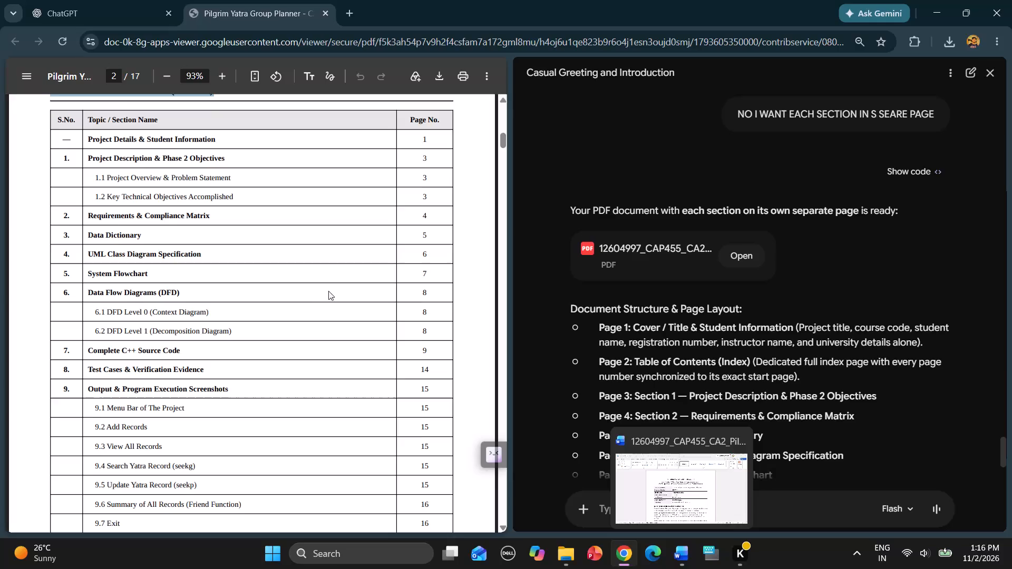
Switch to the Pilgrim Yatra report in Word and look over its first page down to the Requirements & Compliance Matrix heading.
{"action": "scroll", "coordinate": [318, 287], "scroll_direction": "up", "scroll_amount": 2}
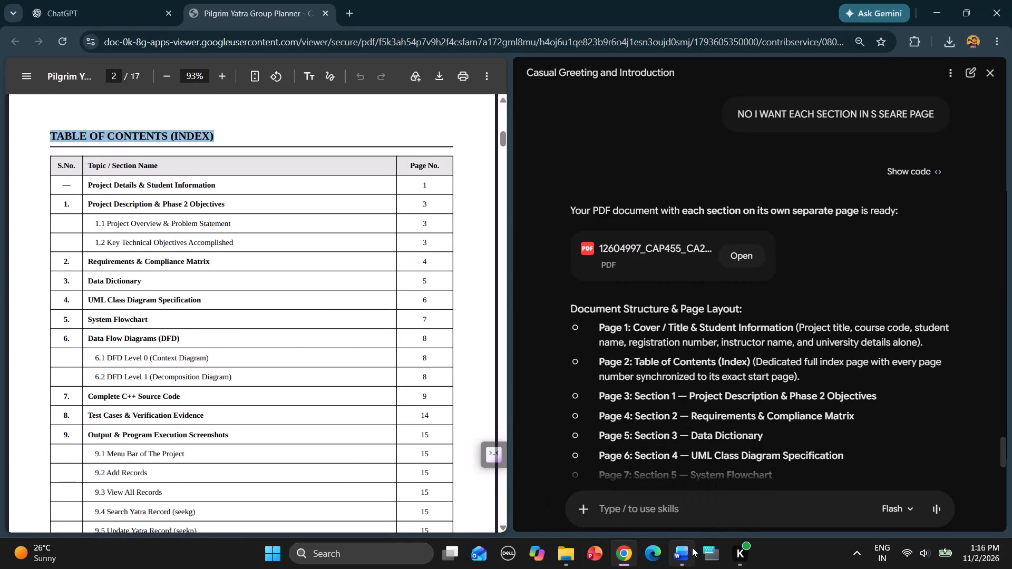
{"action": "left_click", "coordinate": [692, 547]}
{"action": "left_click", "coordinate": [740, 381]}
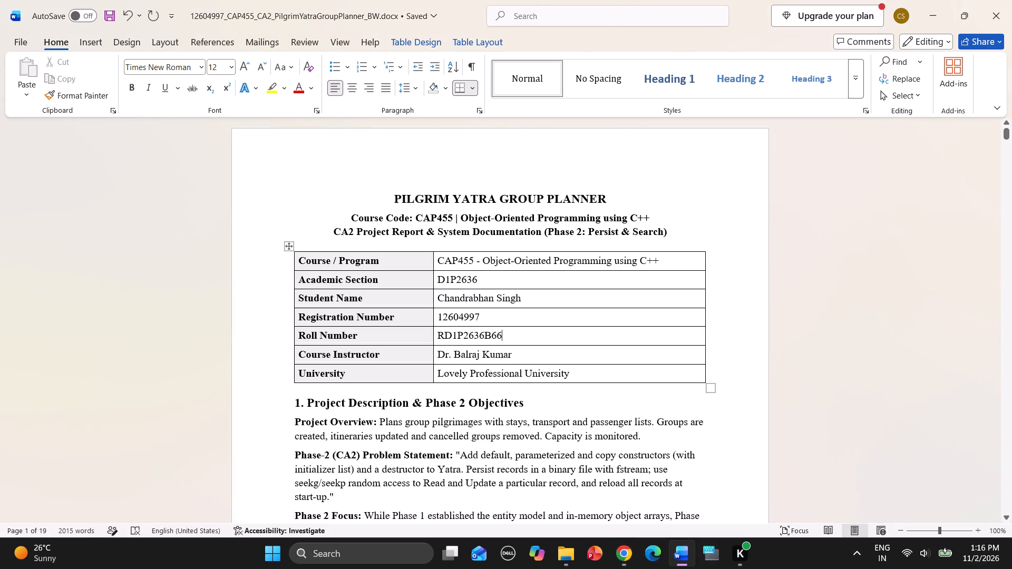
{"action": "scroll", "coordinate": [740, 381], "scroll_direction": "down", "scroll_amount": 5}
{"action": "scroll", "coordinate": [740, 381], "scroll_direction": "up", "scroll_amount": 4}
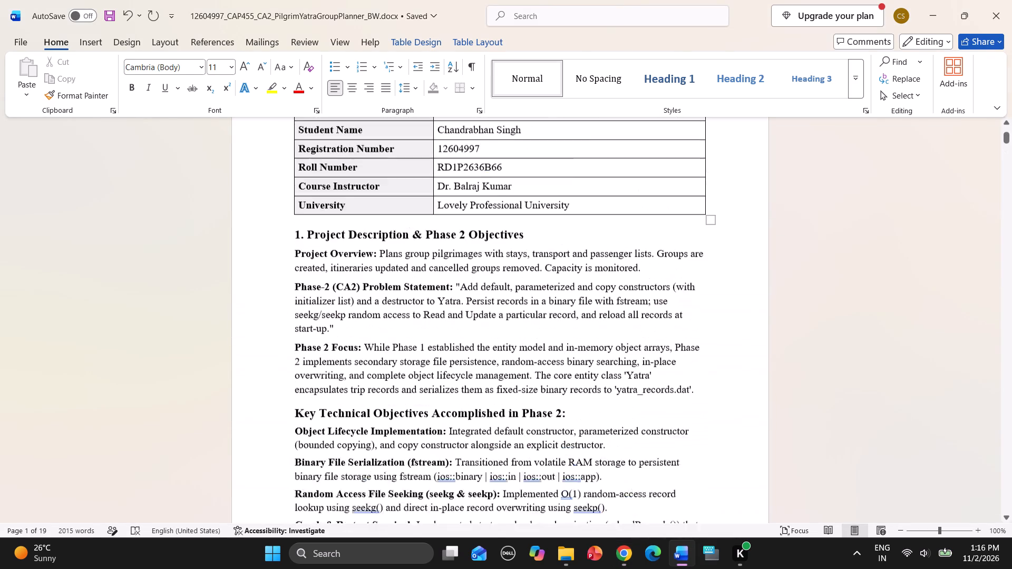
{"action": "scroll", "coordinate": [750, 318], "scroll_direction": "down", "scroll_amount": 2}
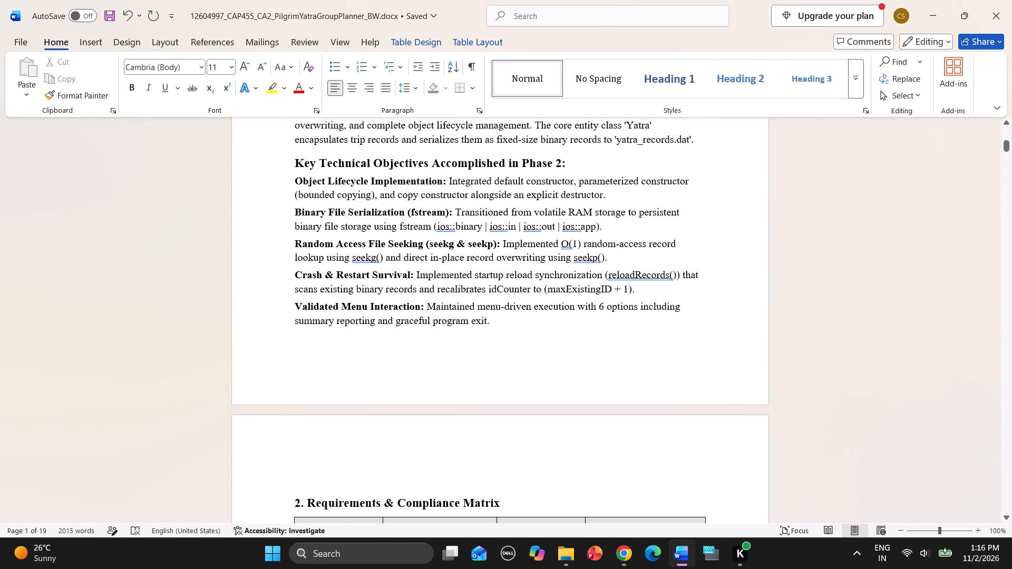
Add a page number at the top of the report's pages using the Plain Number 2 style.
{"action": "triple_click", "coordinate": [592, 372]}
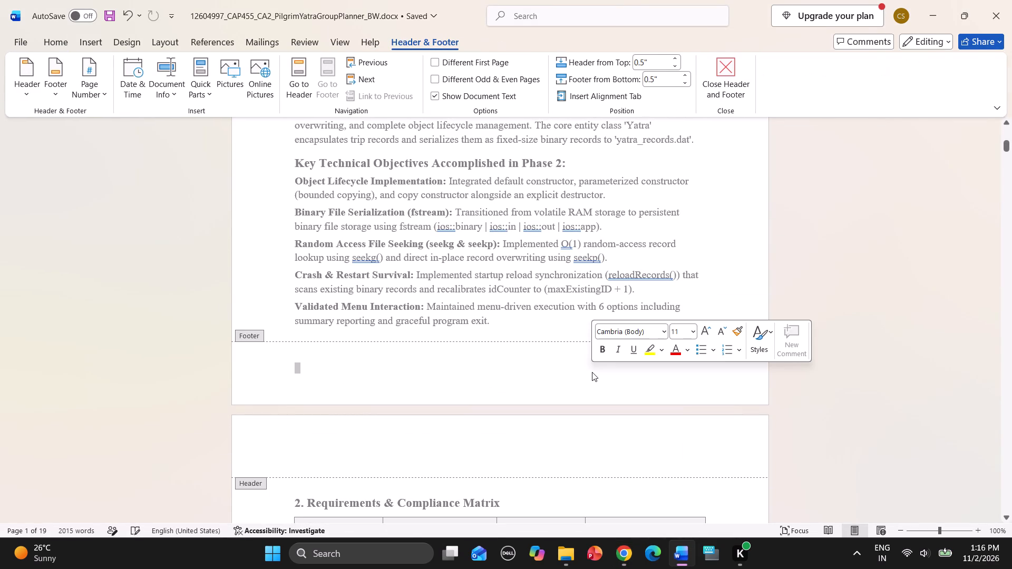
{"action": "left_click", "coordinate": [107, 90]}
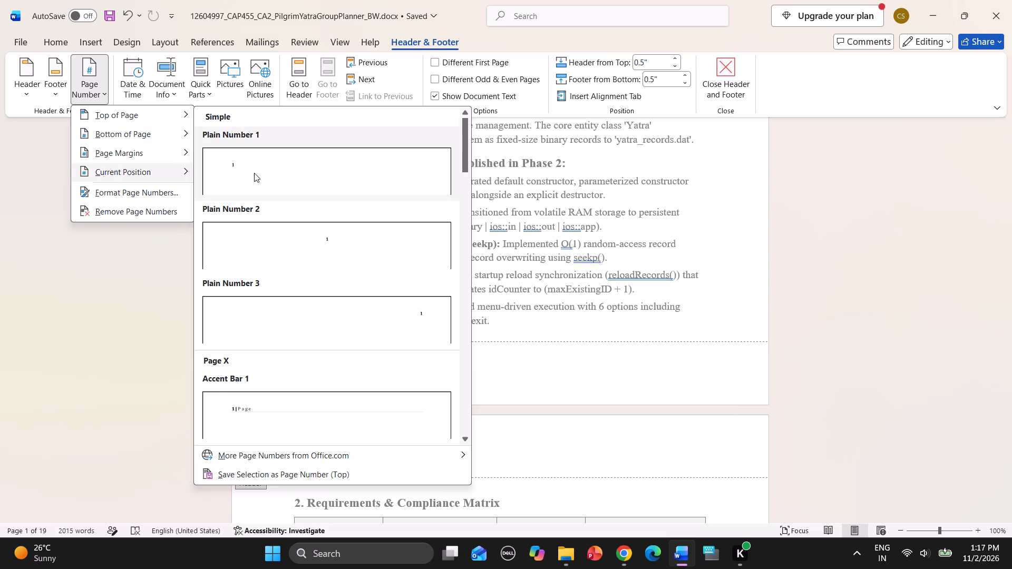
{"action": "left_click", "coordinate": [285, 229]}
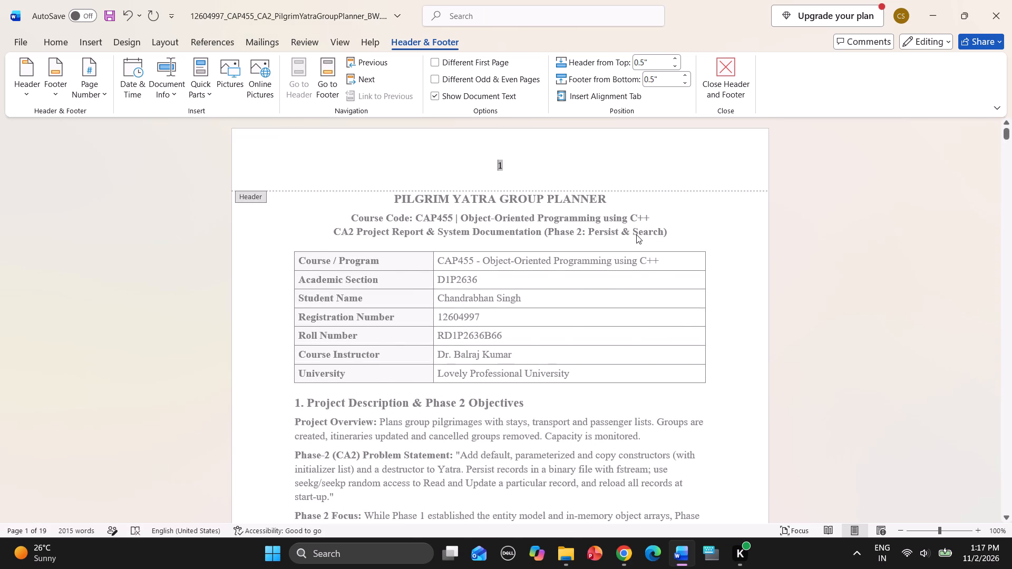
Insert the built-in Banded footer with its centred page number and return to the document body.
{"action": "scroll", "coordinate": [636, 234], "scroll_direction": "down", "scroll_amount": 3}
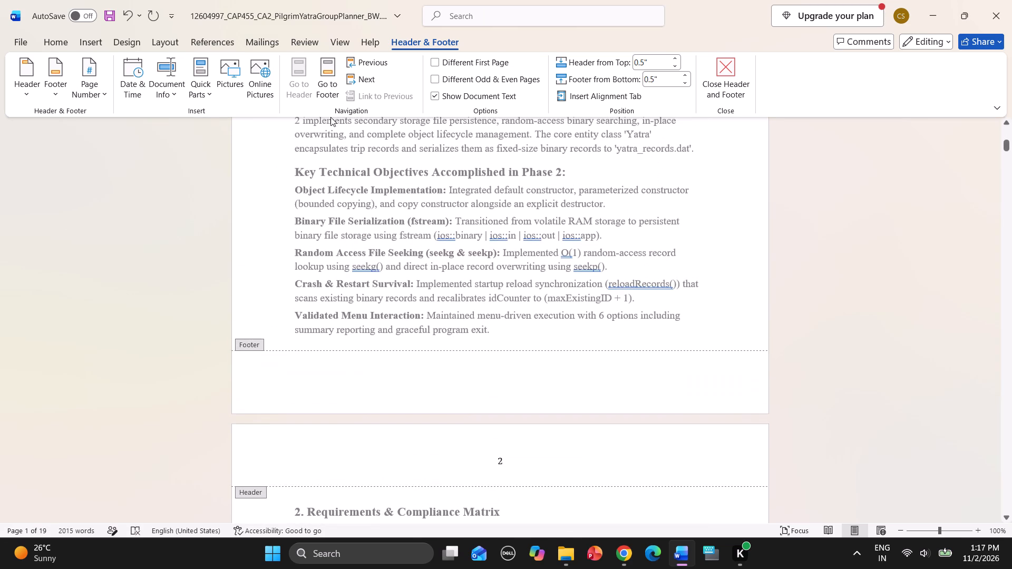
{"action": "left_click", "coordinate": [53, 92]}
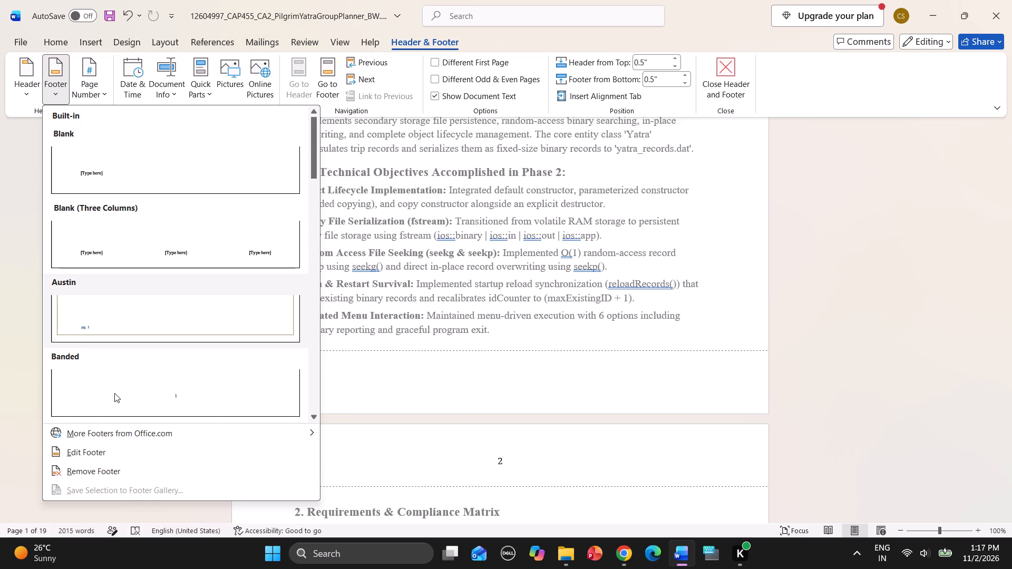
{"action": "left_click", "coordinate": [141, 396]}
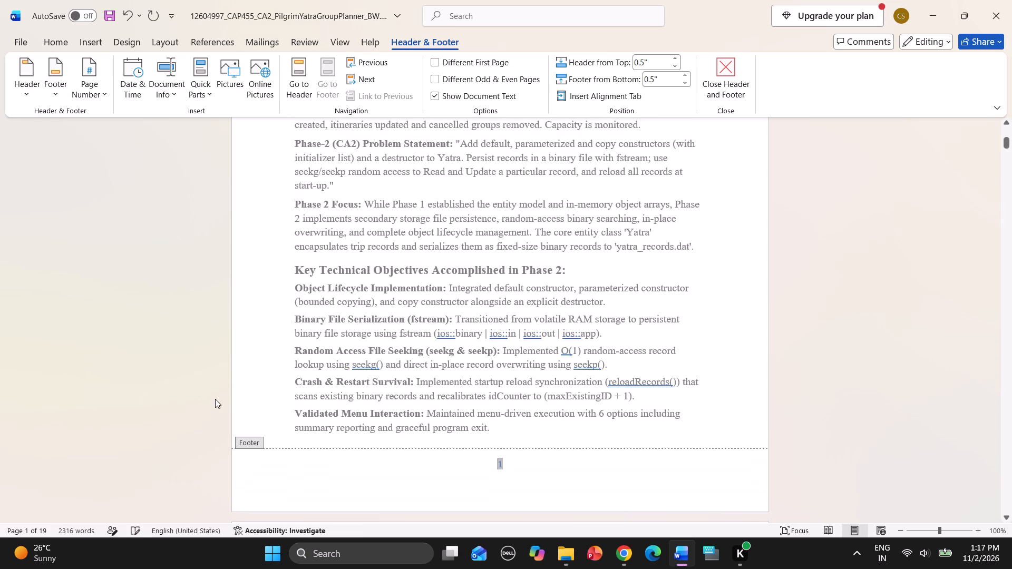
{"action": "scroll", "coordinate": [395, 342], "scroll_direction": "up", "scroll_amount": 6}
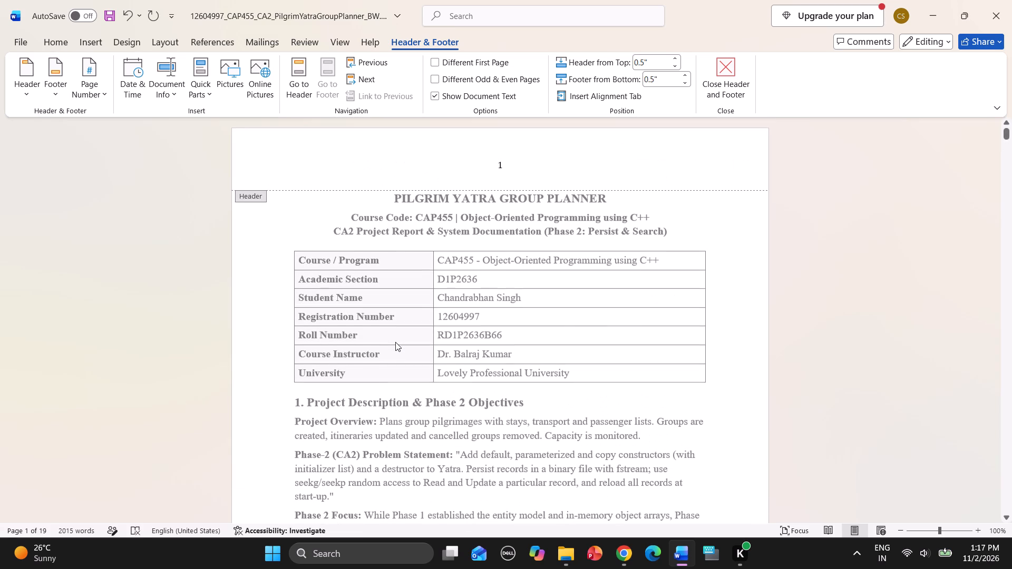
{"action": "double_click", "coordinate": [822, 272]}
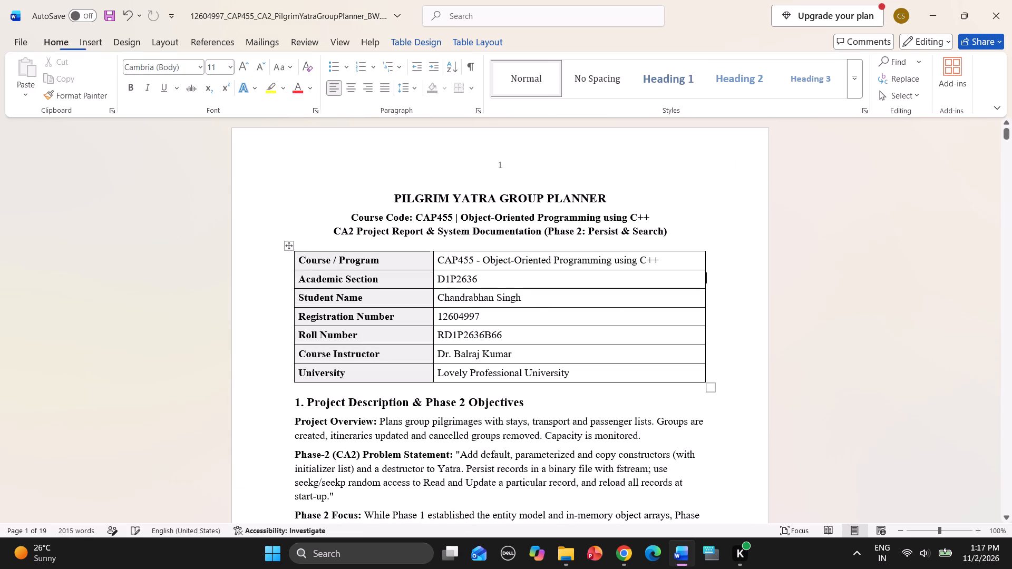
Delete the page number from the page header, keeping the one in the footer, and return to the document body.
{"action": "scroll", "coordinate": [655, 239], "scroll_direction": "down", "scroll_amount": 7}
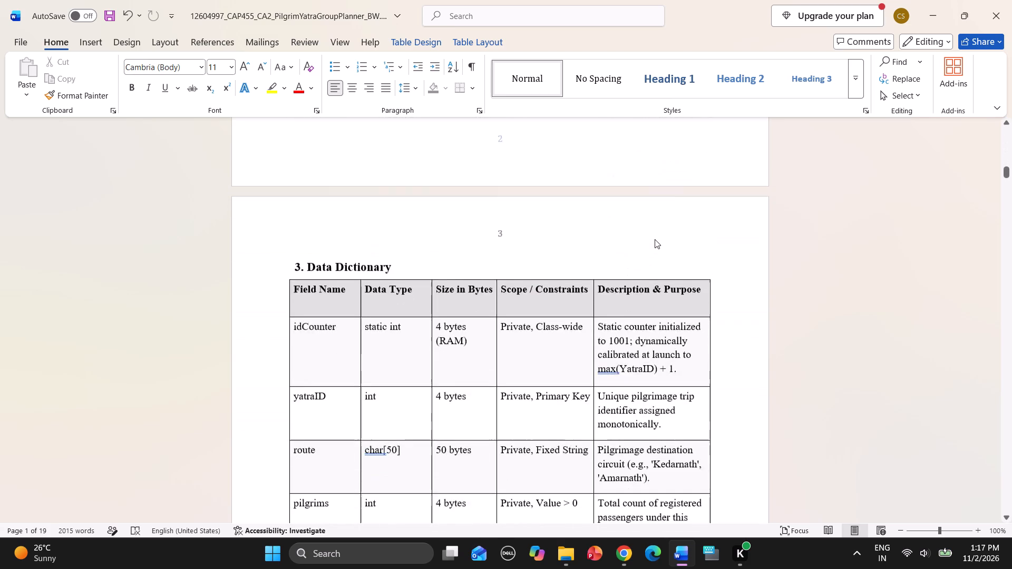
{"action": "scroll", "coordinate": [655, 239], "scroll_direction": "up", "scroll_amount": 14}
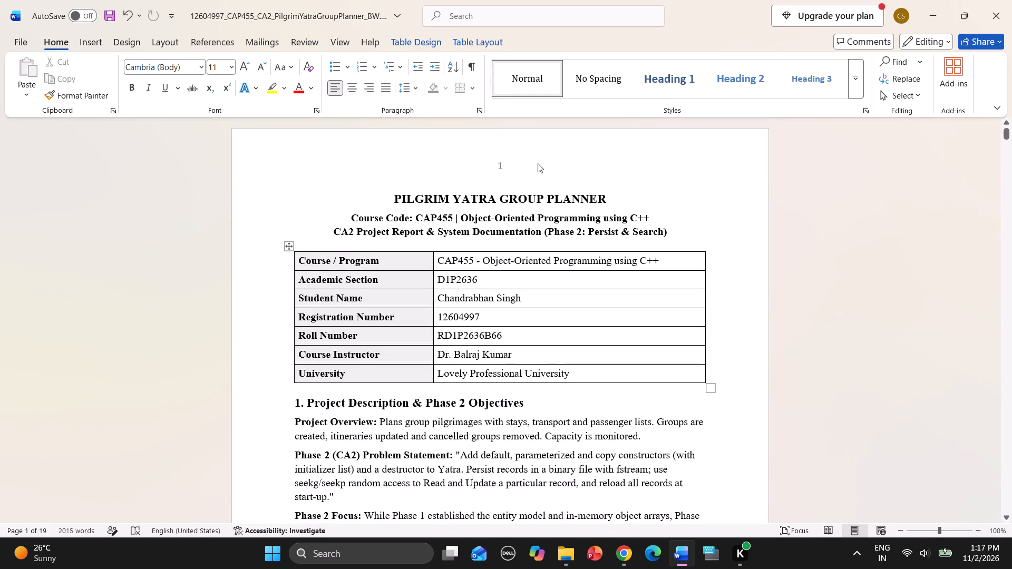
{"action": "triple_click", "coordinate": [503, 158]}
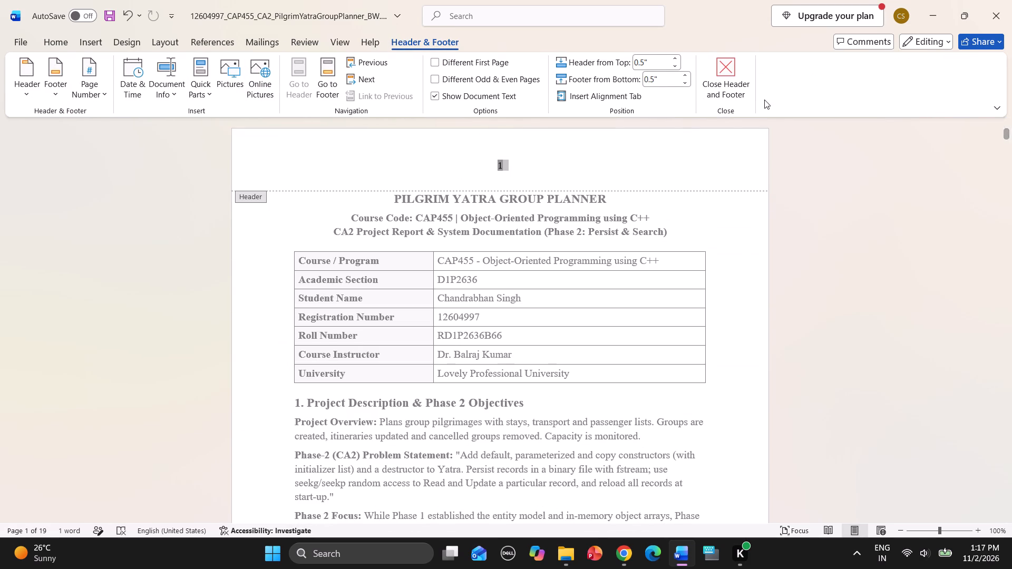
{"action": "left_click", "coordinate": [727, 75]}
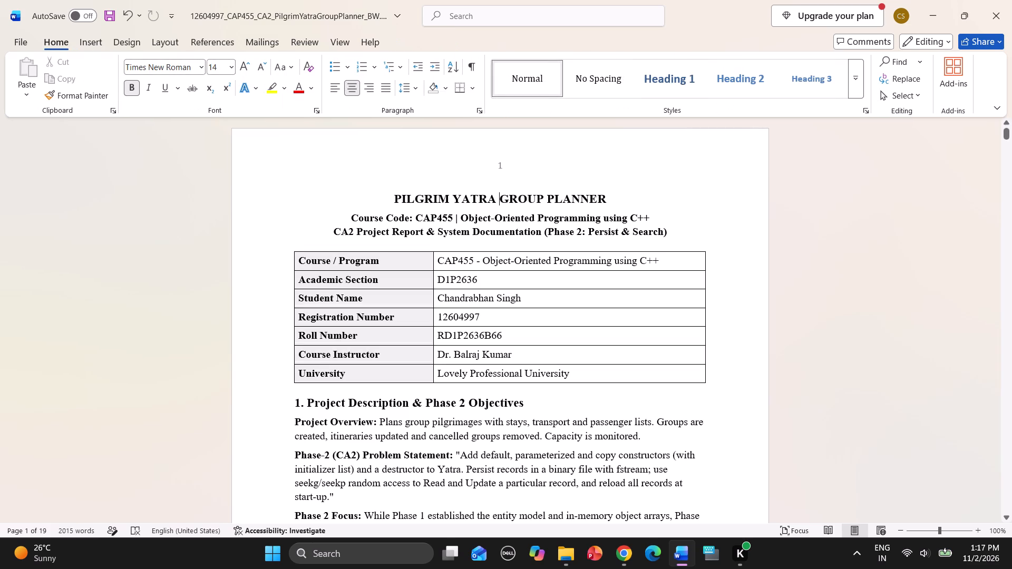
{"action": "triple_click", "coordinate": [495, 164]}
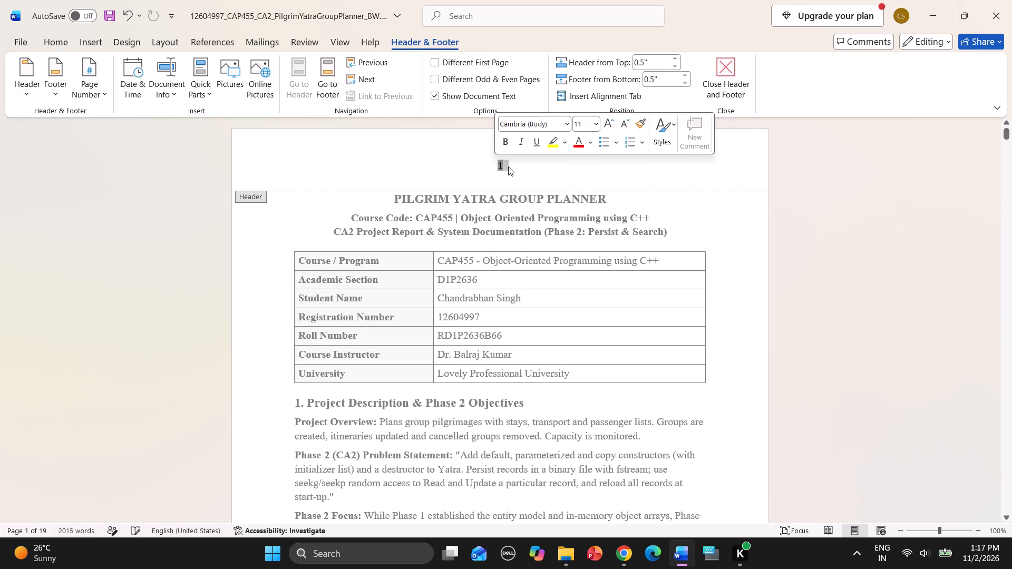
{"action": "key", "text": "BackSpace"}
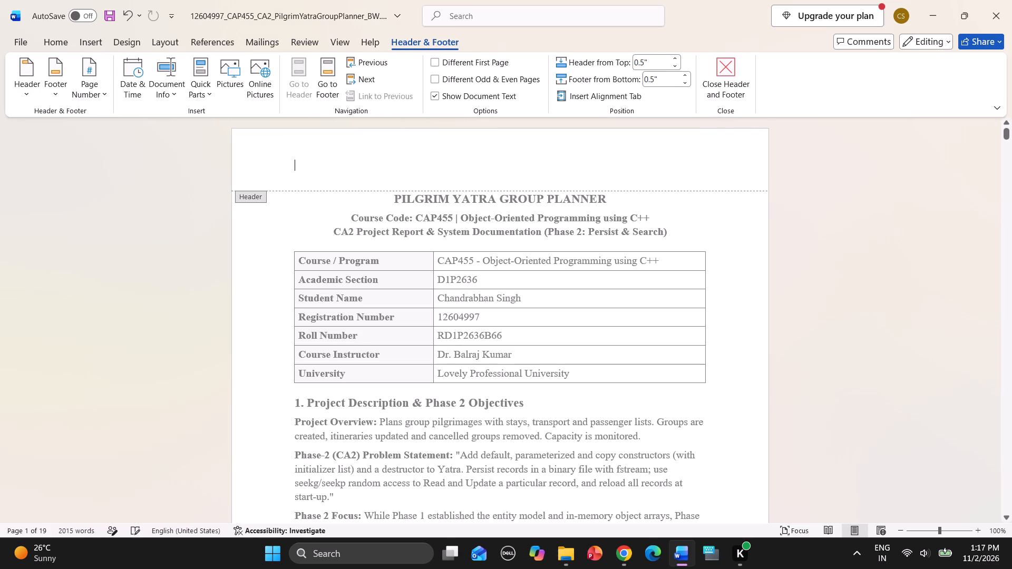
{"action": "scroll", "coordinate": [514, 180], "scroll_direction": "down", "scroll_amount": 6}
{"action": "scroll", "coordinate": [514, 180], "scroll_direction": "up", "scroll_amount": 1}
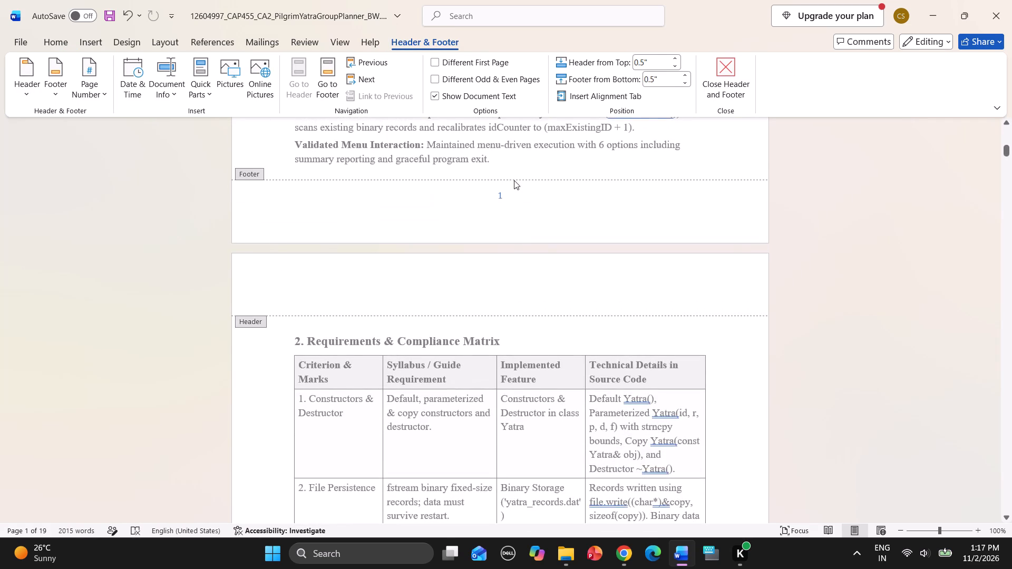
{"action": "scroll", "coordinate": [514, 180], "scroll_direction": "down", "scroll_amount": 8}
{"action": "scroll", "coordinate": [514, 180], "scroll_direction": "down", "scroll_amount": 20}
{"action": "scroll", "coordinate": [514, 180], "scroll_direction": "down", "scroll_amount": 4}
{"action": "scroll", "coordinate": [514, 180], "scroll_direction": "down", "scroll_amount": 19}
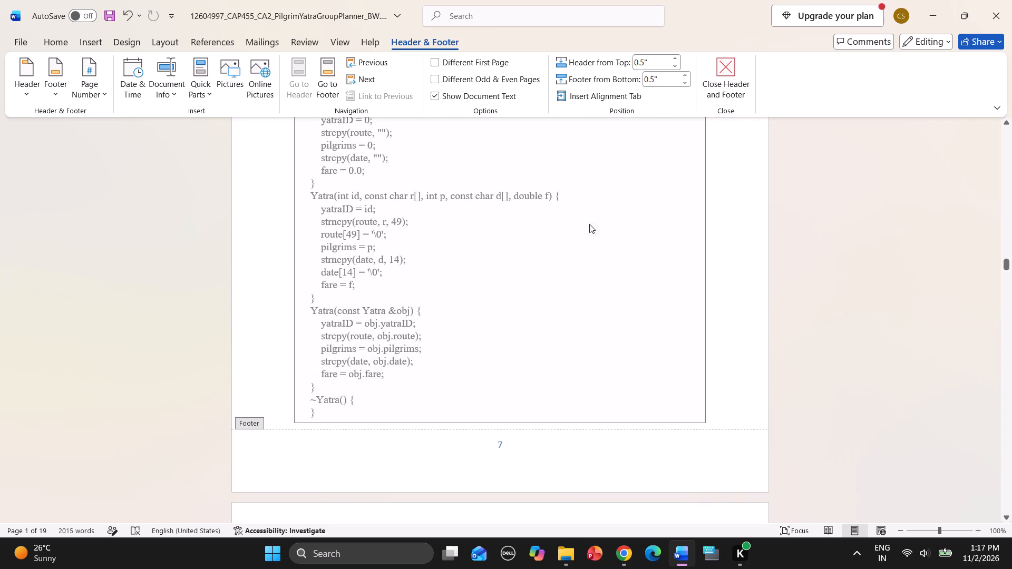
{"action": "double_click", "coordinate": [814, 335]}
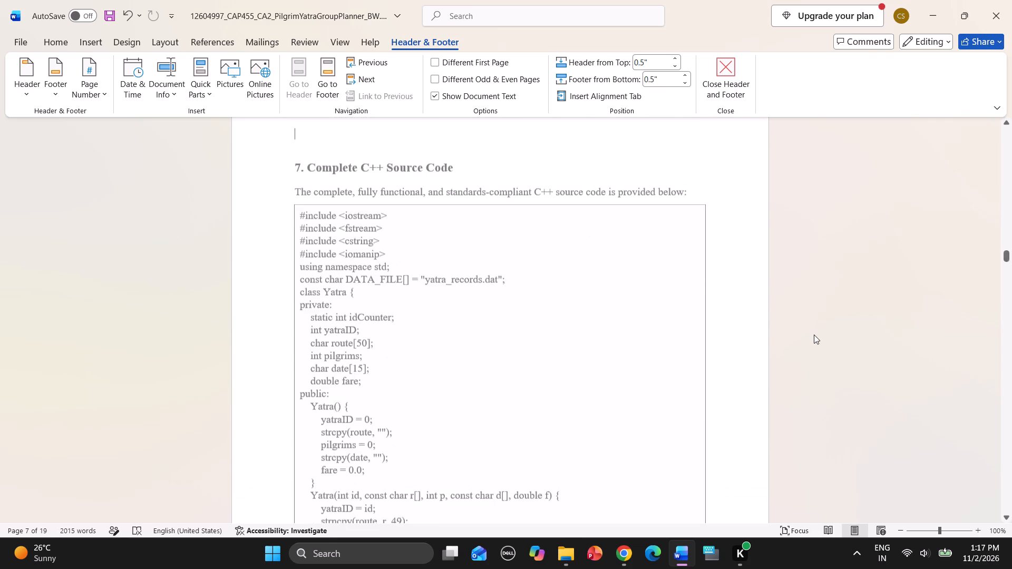
Review the footer page numbers, the student details table and the Project Description & Phase 2 Objectives text on page 1.
{"action": "scroll", "coordinate": [579, 290], "scroll_direction": "up", "scroll_amount": 20}
{"action": "scroll", "coordinate": [579, 290], "scroll_direction": "up", "scroll_amount": 20}
{"action": "scroll", "coordinate": [579, 290], "scroll_direction": "up", "scroll_amount": 20}
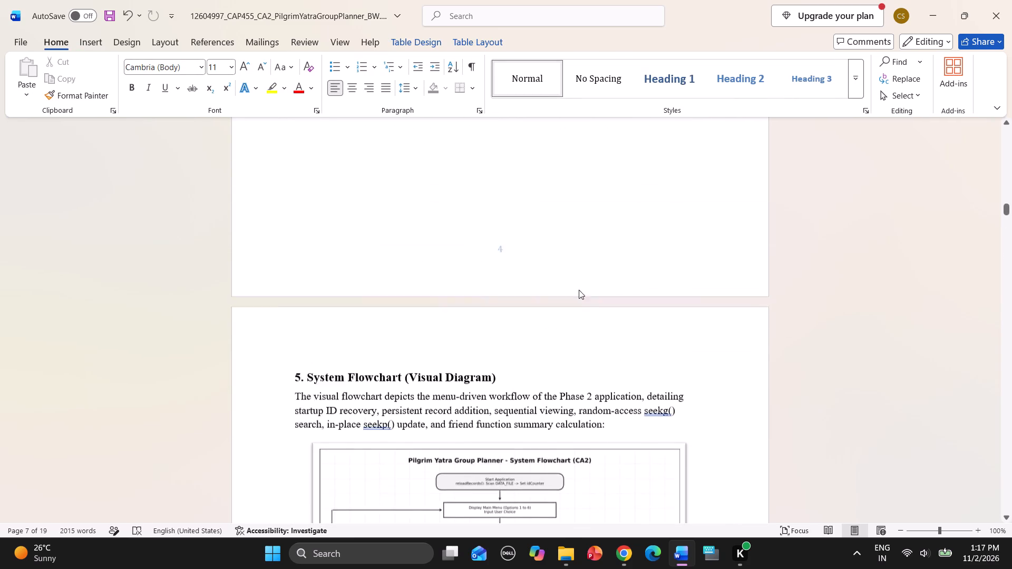
{"action": "scroll", "coordinate": [579, 290], "scroll_direction": "up", "scroll_amount": 20}
{"action": "scroll", "coordinate": [579, 290], "scroll_direction": "up", "scroll_amount": 20}
{"action": "scroll", "coordinate": [579, 290], "scroll_direction": "up", "scroll_amount": 20}
{"action": "scroll", "coordinate": [500, 289], "scroll_direction": "down", "scroll_amount": 1}
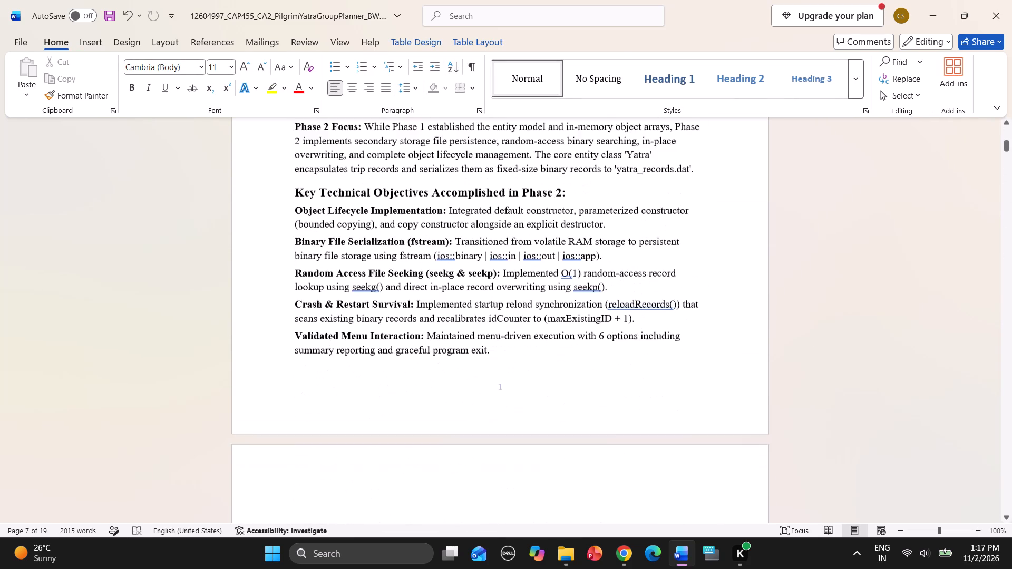
{"action": "scroll", "coordinate": [500, 289], "scroll_direction": "down", "scroll_amount": 2}
{"action": "scroll", "coordinate": [505, 333], "scroll_direction": "down", "scroll_amount": 1}
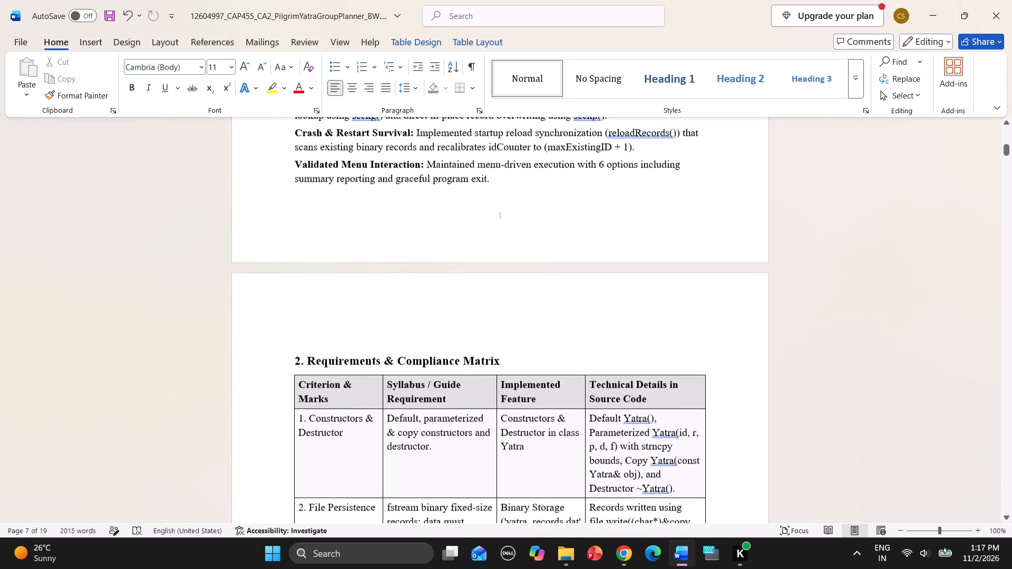
{"action": "scroll", "coordinate": [513, 322], "scroll_direction": "up", "scroll_amount": 4}
{"action": "scroll", "coordinate": [504, 296], "scroll_direction": "down", "scroll_amount": 1}
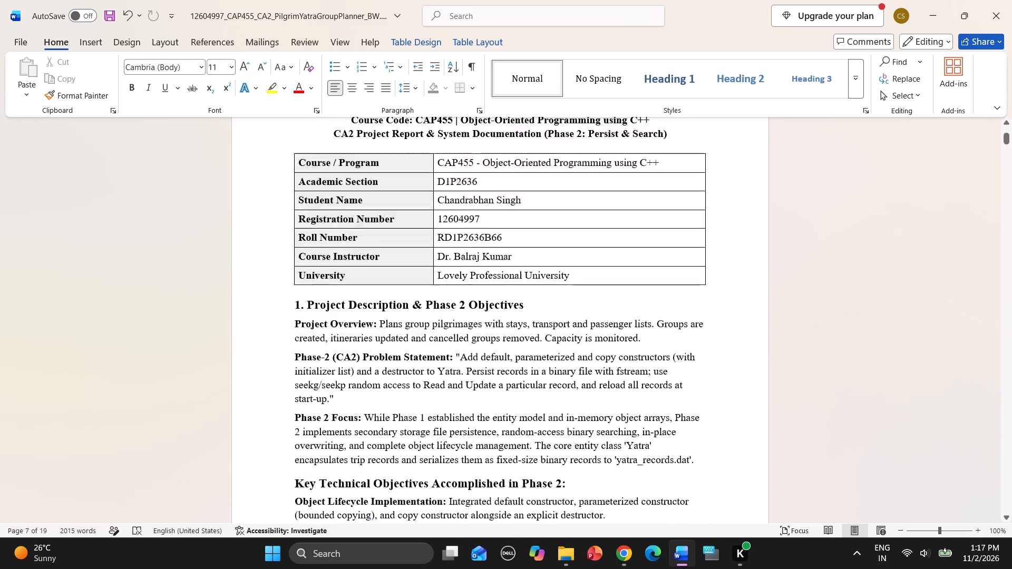
{"action": "scroll", "coordinate": [504, 296], "scroll_direction": "down", "scroll_amount": 1}
{"action": "scroll", "coordinate": [502, 296], "scroll_direction": "up", "scroll_amount": 2}
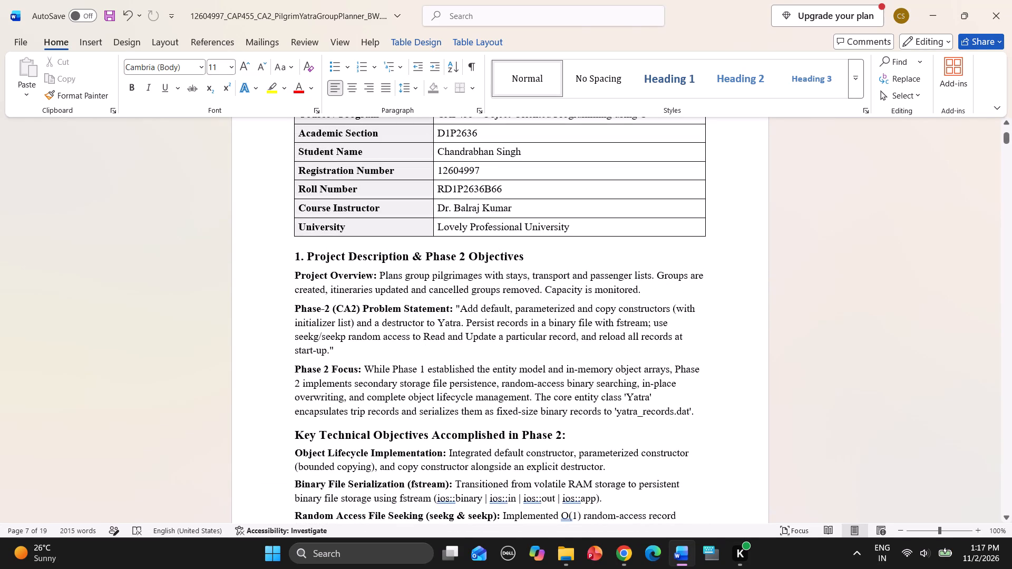
{"action": "scroll", "coordinate": [304, 257], "scroll_direction": "up", "scroll_amount": 2}
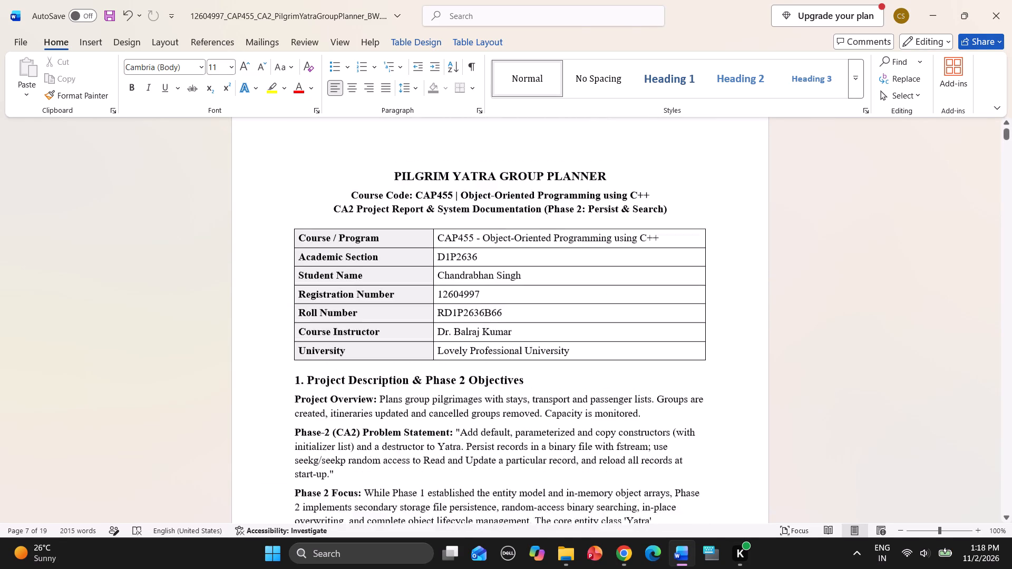
{"action": "scroll", "coordinate": [304, 257], "scroll_direction": "down", "scroll_amount": 2}
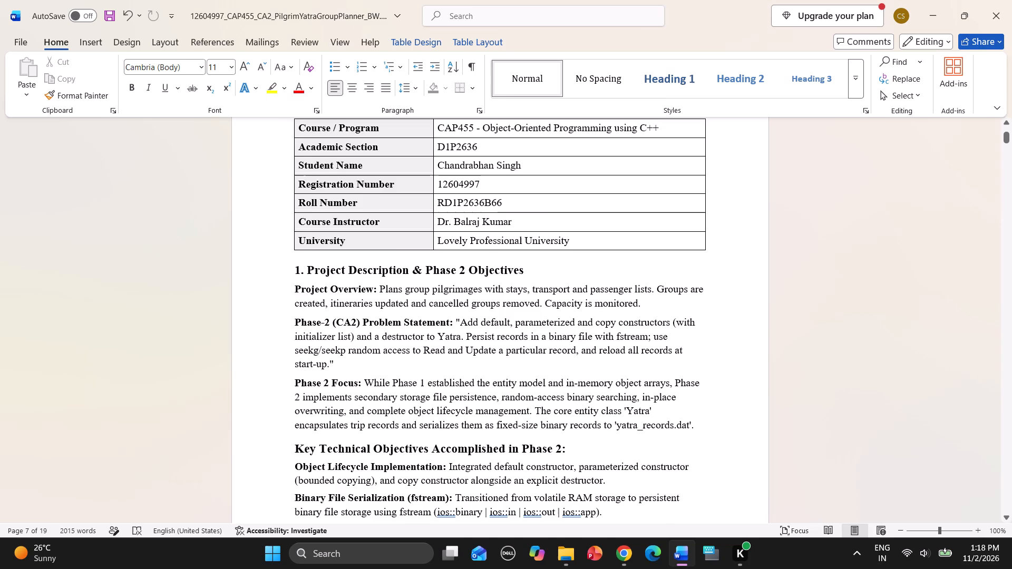
{"action": "scroll", "coordinate": [335, 272], "scroll_direction": "down", "scroll_amount": 1}
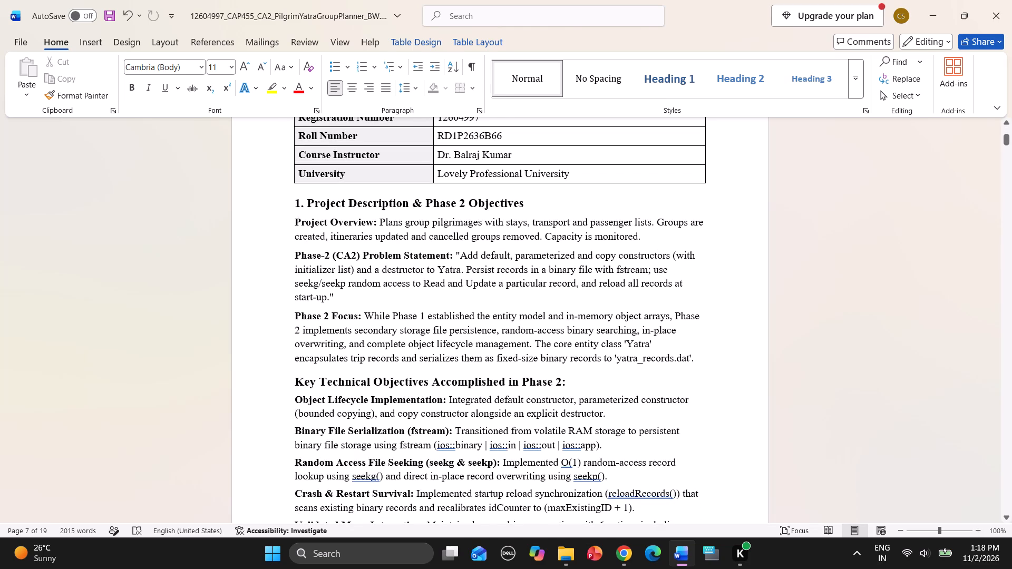
{"action": "scroll", "coordinate": [329, 249], "scroll_direction": "down", "scroll_amount": 1}
{"action": "left_click_drag", "start_coordinate": [294, 229], "coordinate": [339, 277]}
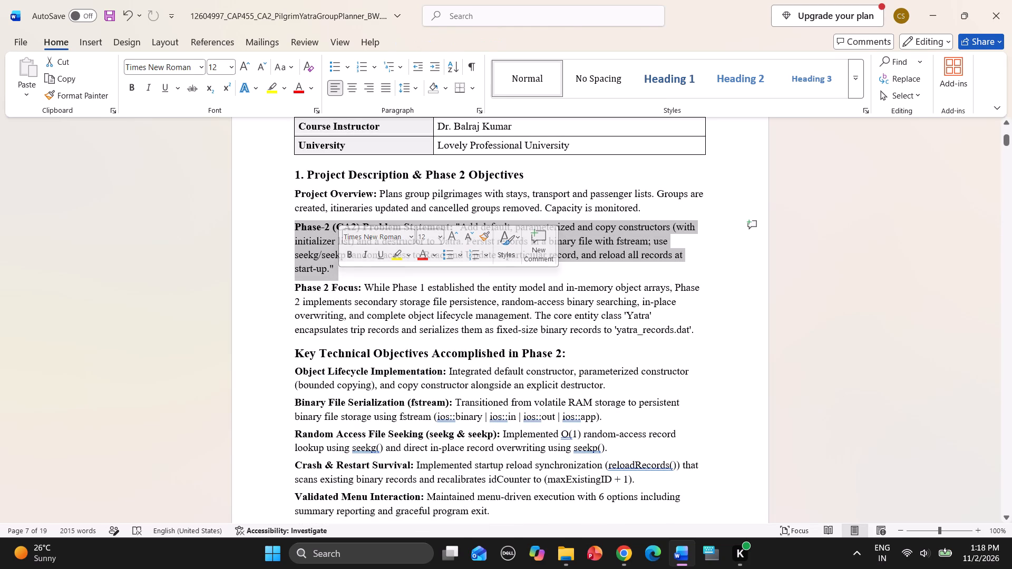
{"action": "left_click_drag", "start_coordinate": [369, 288], "coordinate": [427, 311]}
{"action": "scroll", "coordinate": [427, 311], "scroll_direction": "down", "scroll_amount": 2}
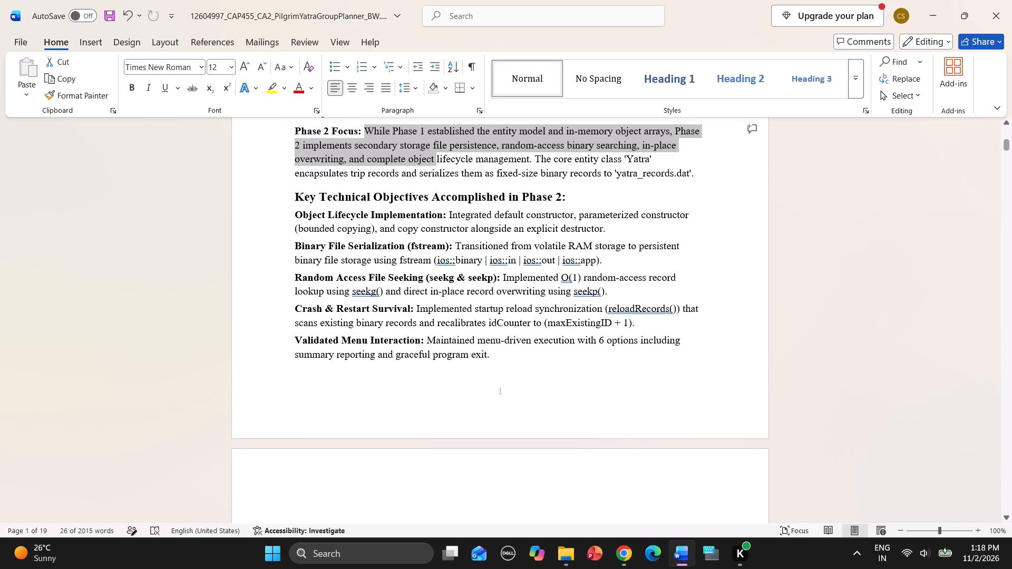
{"action": "scroll", "coordinate": [526, 417], "scroll_direction": "up", "scroll_amount": 1}
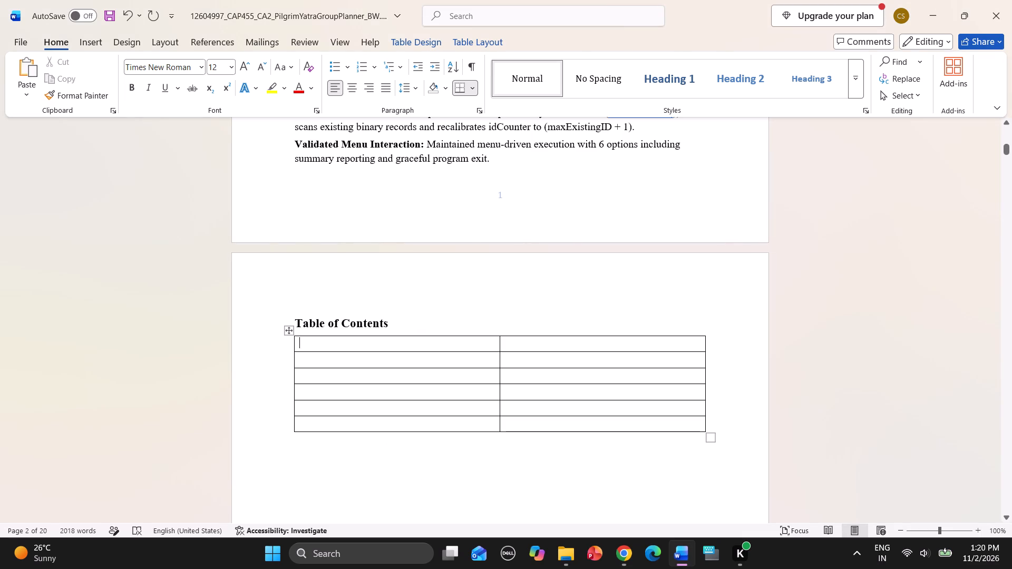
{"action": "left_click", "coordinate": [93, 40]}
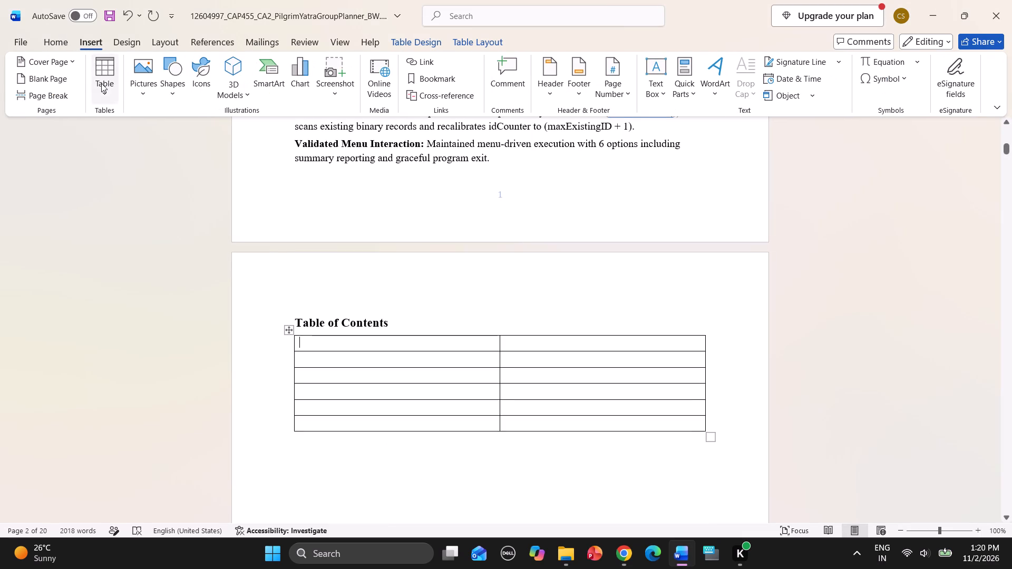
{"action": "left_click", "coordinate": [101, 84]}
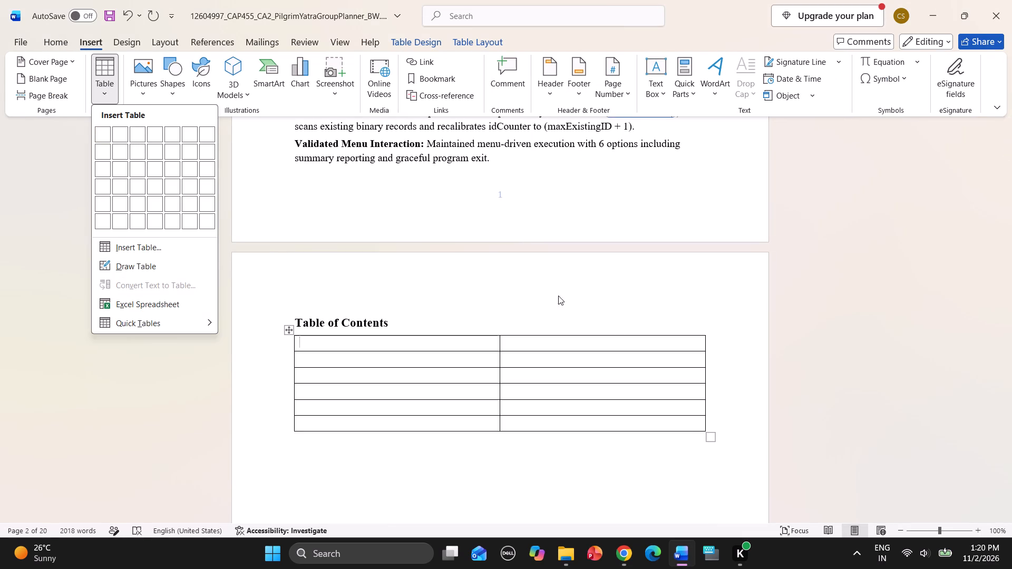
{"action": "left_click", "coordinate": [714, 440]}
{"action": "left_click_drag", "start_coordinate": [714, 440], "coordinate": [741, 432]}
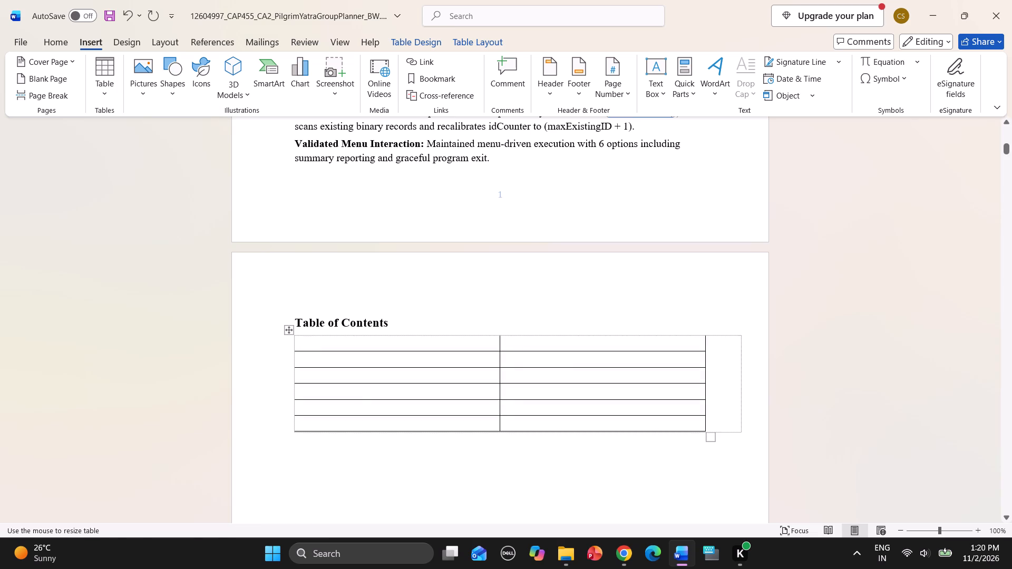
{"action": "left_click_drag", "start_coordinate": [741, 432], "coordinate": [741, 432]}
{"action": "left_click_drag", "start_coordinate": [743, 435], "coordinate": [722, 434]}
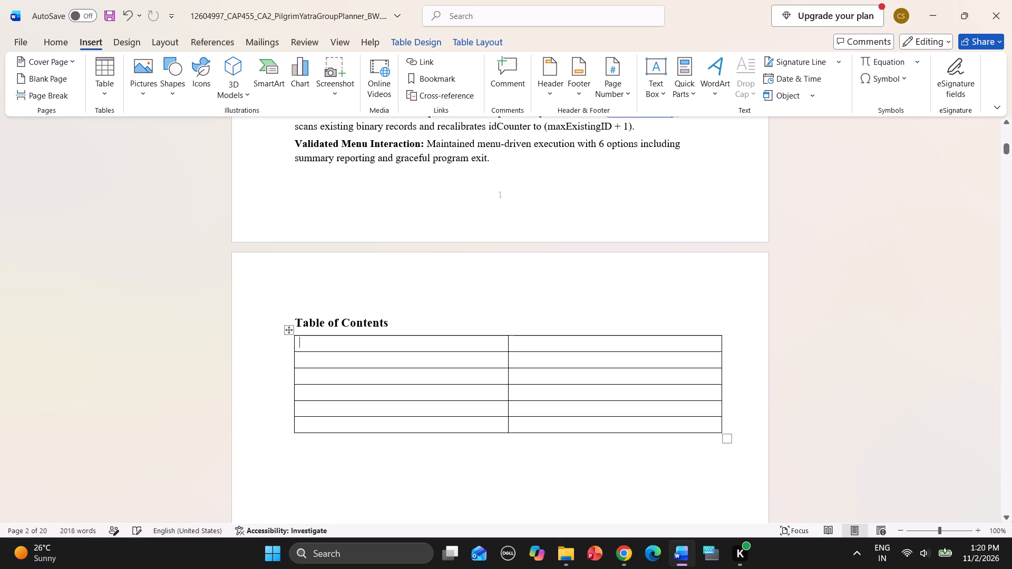
Delete the entire second column of the empty table under the "Table of Contents" title.
{"action": "right_click", "coordinate": [641, 398]}
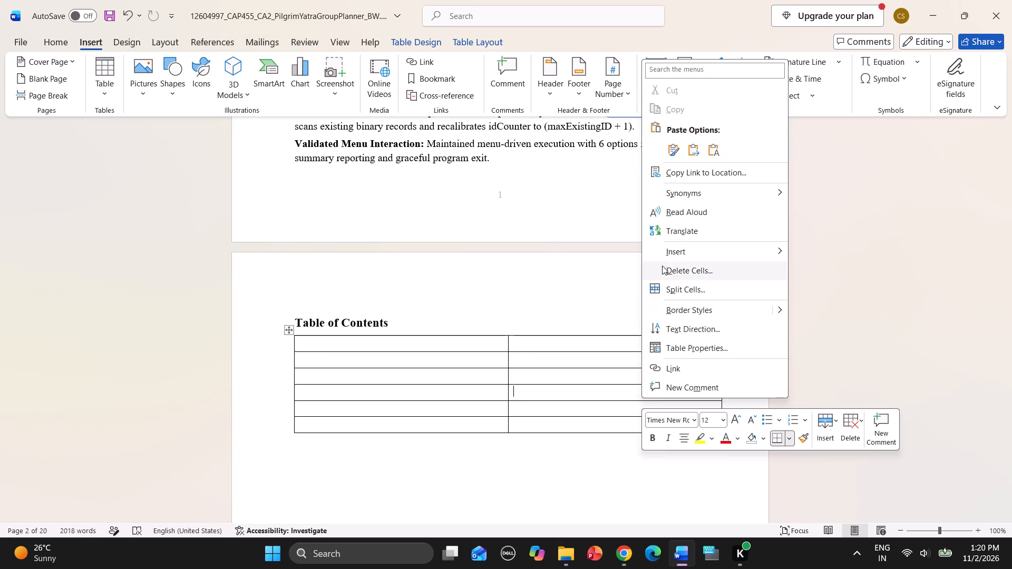
{"action": "left_click", "coordinate": [670, 268]}
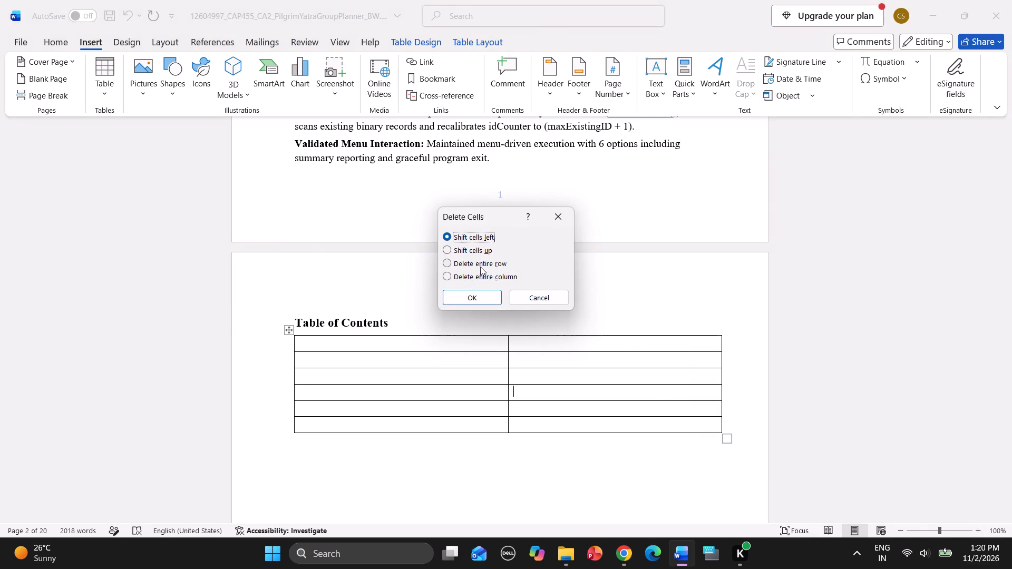
{"action": "left_click", "coordinate": [454, 279]}
{"action": "left_click", "coordinate": [463, 289]}
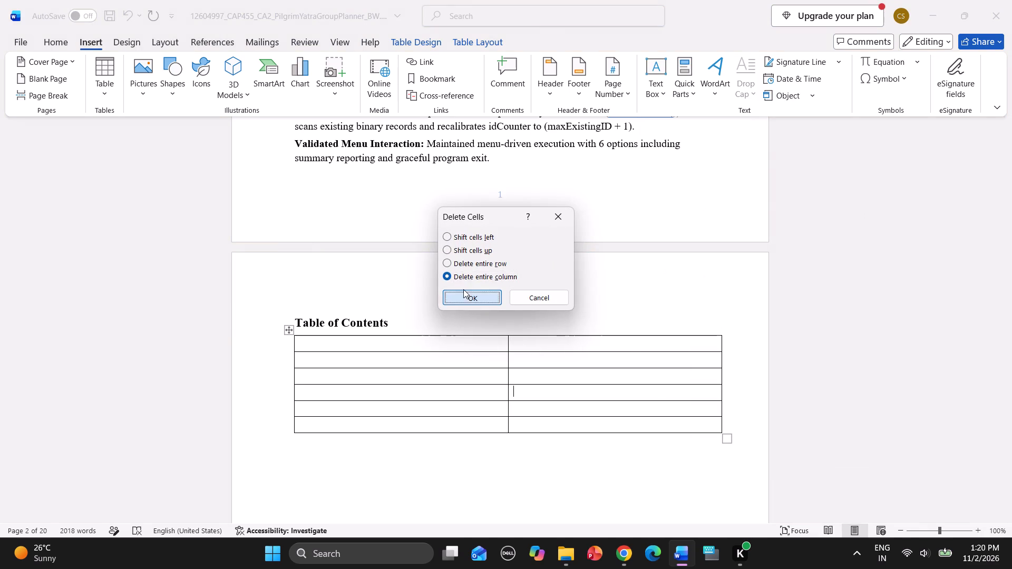
Delete the remaining rows of the single-column table one by one until the whole table is removed from page 2.
{"action": "left_click", "coordinate": [478, 395]}
{"action": "right_click", "coordinate": [478, 395]}
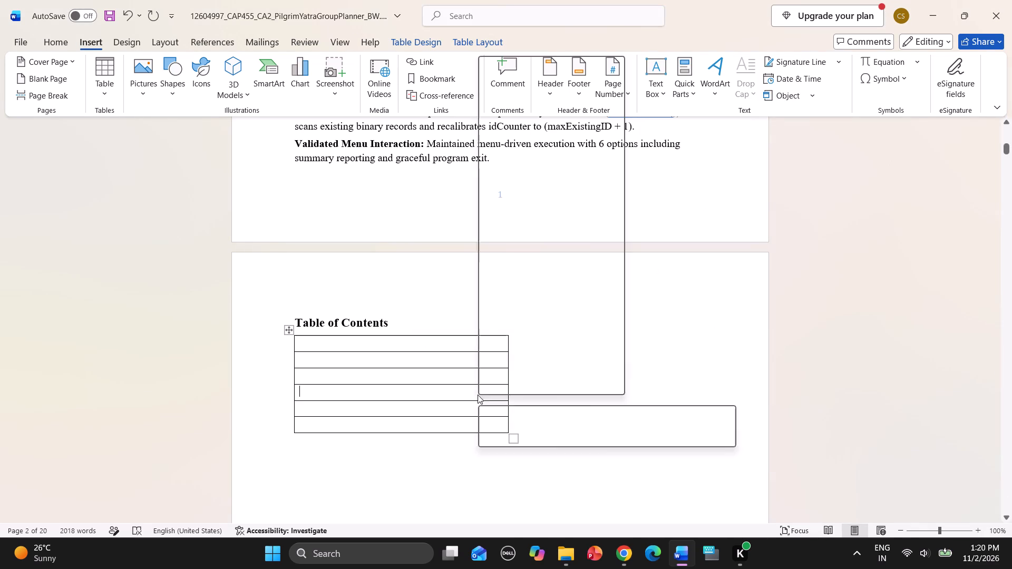
{"action": "left_click", "coordinate": [520, 265]}
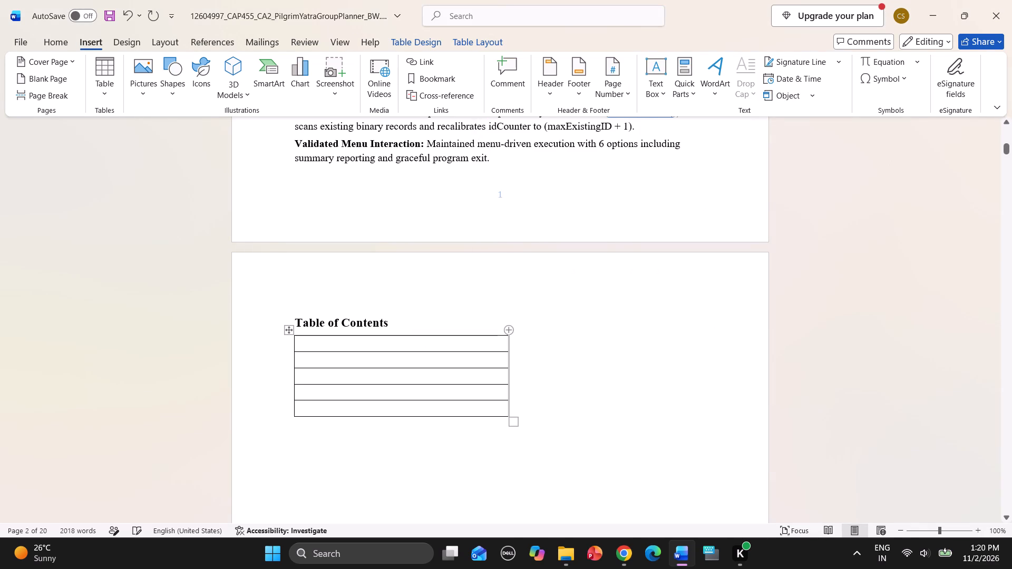
{"action": "left_click", "coordinate": [460, 391]}
{"action": "right_click", "coordinate": [460, 391]}
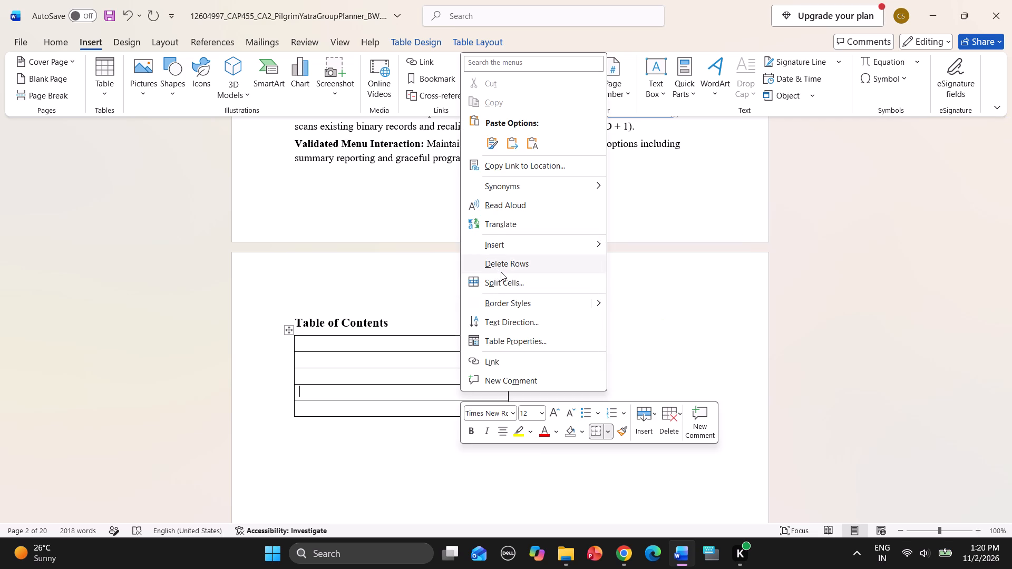
{"action": "left_click", "coordinate": [504, 268]}
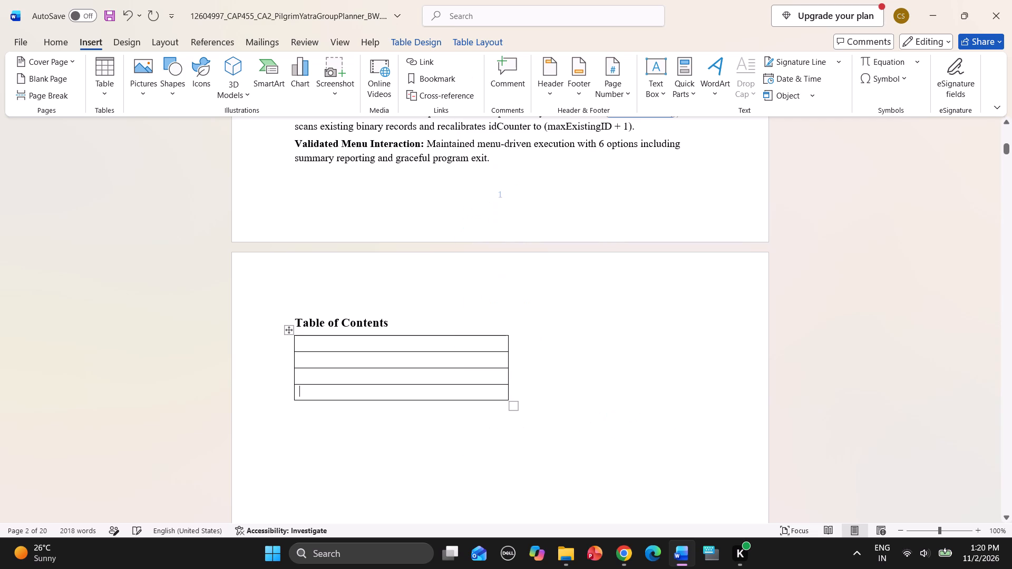
{"action": "right_click", "coordinate": [455, 375]}
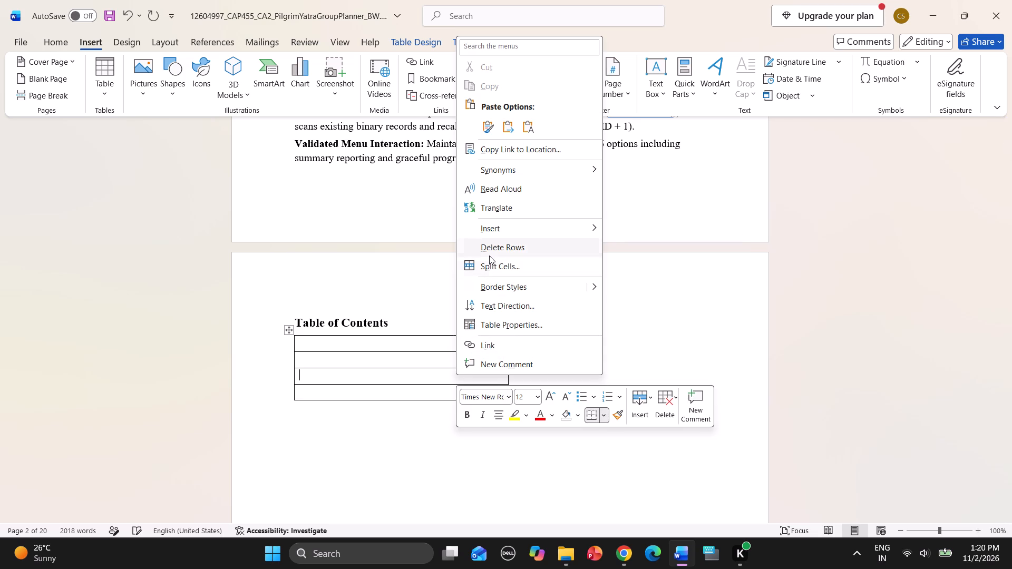
{"action": "left_click", "coordinate": [493, 247]}
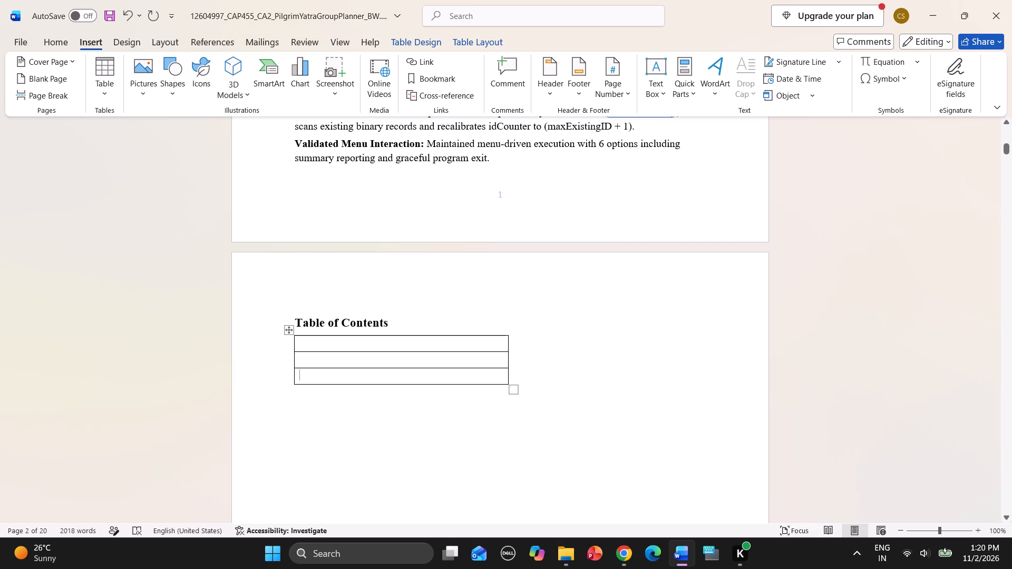
{"action": "left_click", "coordinate": [449, 372]}
{"action": "right_click", "coordinate": [449, 372]}
{"action": "left_click", "coordinate": [481, 242]}
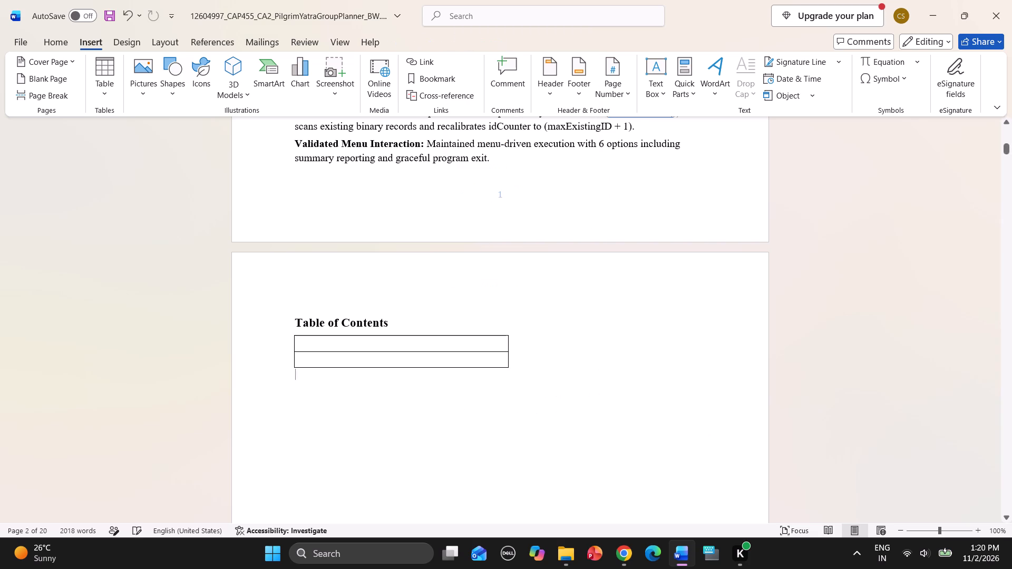
{"action": "left_click", "coordinate": [429, 355]}
{"action": "right_click", "coordinate": [429, 355]}
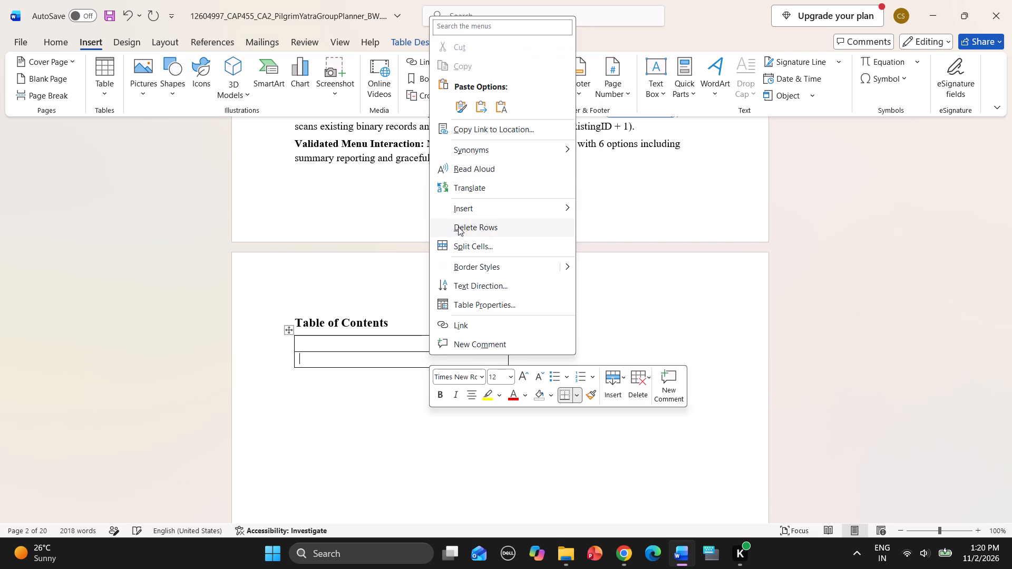
{"action": "left_click", "coordinate": [459, 225]}
{"action": "left_click", "coordinate": [430, 343]}
{"action": "right_click", "coordinate": [430, 343]}
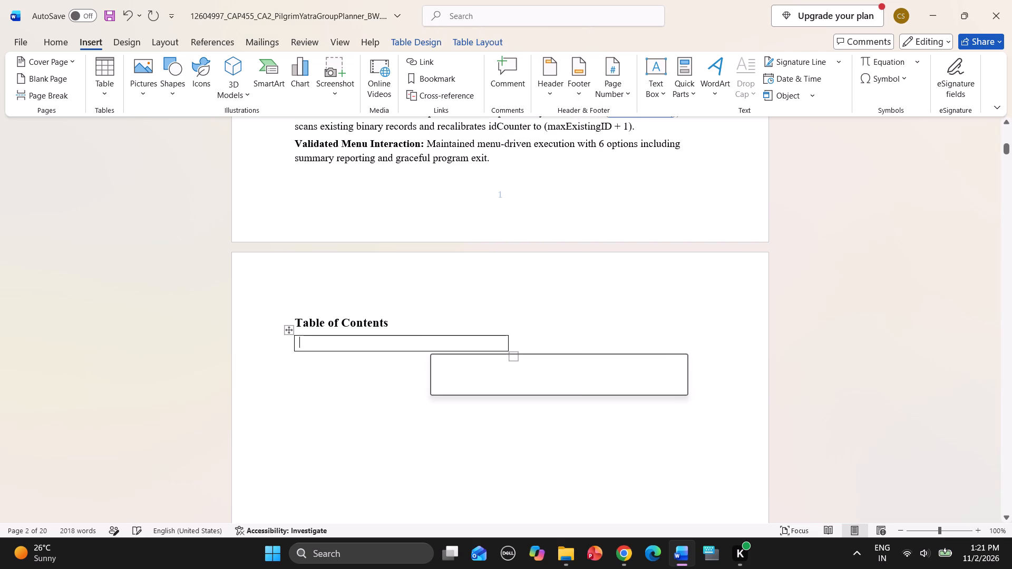
{"action": "left_click", "coordinate": [461, 216]}
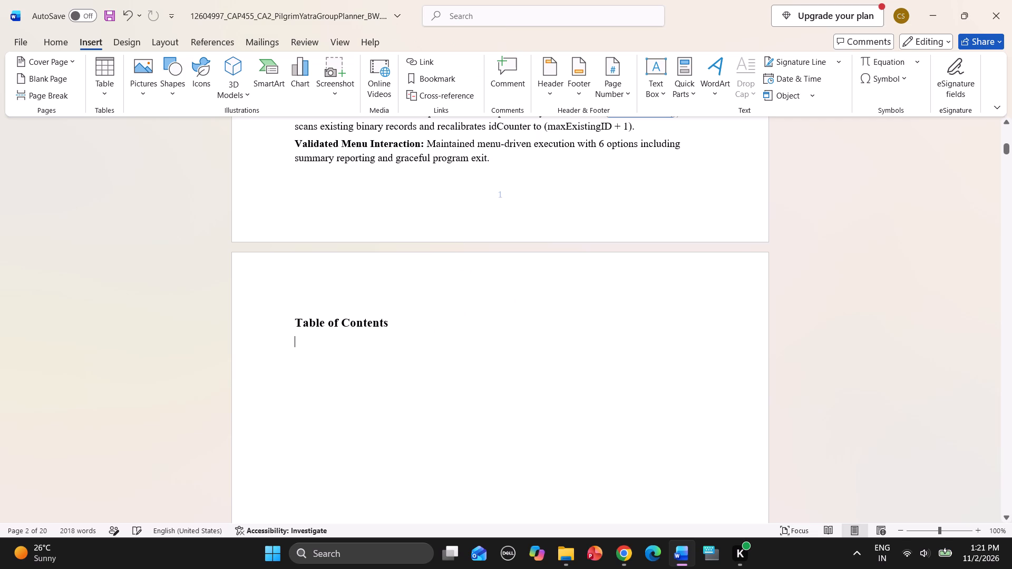
Cut the "Table of Contents" title from page 2 of the report.
{"action": "left_click_drag", "start_coordinate": [403, 319], "coordinate": [289, 329]}
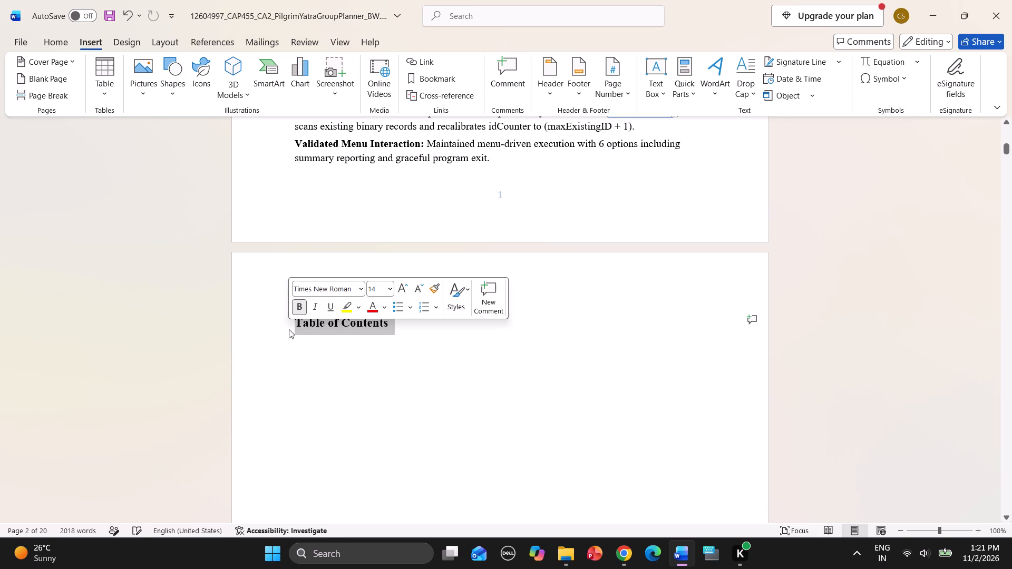
{"action": "key", "text": "ctrl+x"}
Look through the report's first two pages for a suitable place for the Table of Contents.
{"action": "scroll", "coordinate": [289, 329], "scroll_direction": "up", "scroll_amount": 3}
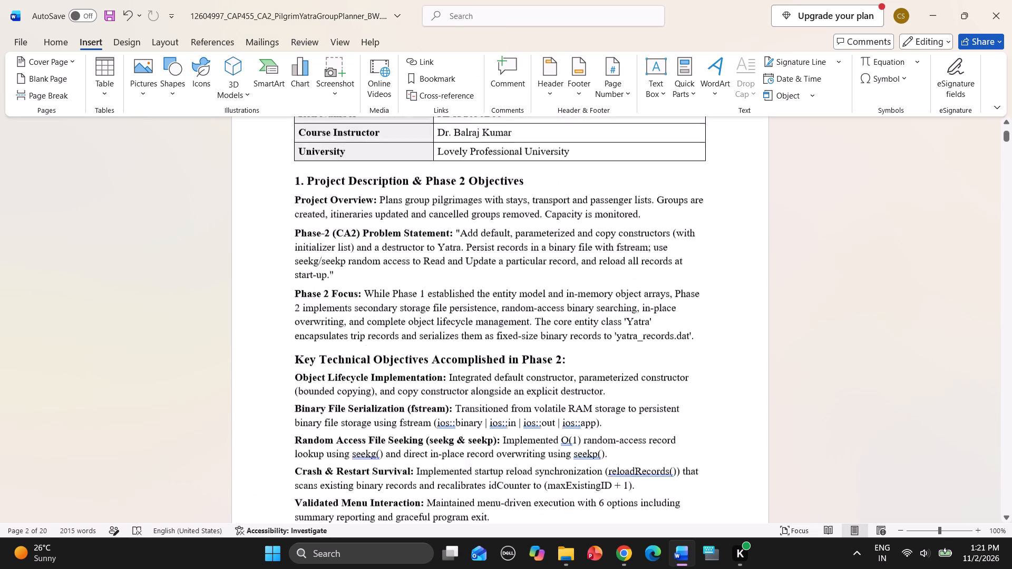
{"action": "scroll", "coordinate": [289, 329], "scroll_direction": "up", "scroll_amount": 2}
{"action": "scroll", "coordinate": [289, 329], "scroll_direction": "down", "scroll_amount": 2}
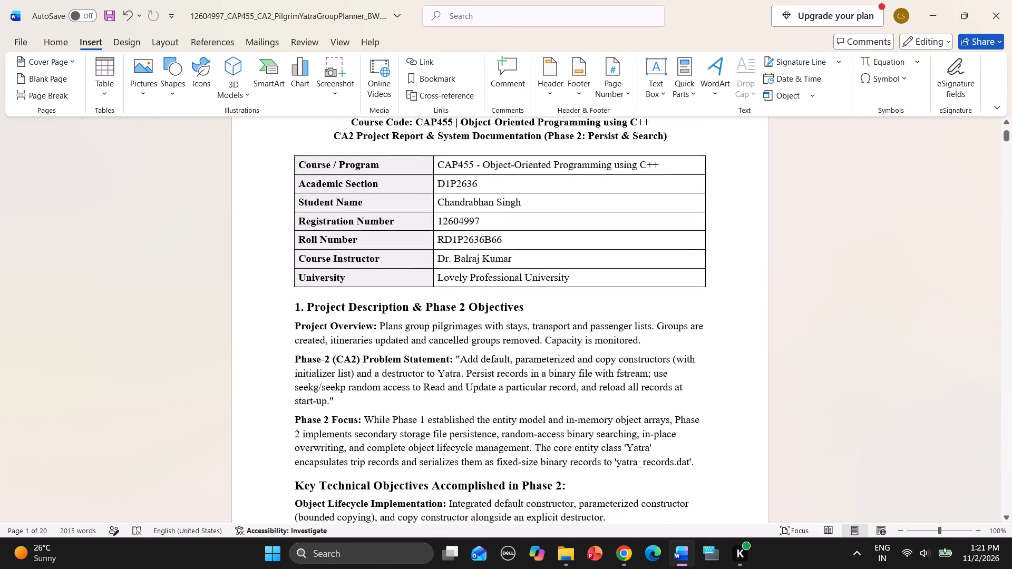
{"action": "scroll", "coordinate": [289, 329], "scroll_direction": "down", "scroll_amount": 2}
{"action": "scroll", "coordinate": [289, 329], "scroll_direction": "up", "scroll_amount": 1}
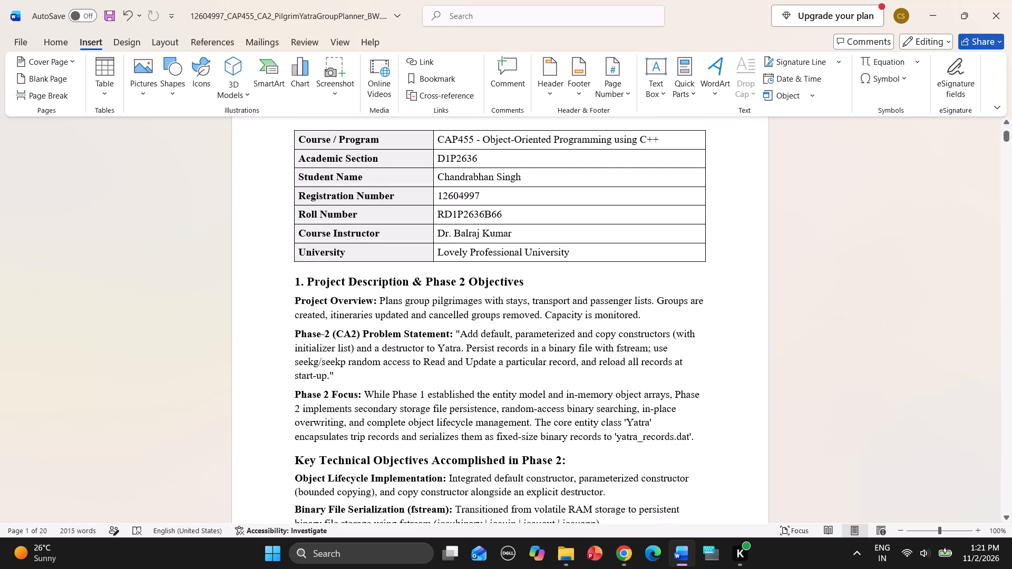
{"action": "scroll", "coordinate": [319, 312], "scroll_direction": "down", "scroll_amount": 2}
{"action": "scroll", "coordinate": [356, 335], "scroll_direction": "down", "scroll_amount": 1}
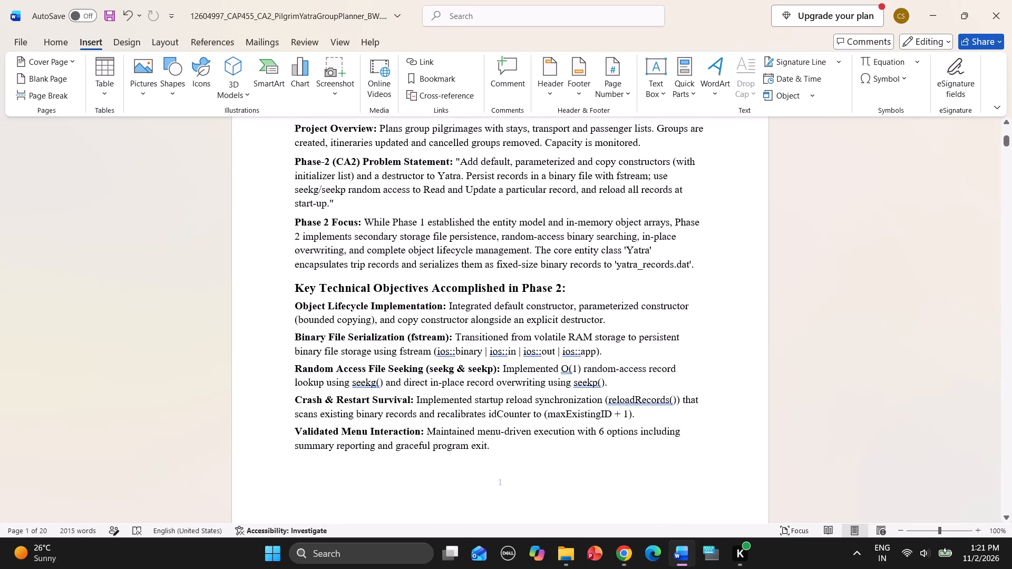
{"action": "scroll", "coordinate": [356, 335], "scroll_direction": "down", "scroll_amount": 5}
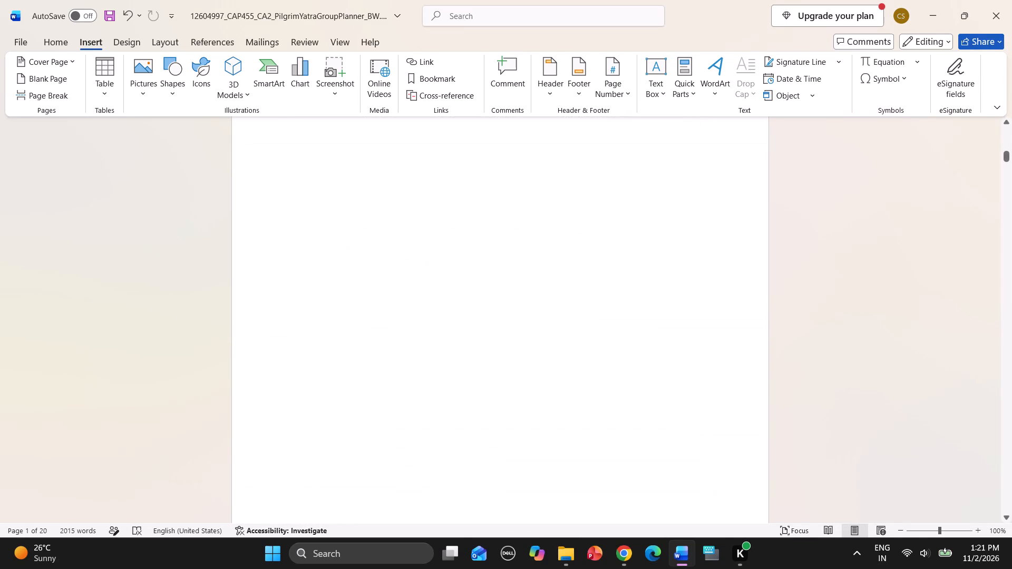
{"action": "scroll", "coordinate": [356, 335], "scroll_direction": "down", "scroll_amount": 2}
{"action": "scroll", "coordinate": [356, 335], "scroll_direction": "up", "scroll_amount": 3}
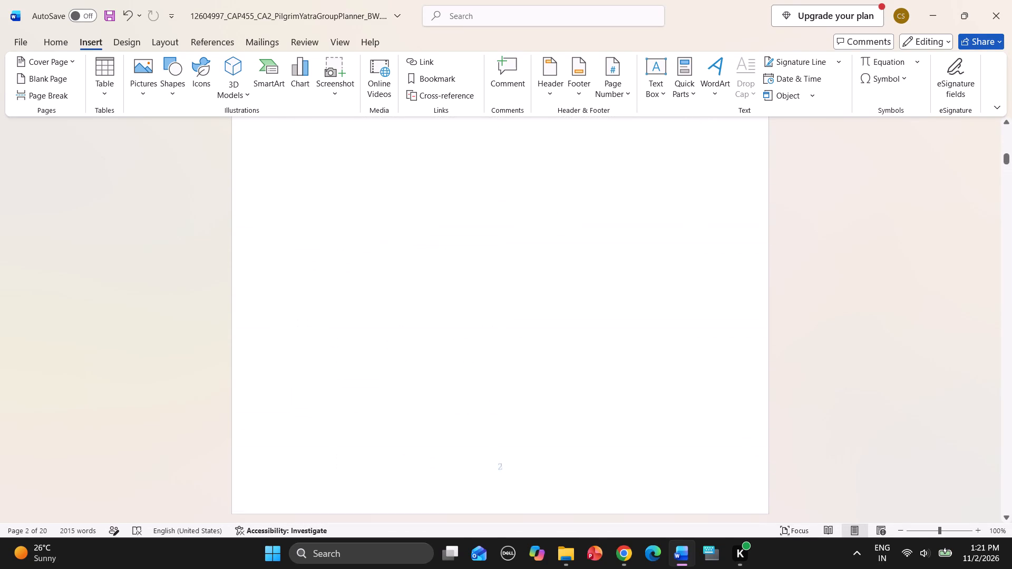
{"action": "scroll", "coordinate": [356, 335], "scroll_direction": "up", "scroll_amount": 2}
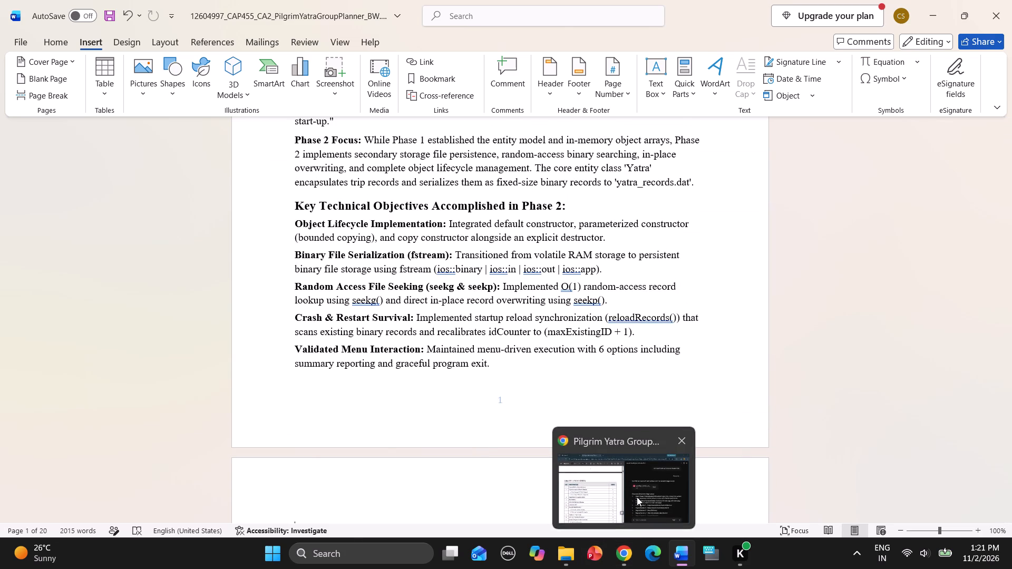
View the report side by side with the PDF's "Table of Contents (Index)" in Chrome, compare their opening pages, and put the other windows away.
{"action": "left_click", "coordinate": [637, 497]}
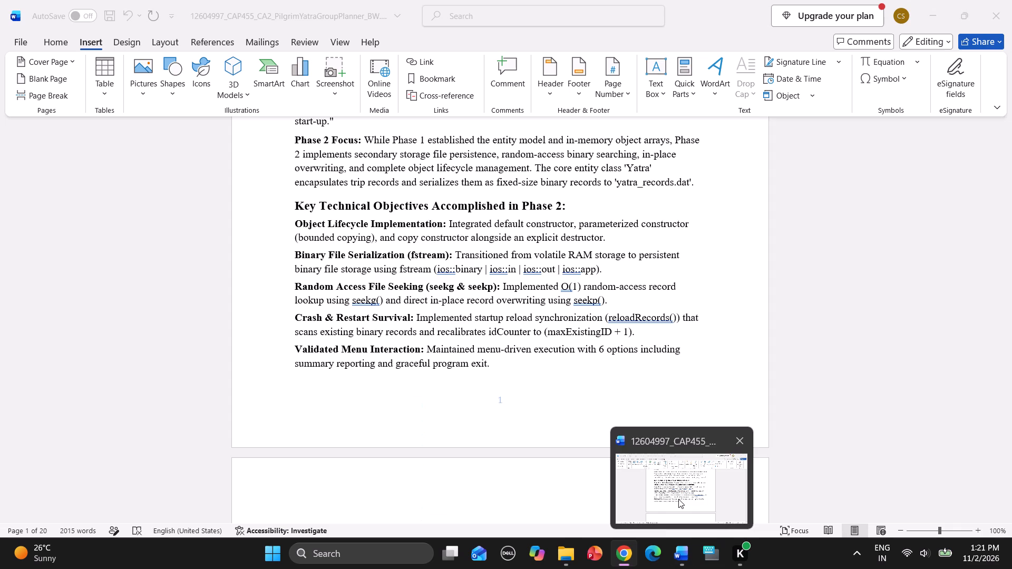
{"action": "left_click", "coordinate": [678, 499]}
{"action": "scroll", "coordinate": [425, 344], "scroll_direction": "up", "scroll_amount": 3}
{"action": "scroll", "coordinate": [425, 344], "scroll_direction": "down", "scroll_amount": 1}
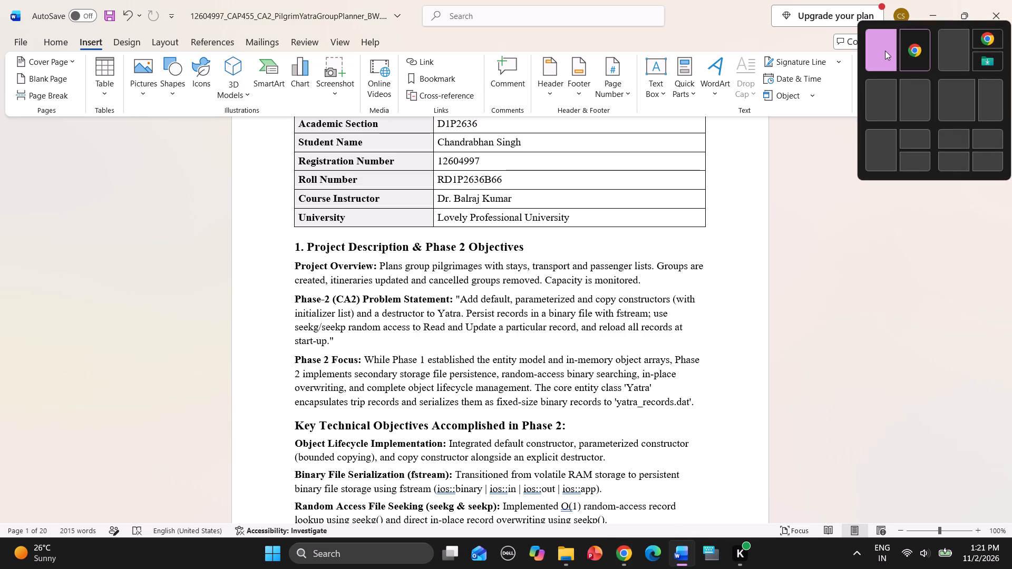
{"action": "left_click", "coordinate": [882, 92]}
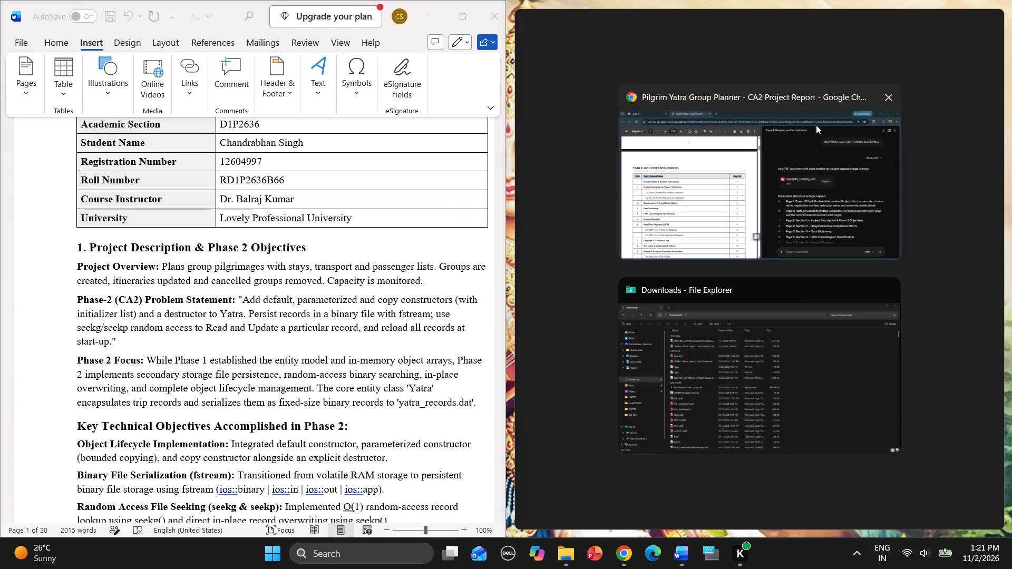
{"action": "left_click", "coordinate": [816, 162]}
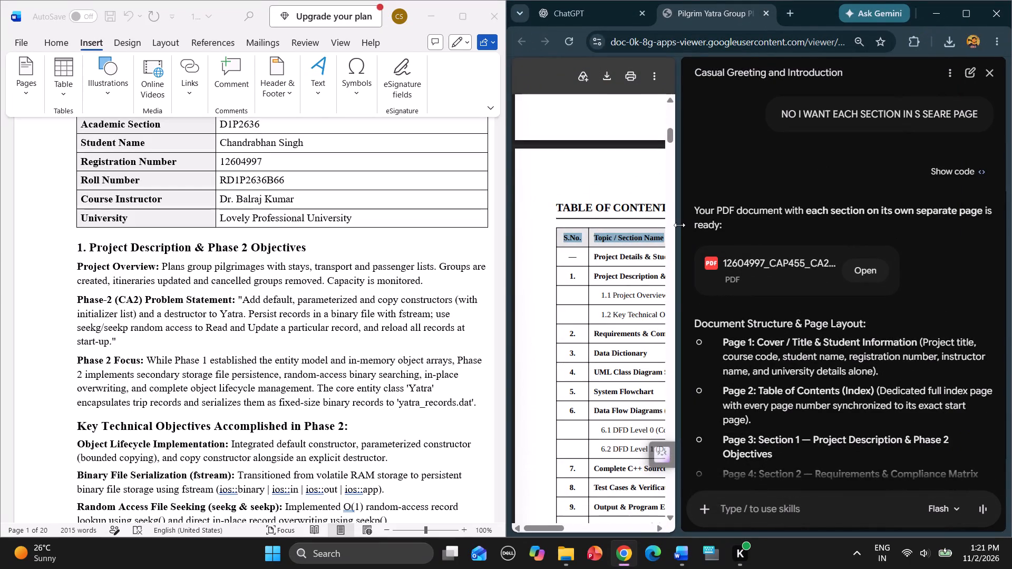
{"action": "left_click_drag", "start_coordinate": [681, 298], "coordinate": [763, 295]}
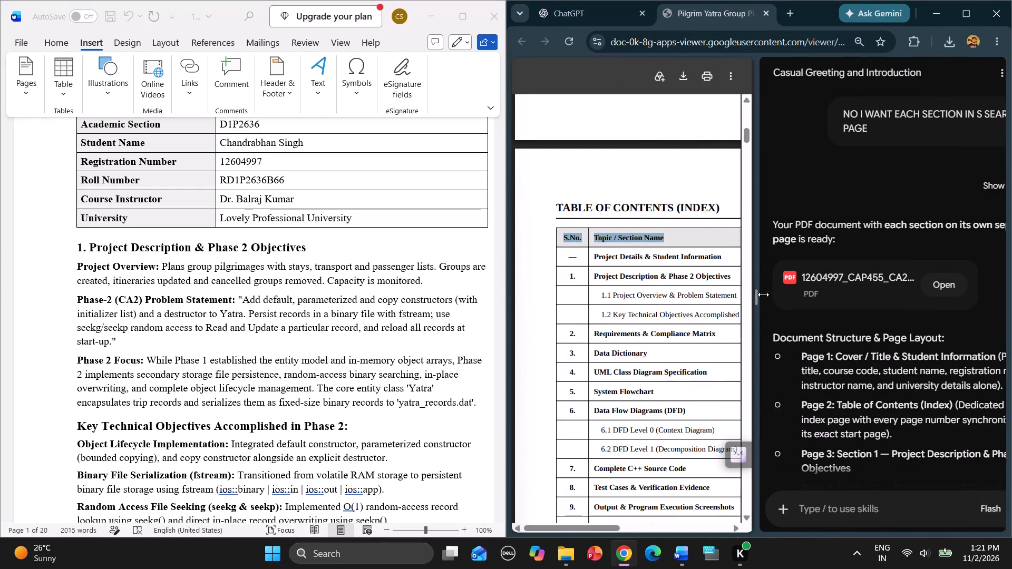
{"action": "left_click_drag", "start_coordinate": [763, 295], "coordinate": [762, 295]}
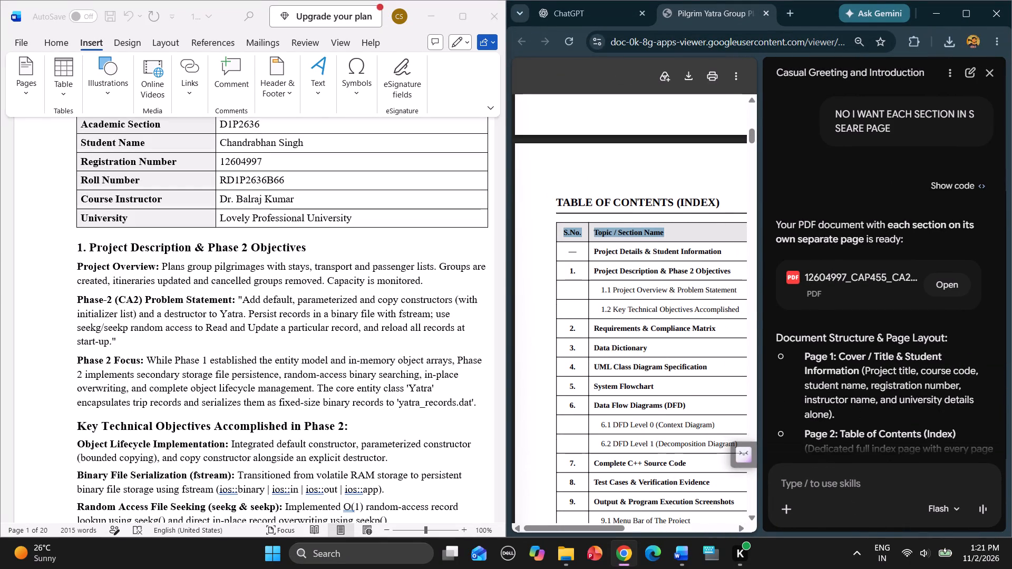
{"action": "scroll", "coordinate": [592, 268], "scroll_direction": "down", "scroll_amount": 1}
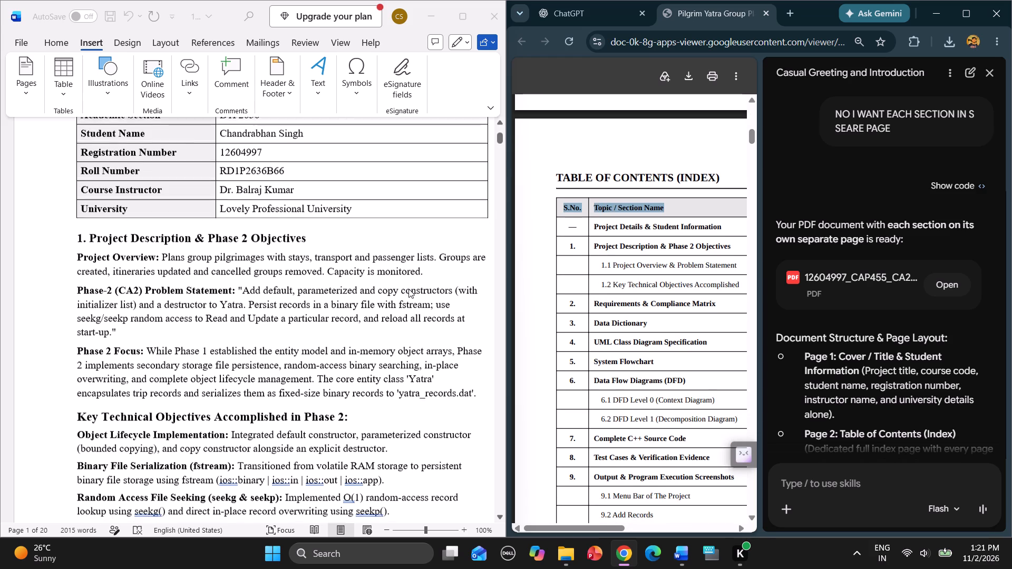
{"action": "scroll", "coordinate": [408, 289], "scroll_direction": "down", "scroll_amount": 2}
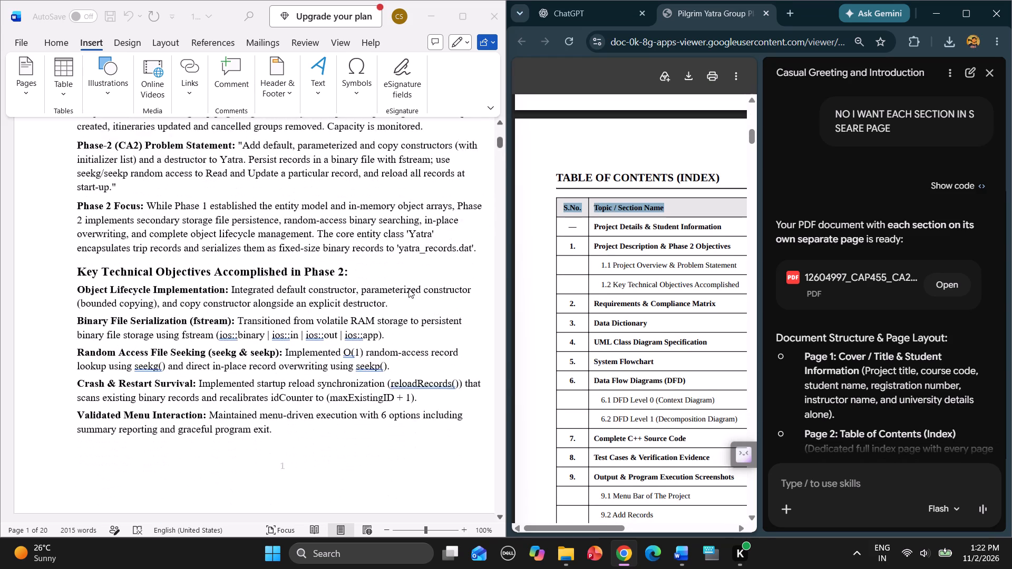
{"action": "scroll", "coordinate": [408, 289], "scroll_direction": "down", "scroll_amount": 1}
{"action": "scroll", "coordinate": [408, 289], "scroll_direction": "up", "scroll_amount": 3}
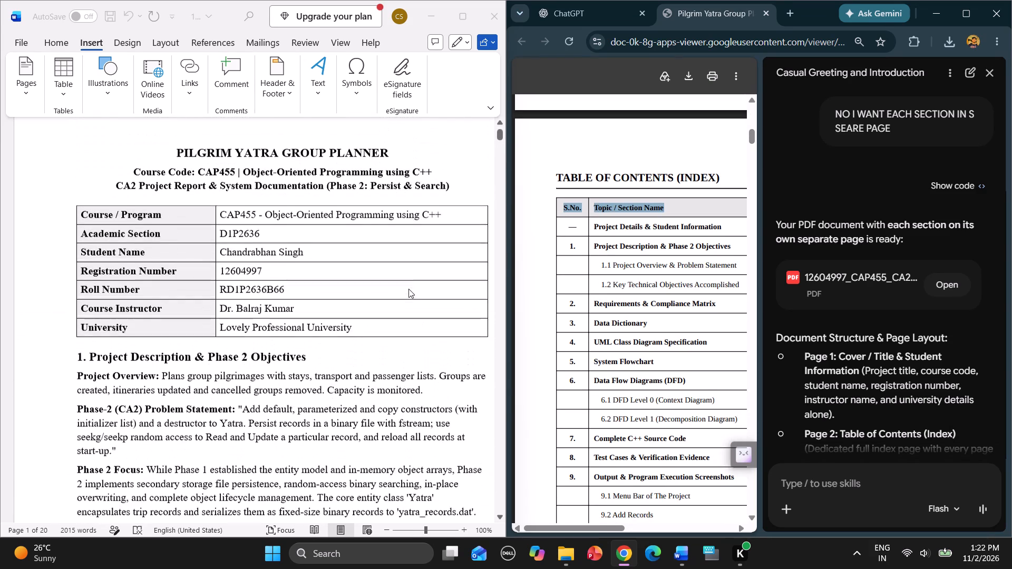
{"action": "scroll", "coordinate": [408, 289], "scroll_direction": "down", "scroll_amount": 1}
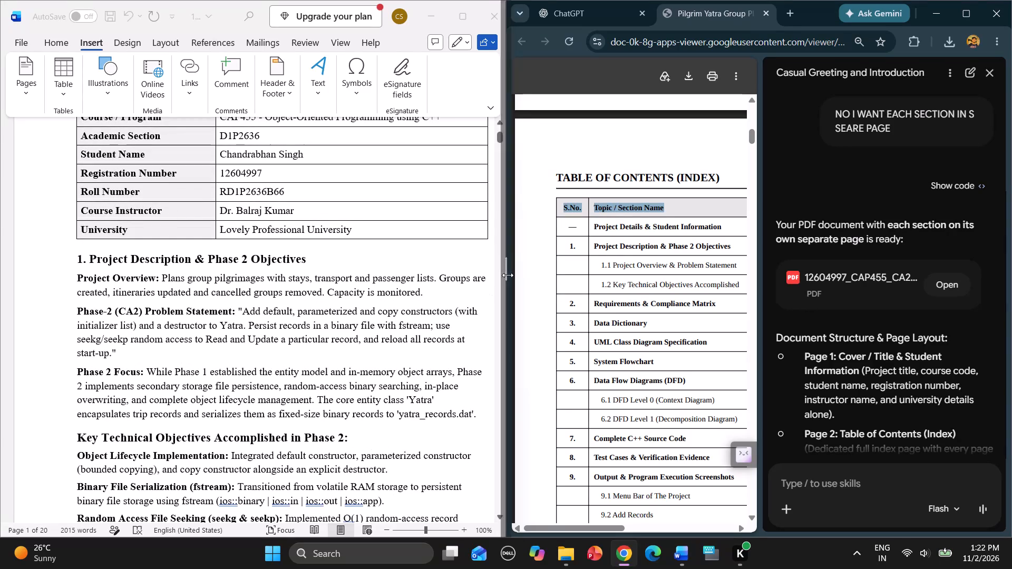
{"action": "left_click", "coordinate": [929, 11]}
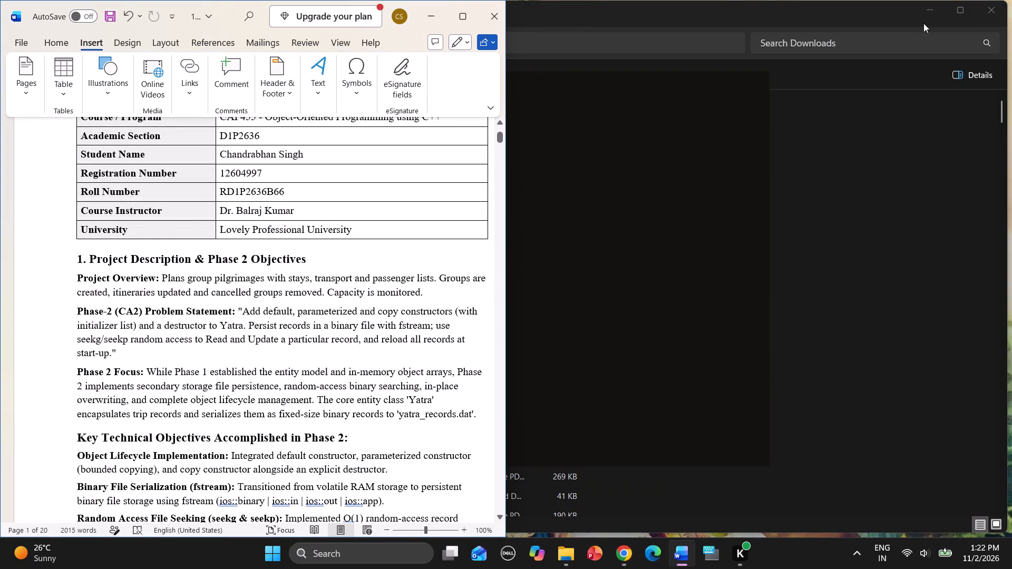
{"action": "left_click", "coordinate": [934, 7]}
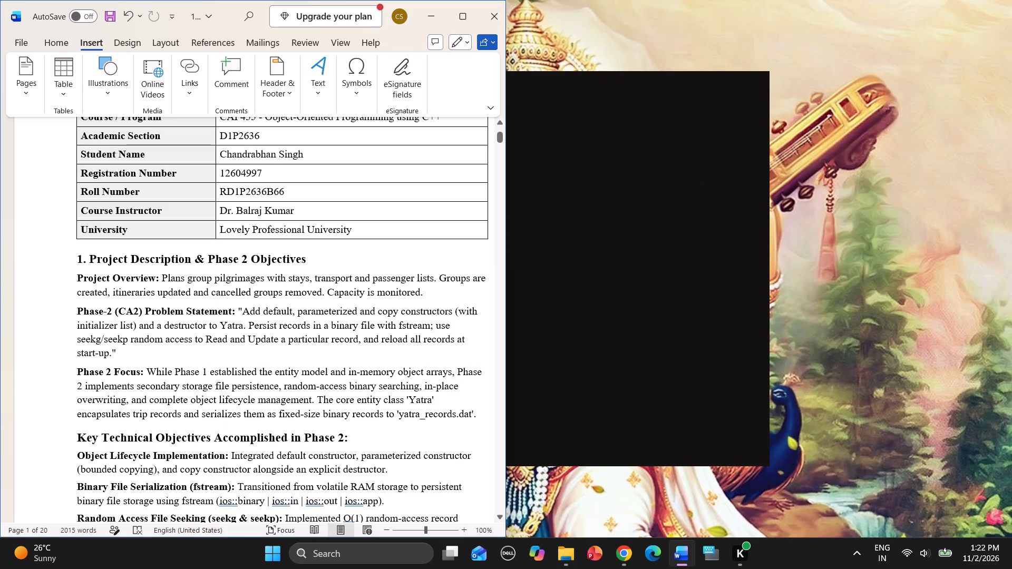
Insert eight blank lines between the student details table and the "1. Project Description & Phase 2 Objectives" heading, with the report shown full-screen.
{"action": "left_click", "coordinate": [388, 257]}
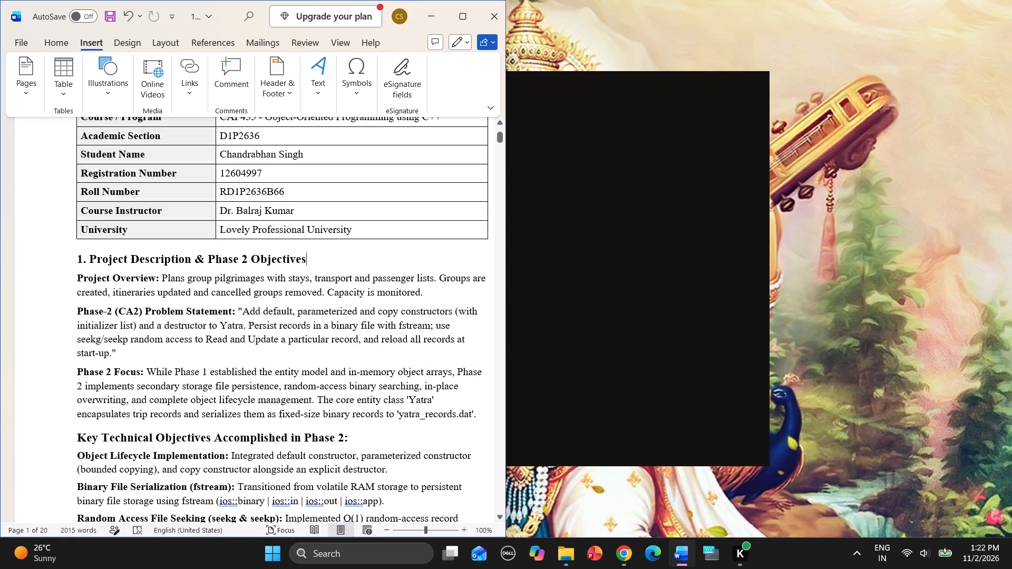
{"action": "left_click", "coordinate": [74, 256]}
{"action": "key", "text": "Return"}
{"action": "key", "text": "Return"}
{"action": "key", "text": "Return"}
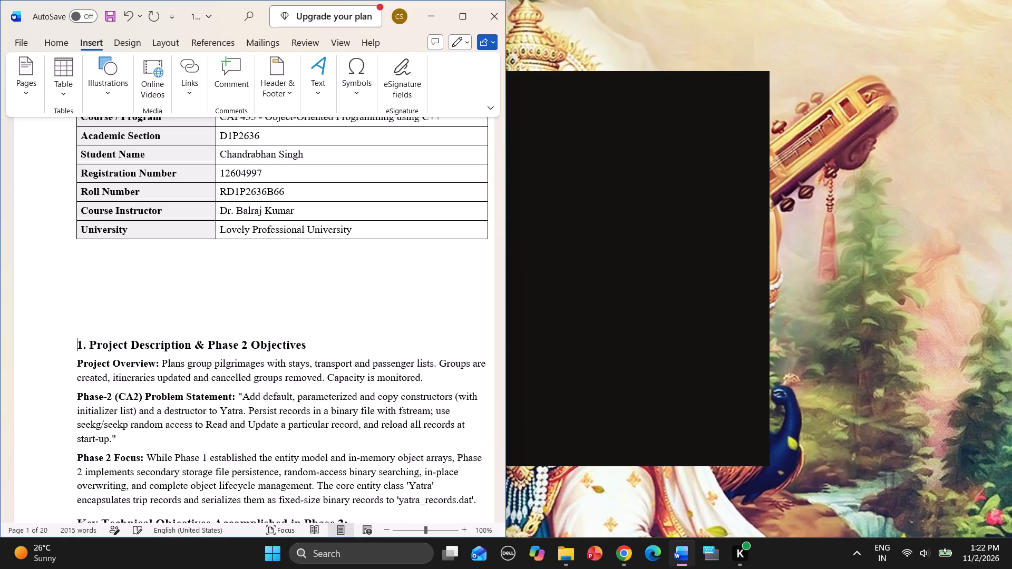
{"action": "scroll", "coordinate": [74, 256], "scroll_direction": "down", "scroll_amount": 2}
{"action": "left_click", "coordinate": [454, 22]}
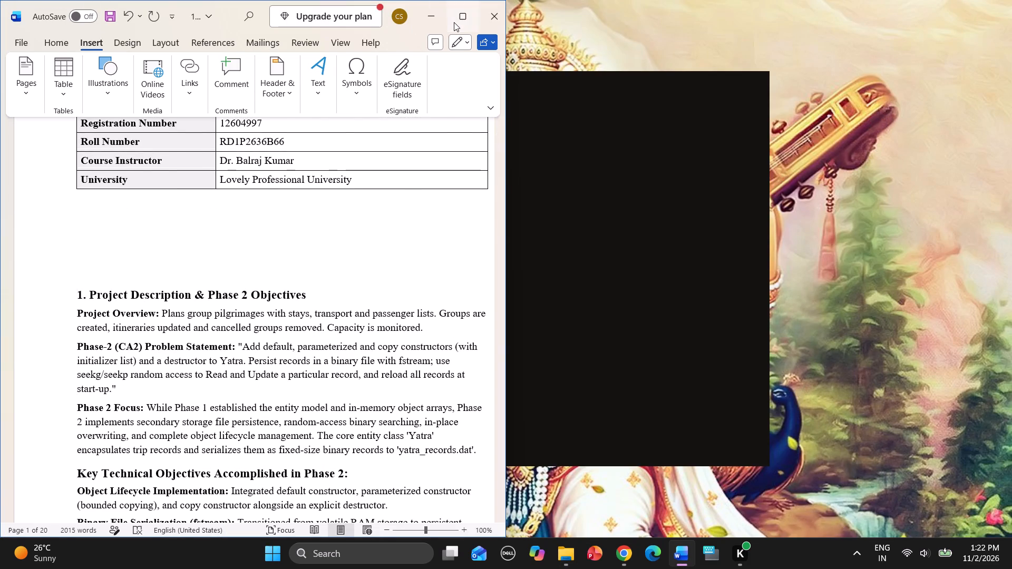
{"action": "key", "text": "Return"}
{"action": "key", "text": "Return"}
{"action": "key", "text": "Return"}
{"action": "key", "text": "Return"}
{"action": "key", "text": "Return"}
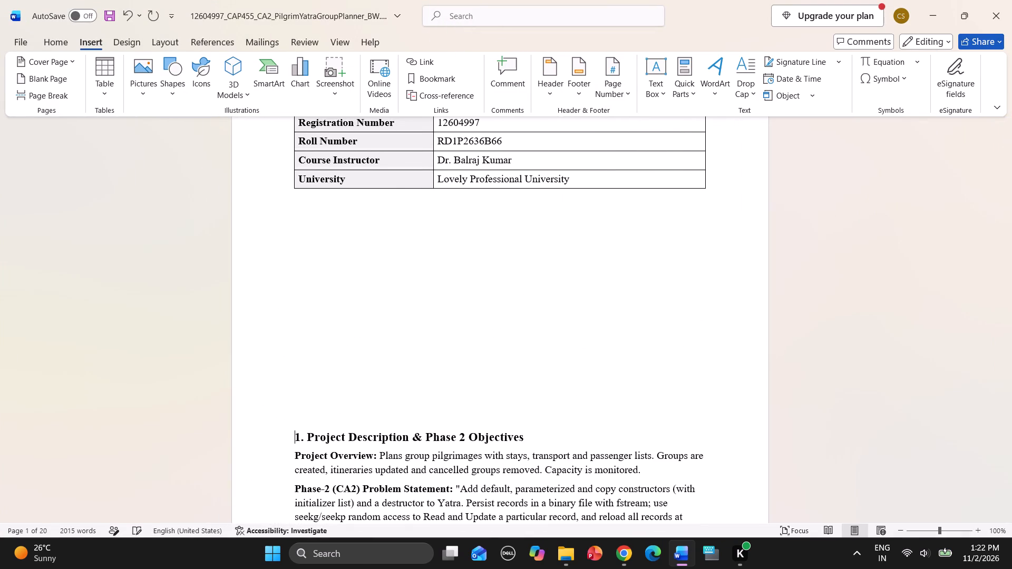
Add more blank lines before the "1. Project Description & Phase 2 Objectives" heading to push the section onto page 2.
{"action": "scroll", "coordinate": [454, 22], "scroll_direction": "down", "scroll_amount": 9}
{"action": "scroll", "coordinate": [446, 308], "scroll_direction": "down", "scroll_amount": 3}
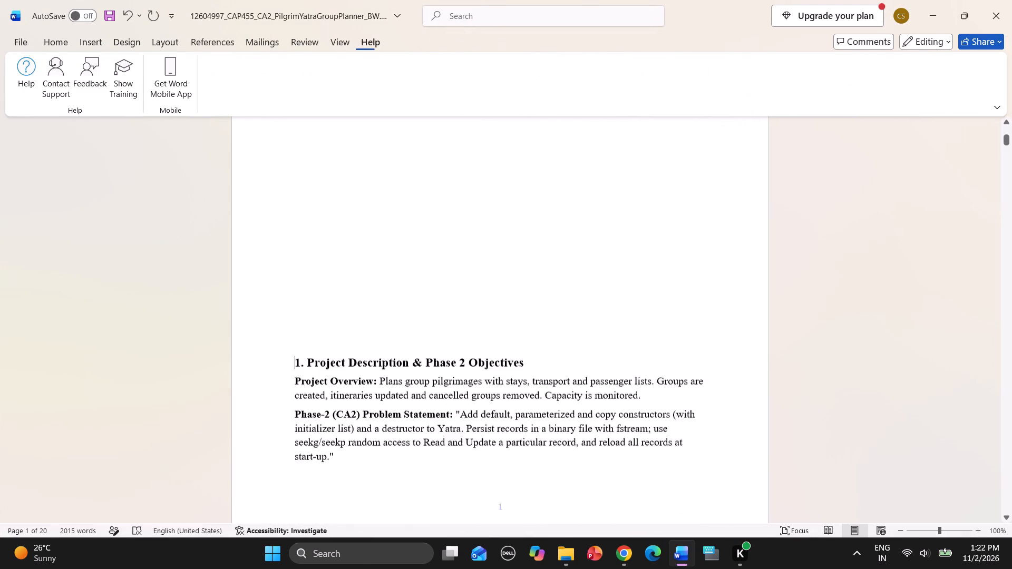
{"action": "scroll", "coordinate": [446, 308], "scroll_direction": "down", "scroll_amount": 2}
{"action": "scroll", "coordinate": [446, 308], "scroll_direction": "up", "scroll_amount": 1}
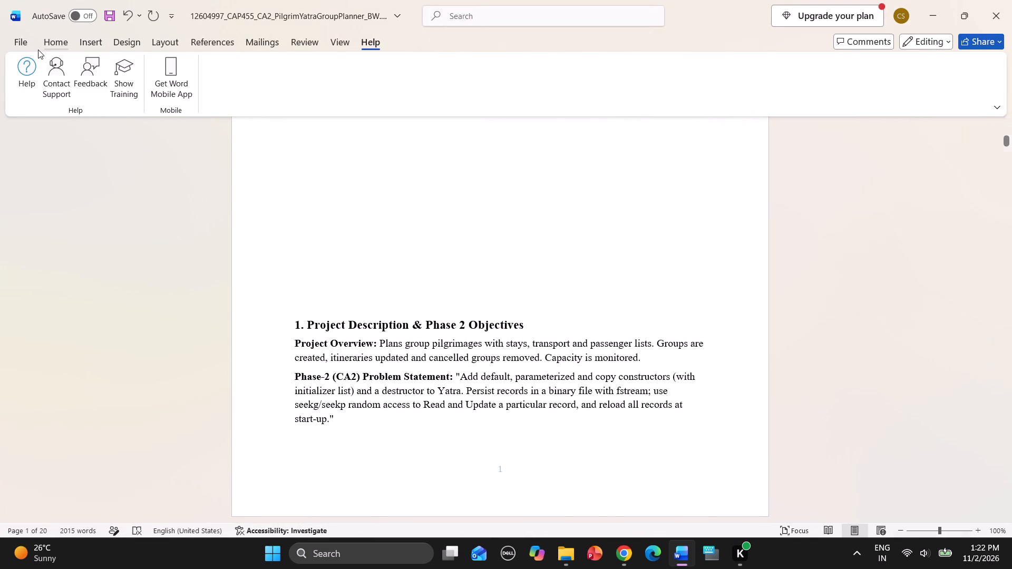
{"action": "left_click", "coordinate": [49, 47]}
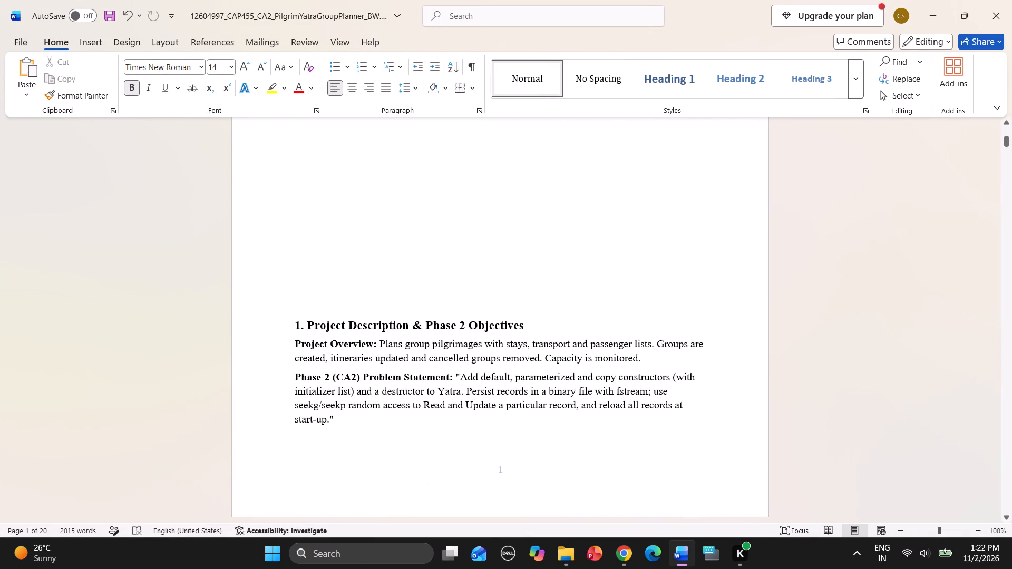
{"action": "key", "text": "Return"}
{"action": "key", "text": "Return"}
{"action": "key", "text": "Return"}
{"action": "scroll", "coordinate": [298, 247], "scroll_direction": "down", "scroll_amount": 1}
{"action": "key", "text": "Return"}
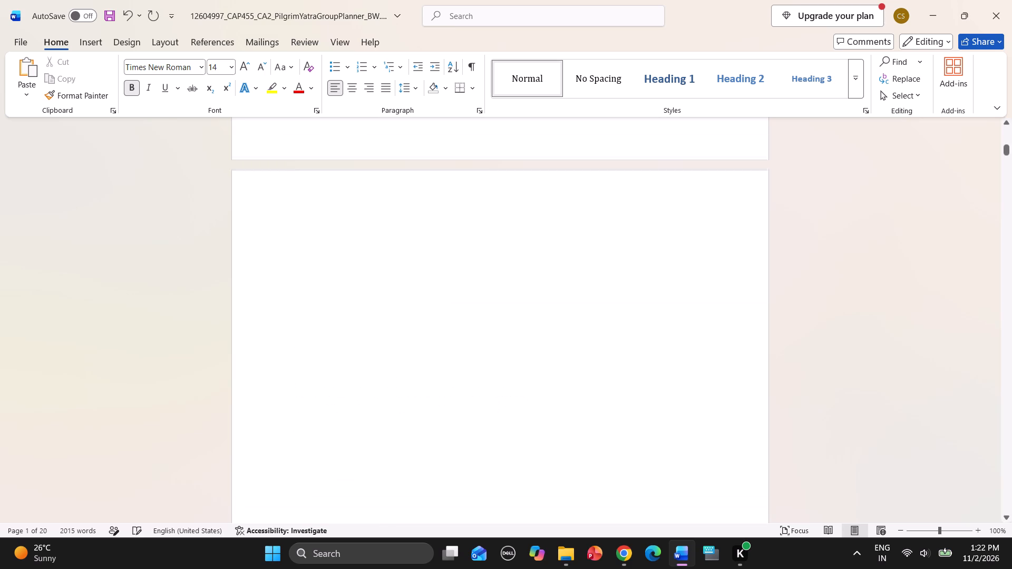
{"action": "scroll", "coordinate": [405, 317], "scroll_direction": "up", "scroll_amount": 1}
{"action": "scroll", "coordinate": [405, 317], "scroll_direction": "down", "scroll_amount": 2}
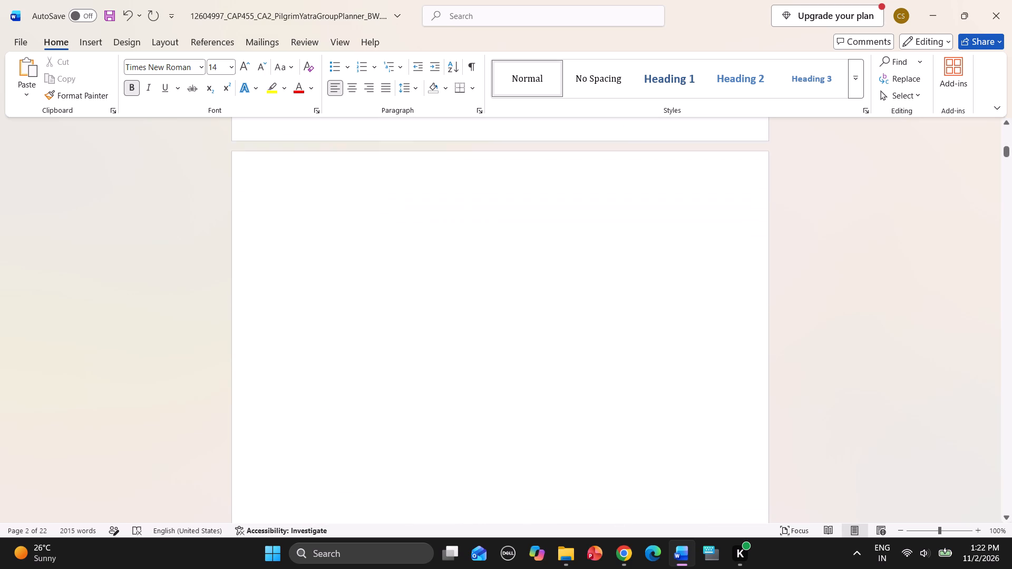
{"action": "scroll", "coordinate": [405, 317], "scroll_direction": "down", "scroll_amount": 1}
{"action": "key", "text": "BackSpace"}
{"action": "scroll", "coordinate": [405, 317], "scroll_direction": "up", "scroll_amount": 1}
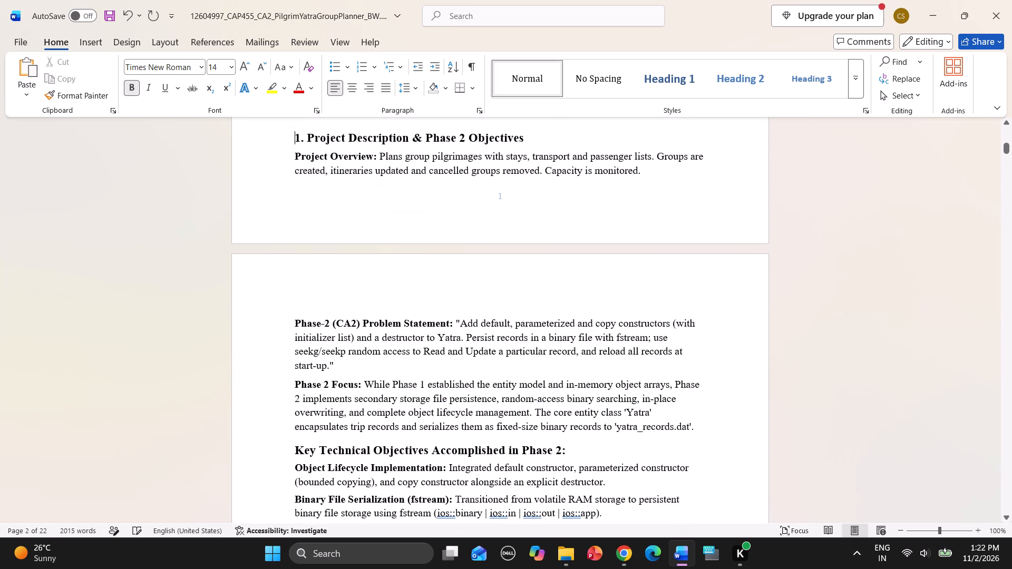
{"action": "scroll", "coordinate": [405, 317], "scroll_direction": "up", "scroll_amount": 1}
{"action": "key", "text": "Return"}
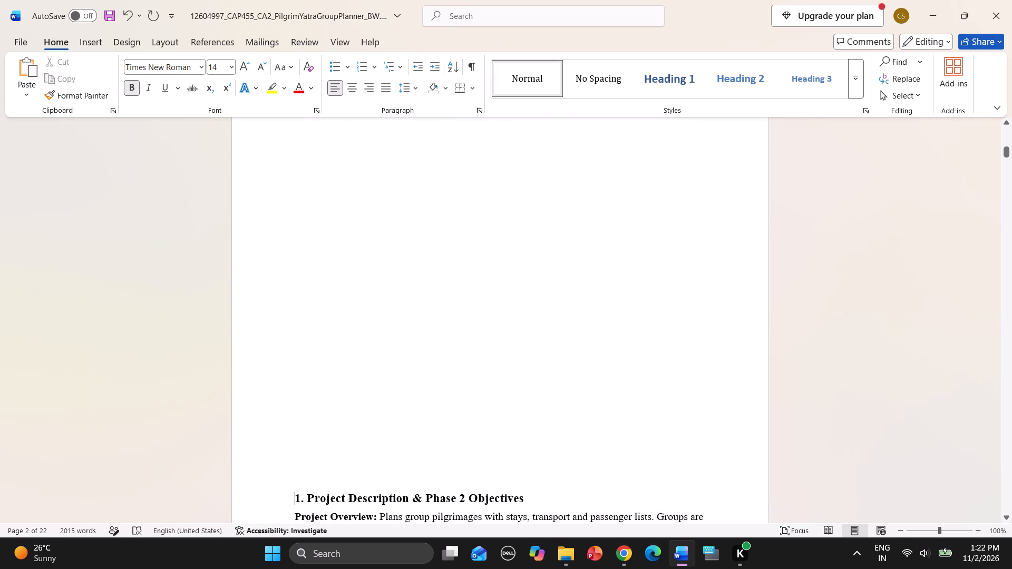
Apply the No Spacing style to a blank line above the "1. Project Description & Phase 2 Objectives" heading.
{"action": "left_click", "coordinate": [361, 326]}
{"action": "left_click", "coordinate": [592, 94]}
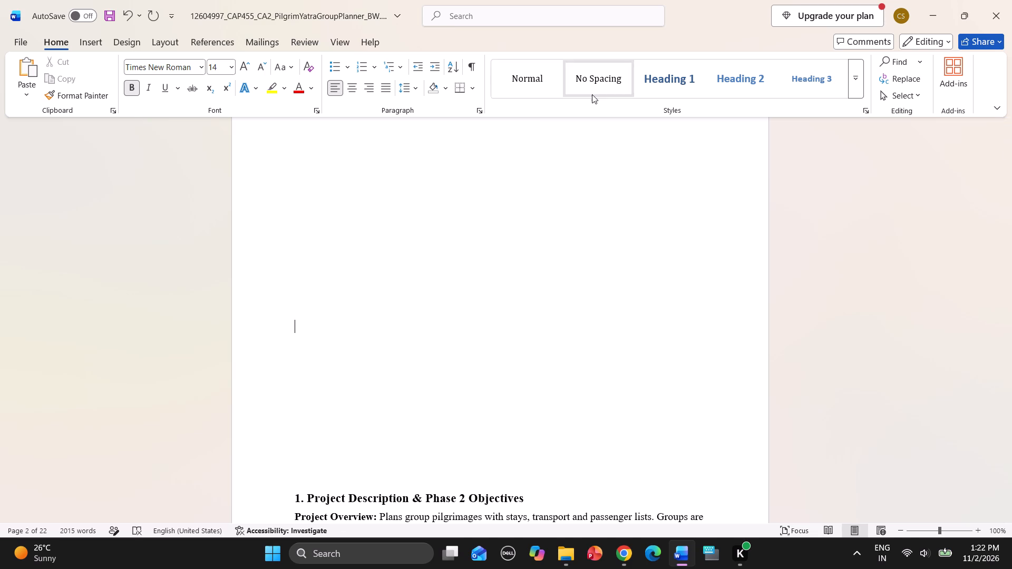
{"action": "left_click", "coordinate": [411, 294]}
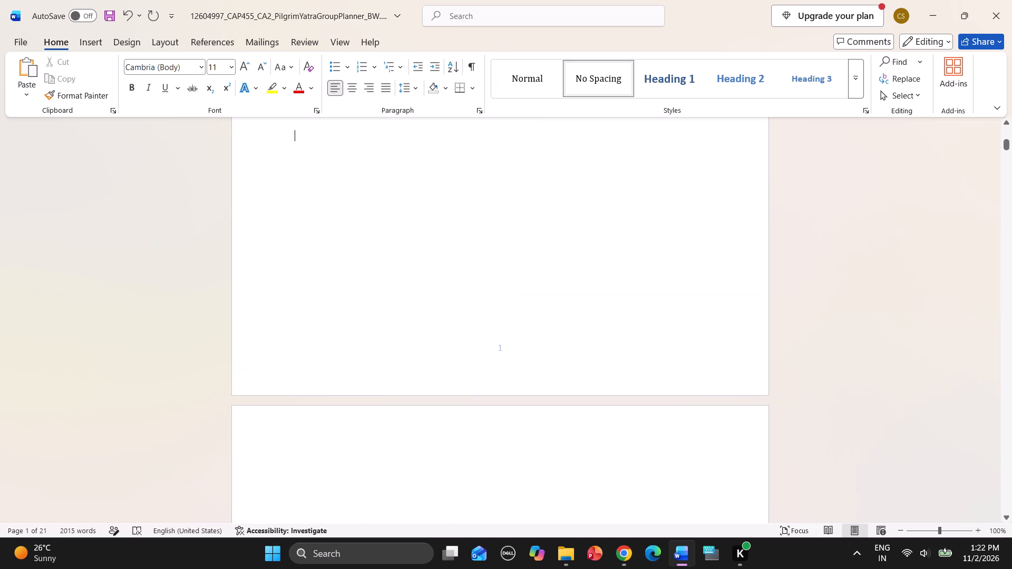
{"action": "left_click", "coordinate": [356, 300]}
{"action": "left_click", "coordinate": [518, 93]}
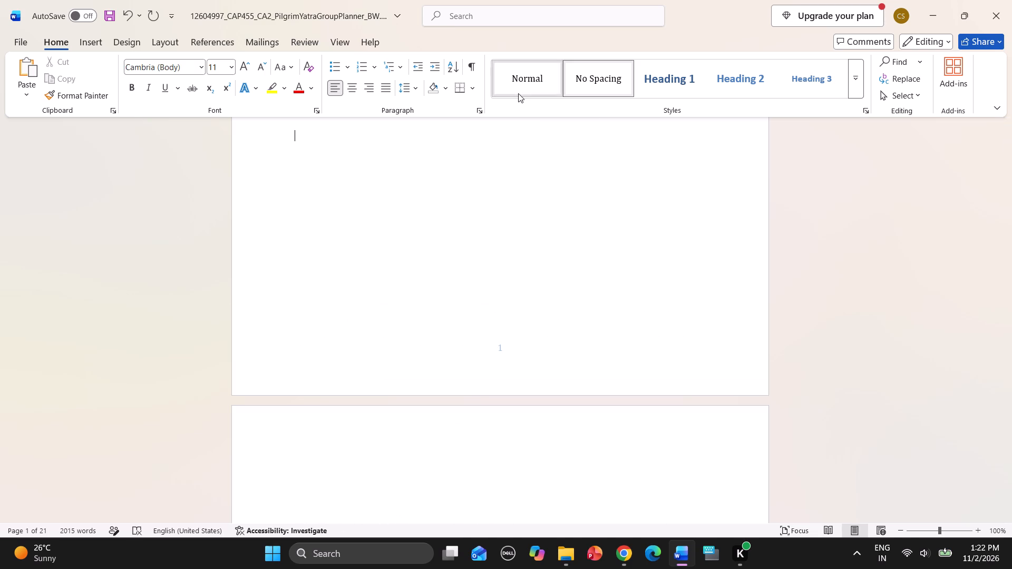
{"action": "left_click", "coordinate": [588, 88]}
{"action": "scroll", "coordinate": [478, 206], "scroll_direction": "down", "scroll_amount": 1}
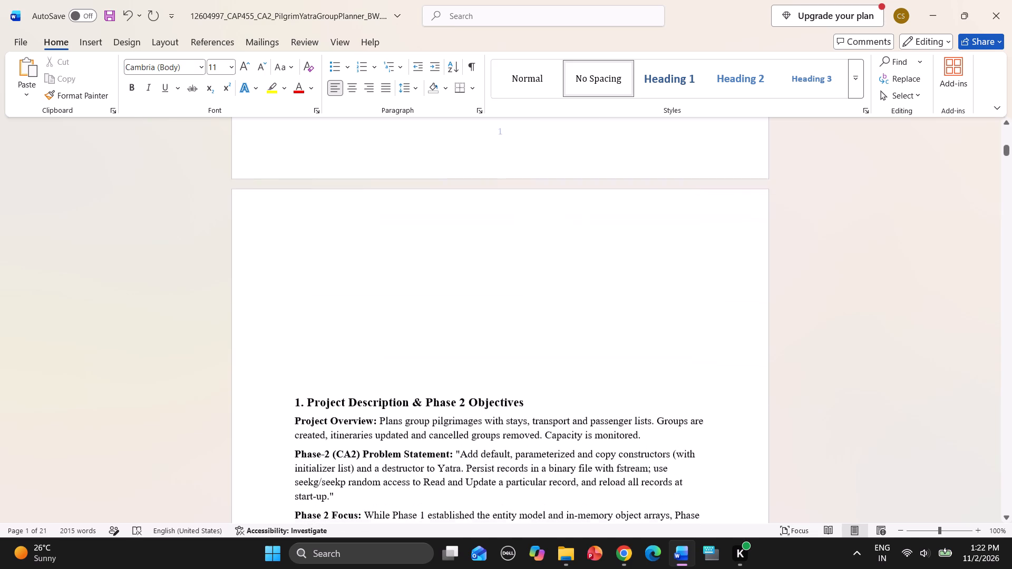
Apply the No Spacing style to blank lines above the "1. Project Description & Phase 2 Objectives" heading and add blank lines to move it to page 2.
{"action": "left_click", "coordinate": [340, 309]}
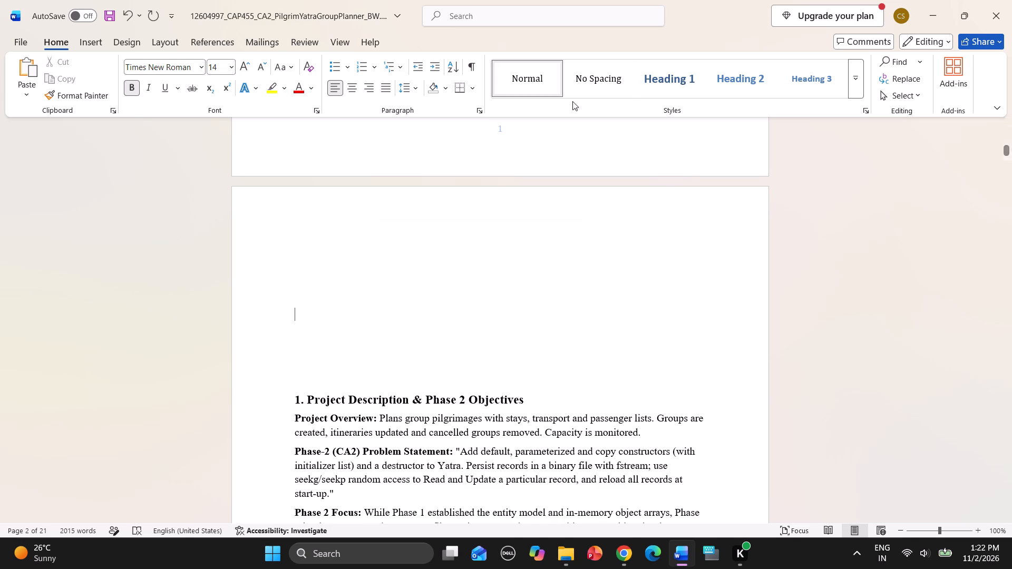
{"action": "left_click", "coordinate": [588, 83]}
{"action": "scroll", "coordinate": [470, 318], "scroll_direction": "up", "scroll_amount": 1}
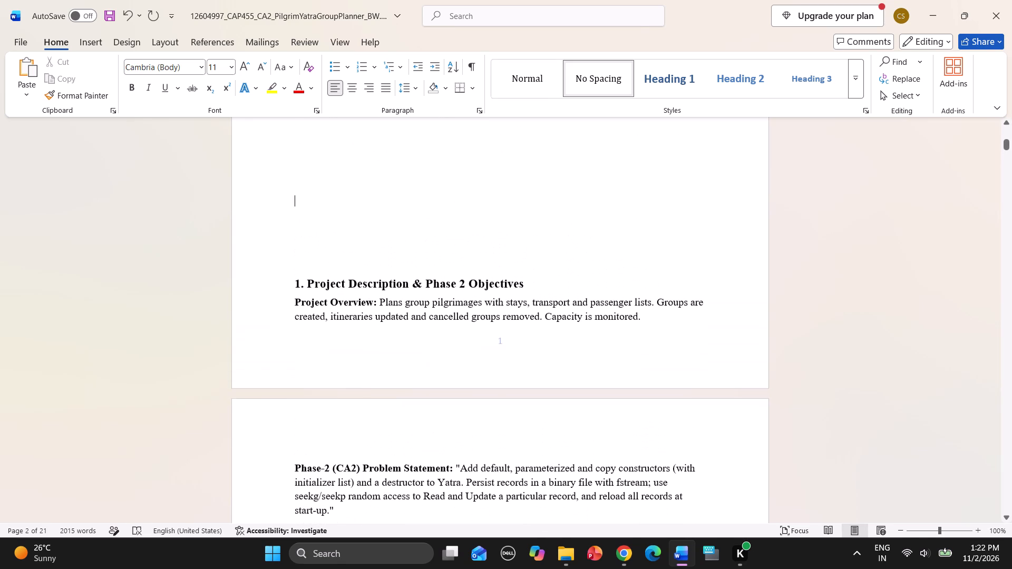
{"action": "left_click", "coordinate": [306, 252]}
{"action": "key", "text": "Return"}
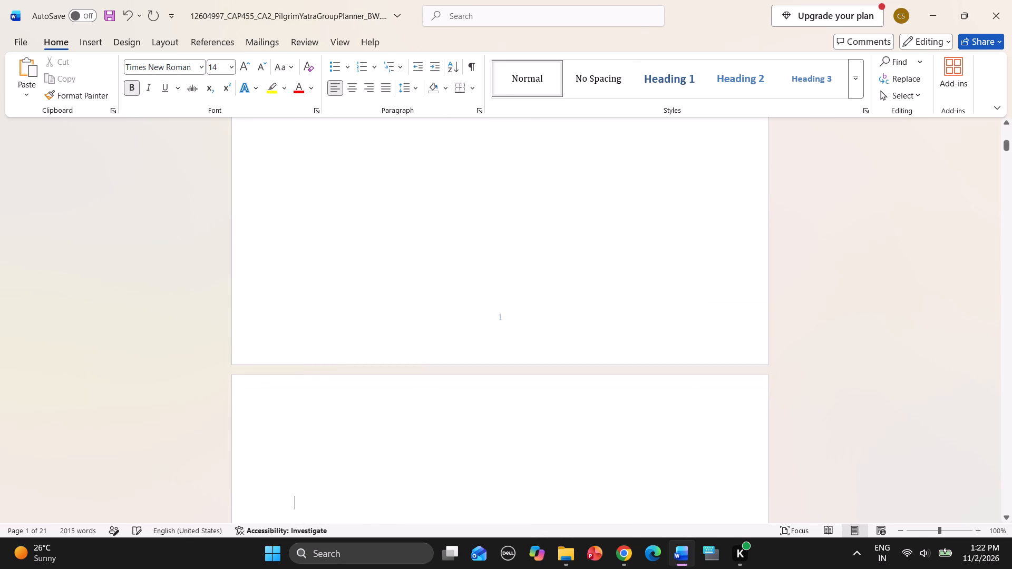
{"action": "double_click", "coordinate": [356, 469]}
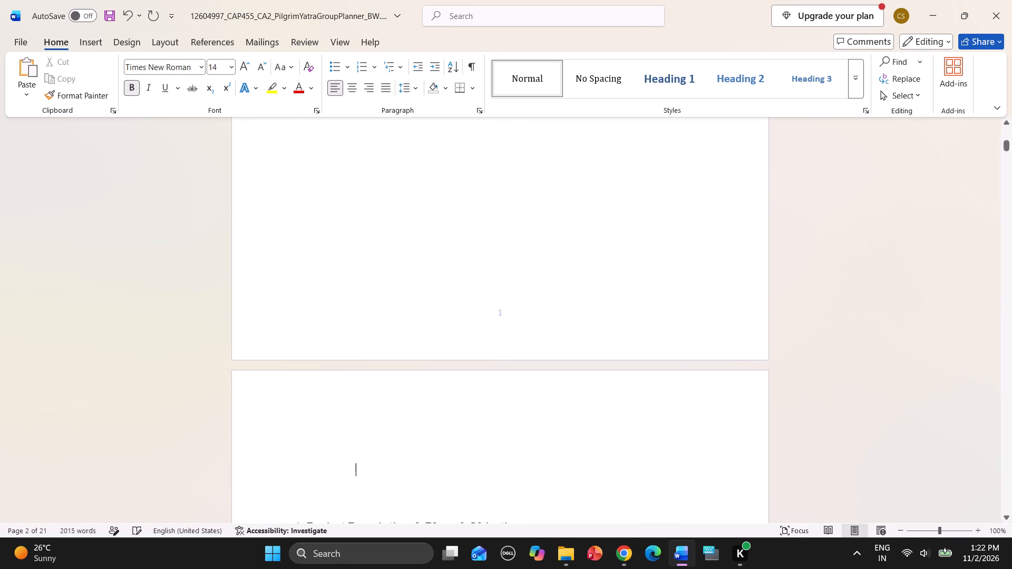
{"action": "left_click", "coordinate": [600, 81]}
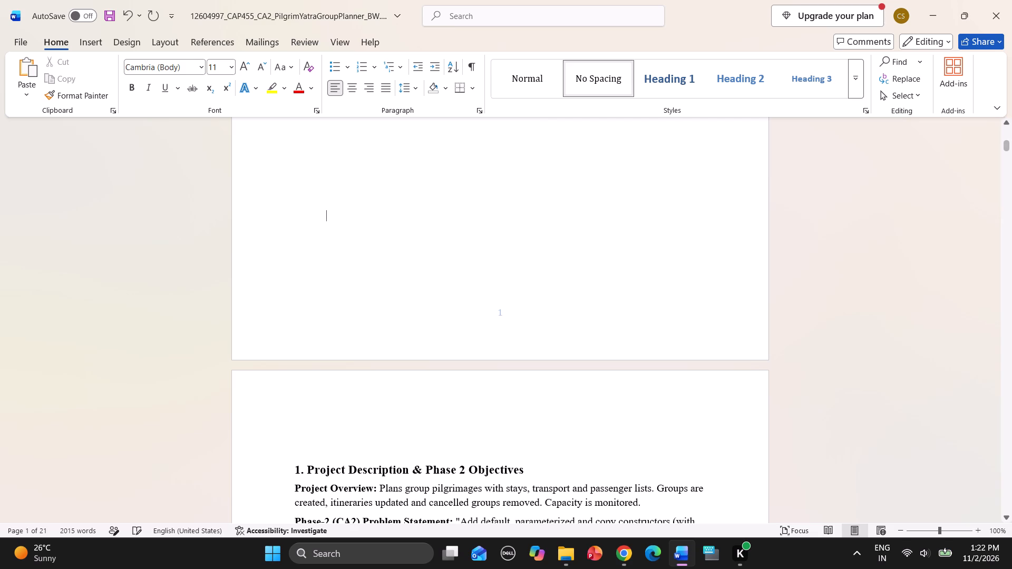
{"action": "double_click", "coordinate": [384, 435]}
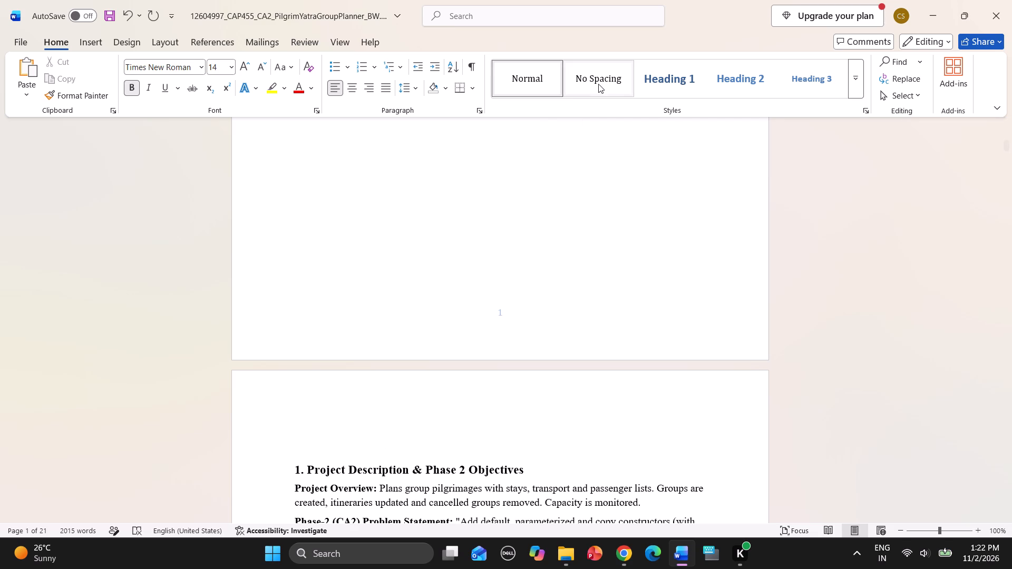
{"action": "left_click", "coordinate": [598, 81]}
{"action": "key", "text": "Return"}
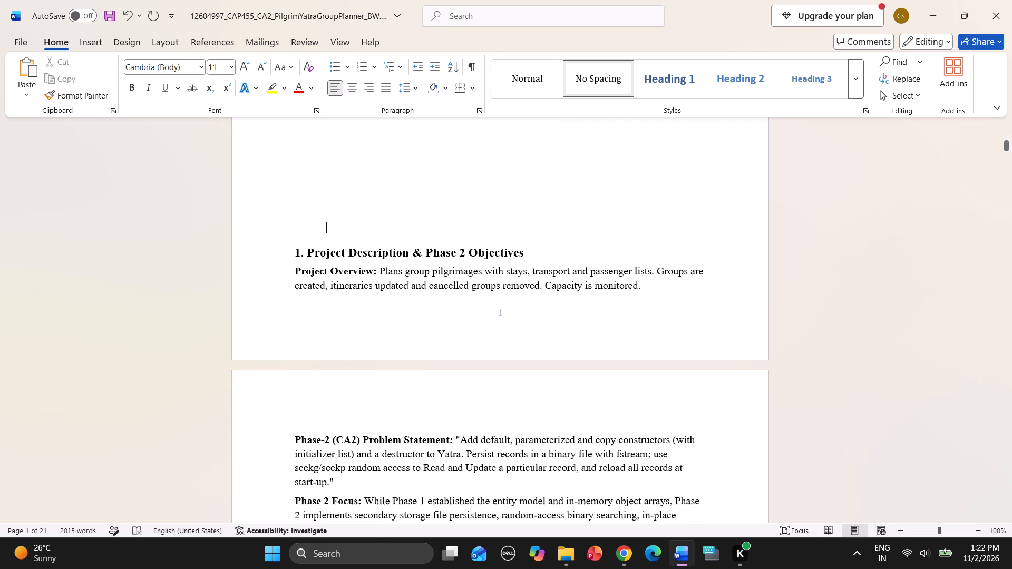
Review the blank space after the student details table and the page layout down to the "2. Requirements & Compliance Matrix" section.
{"action": "scroll", "coordinate": [472, 309], "scroll_direction": "up", "scroll_amount": 2}
{"action": "scroll", "coordinate": [472, 309], "scroll_direction": "down", "scroll_amount": 1}
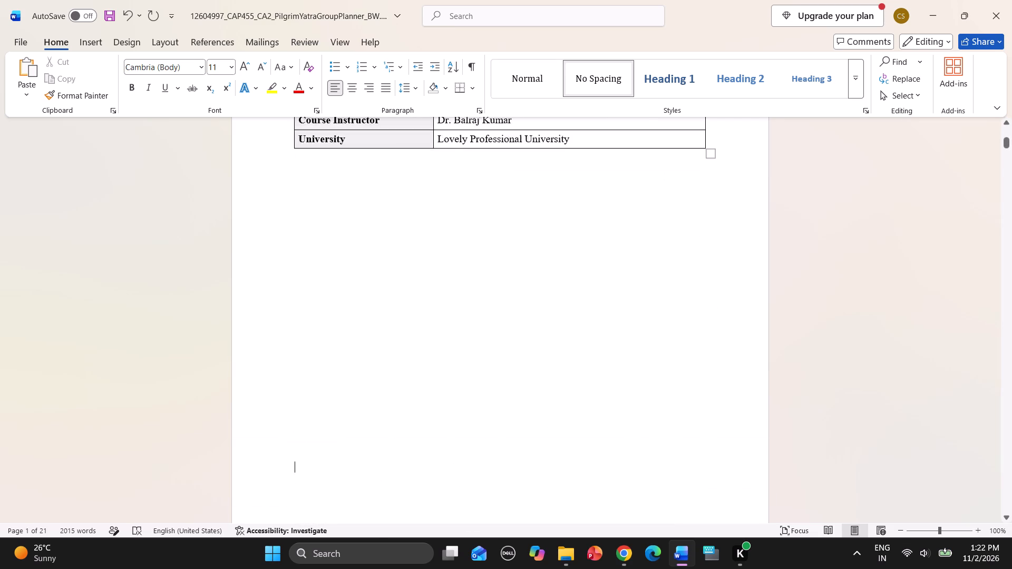
{"action": "scroll", "coordinate": [472, 309], "scroll_direction": "down", "scroll_amount": 1}
{"action": "scroll", "coordinate": [472, 309], "scroll_direction": "up", "scroll_amount": 2}
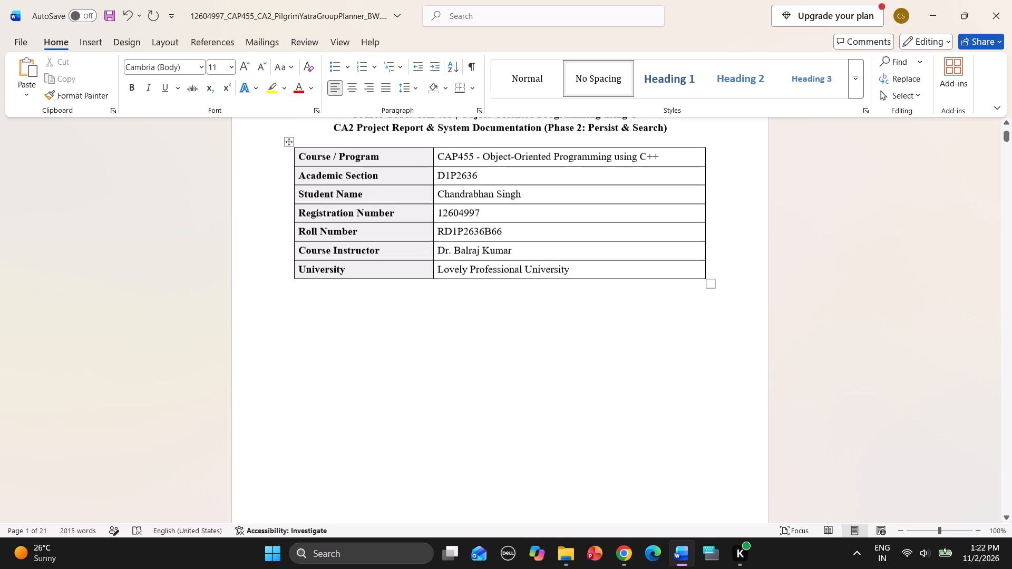
{"action": "left_click", "coordinate": [474, 292]}
{"action": "scroll", "coordinate": [474, 292], "scroll_direction": "down", "scroll_amount": 1}
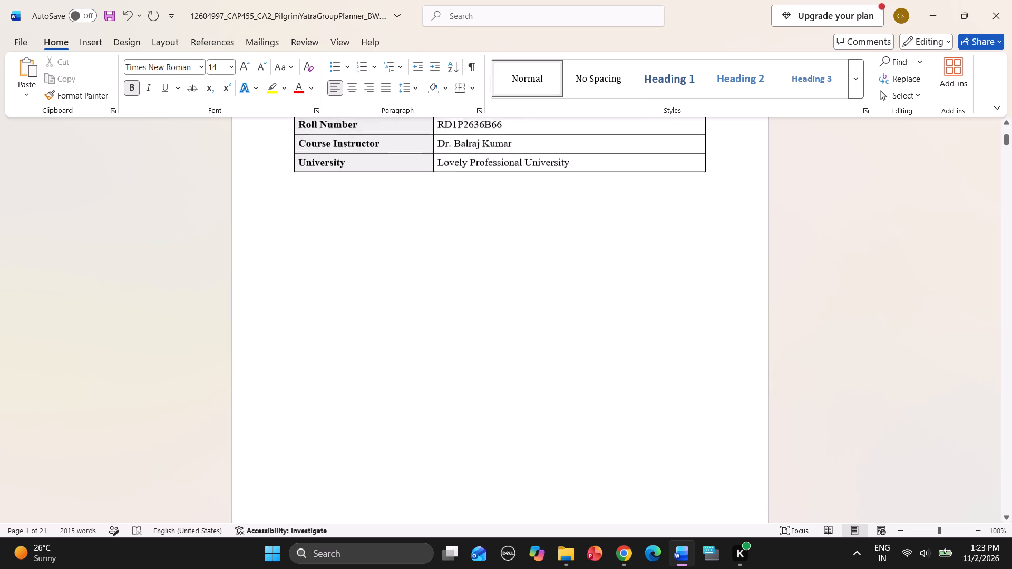
{"action": "scroll", "coordinate": [474, 292], "scroll_direction": "down", "scroll_amount": 5}
{"action": "scroll", "coordinate": [474, 292], "scroll_direction": "up", "scroll_amount": 1}
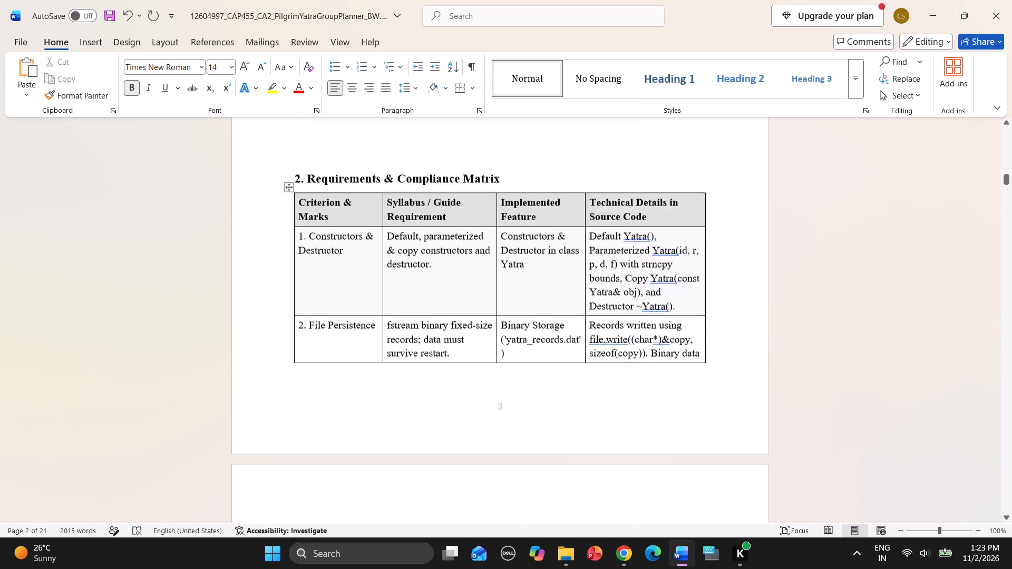
{"action": "scroll", "coordinate": [474, 292], "scroll_direction": "up", "scroll_amount": 1}
Delete the surplus blank lines above the "2. Requirements & Compliance Matrix" heading so that it starts at the top of page 3.
{"action": "scroll", "coordinate": [474, 292], "scroll_direction": "down", "scroll_amount": 4}
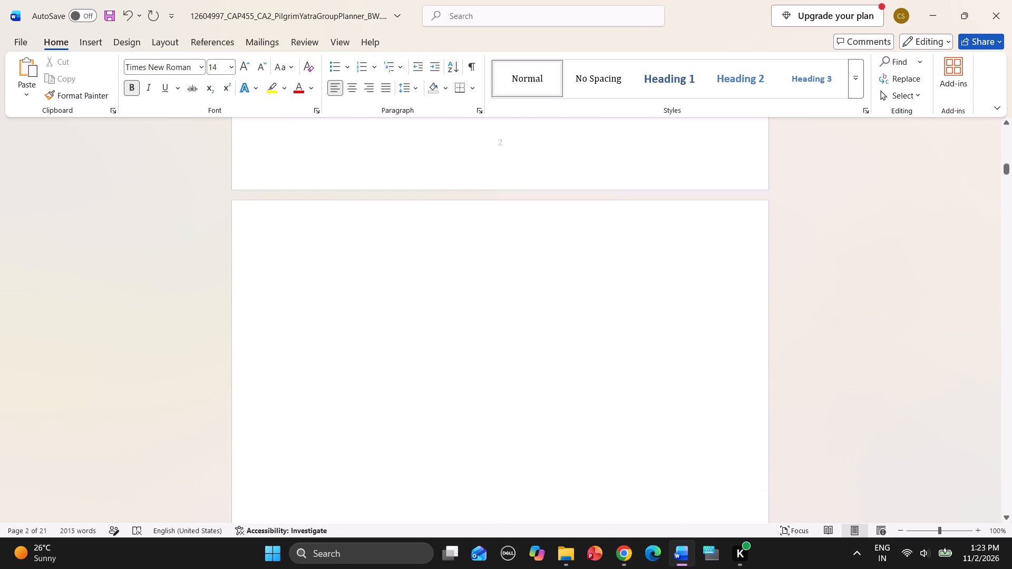
{"action": "scroll", "coordinate": [474, 292], "scroll_direction": "down", "scroll_amount": 3}
{"action": "left_click", "coordinate": [332, 269]}
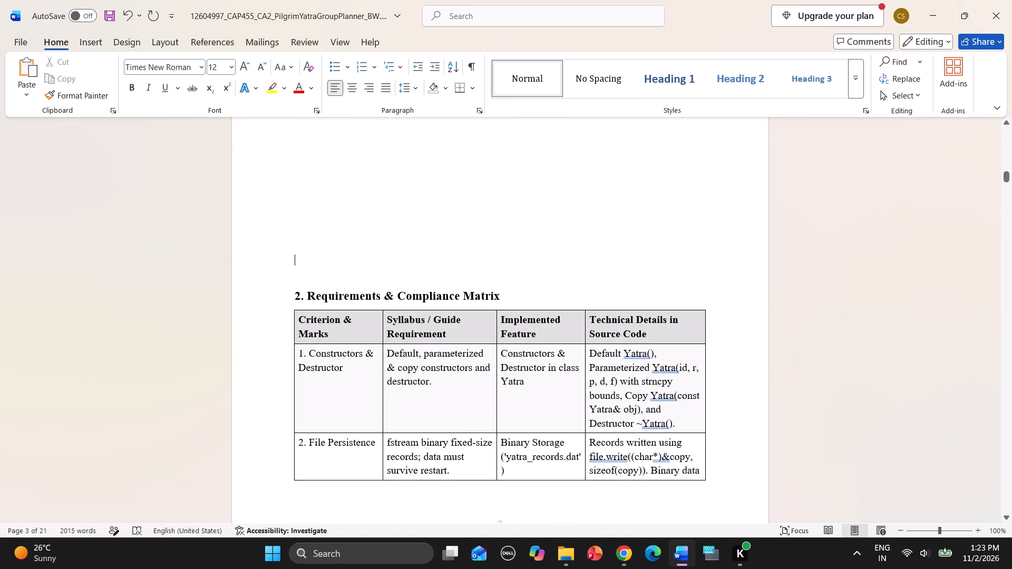
{"action": "key", "text": "BackSpace"}
{"action": "key", "text": "BackSpace"}
{"action": "key", "text": "BackSpace"}
{"action": "key", "text": "BackSpace"}
{"action": "scroll", "coordinate": [332, 269], "scroll_direction": "up", "scroll_amount": 1}
{"action": "key", "text": "BackSpace"}
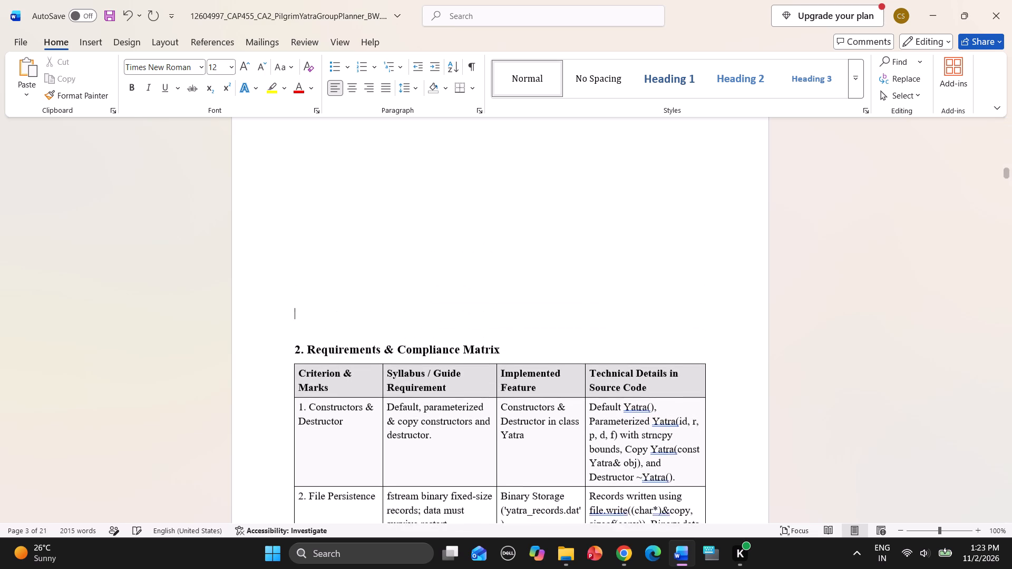
{"action": "key", "text": "BackSpace"}
{"action": "key", "text": "BackSpace"}
{"action": "key", "text": "BackSpace"}
{"action": "key", "text": "BackSpace"}
{"action": "key", "text": "BackSpace"}
{"action": "scroll", "coordinate": [332, 269], "scroll_direction": "up", "scroll_amount": 1}
{"action": "key", "text": "BackSpace"}
{"action": "key", "text": "BackSpace"}
{"action": "key", "text": "BackSpace"}
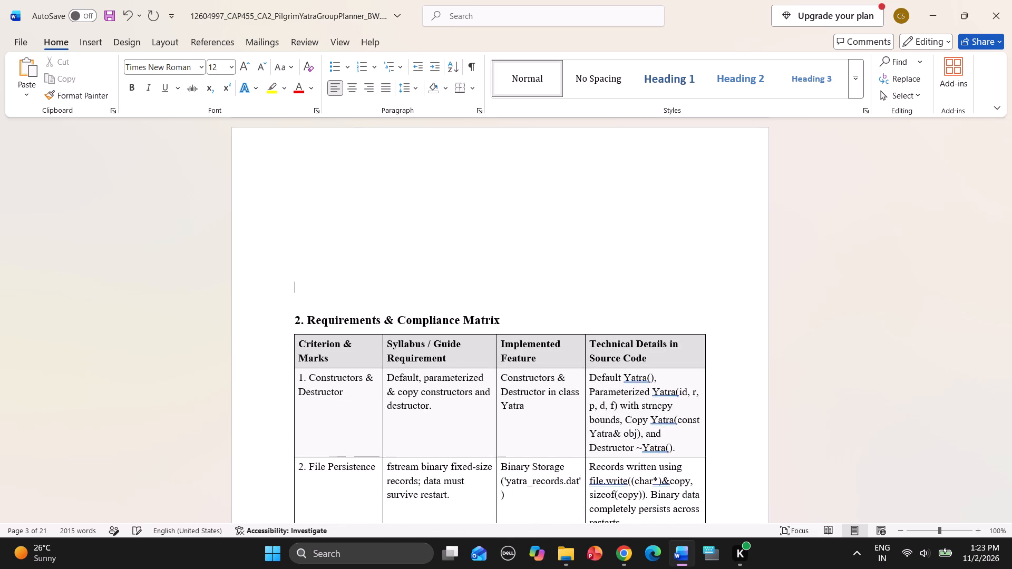
{"action": "key", "text": "BackSpace"}
{"action": "key", "text": "BackSpace"}
{"action": "key", "text": "BackSpace"}
{"action": "key", "text": "BackSpace"}
{"action": "key", "text": "BackSpace"}
{"action": "key", "text": "BackSpace"}
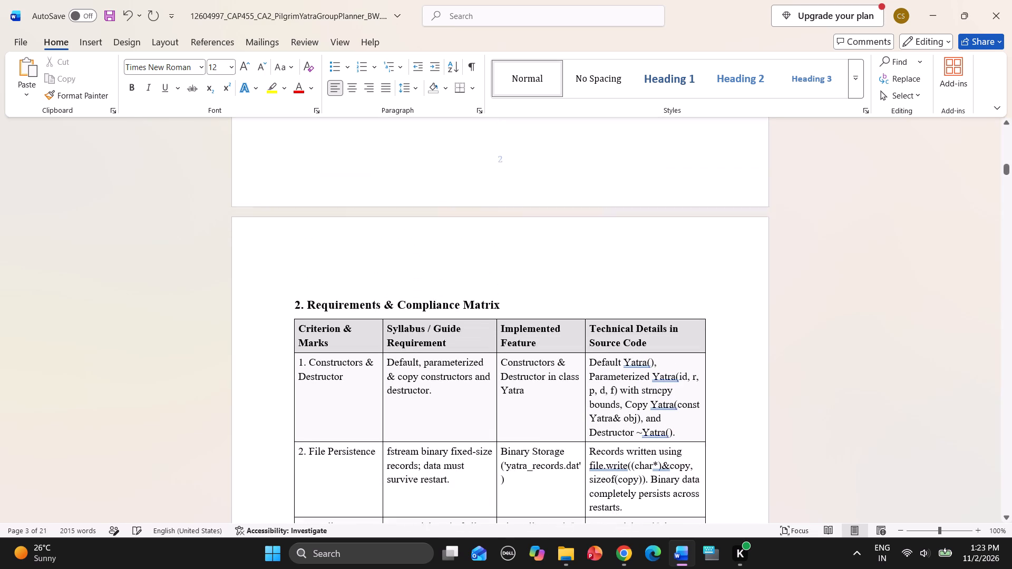
{"action": "left_click", "coordinate": [309, 284]}
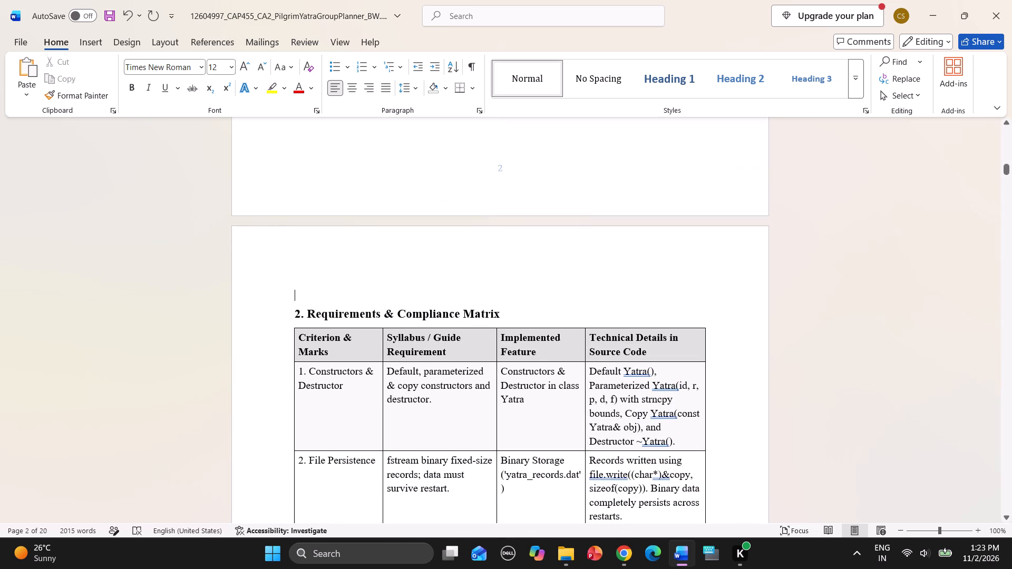
{"action": "key", "text": "BackSpace"}
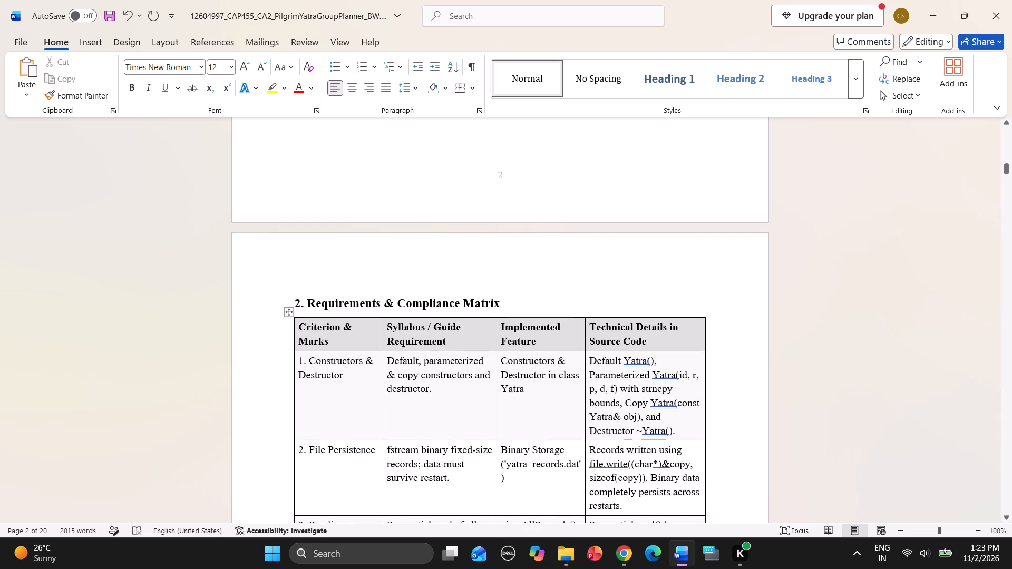
{"action": "left_click", "coordinate": [301, 278]}
{"action": "left_click", "coordinate": [296, 278]}
Start inserting a table on the blank line below the student details table and set its number of columns to 3.
{"action": "scroll", "coordinate": [296, 278], "scroll_direction": "down", "scroll_amount": 4}
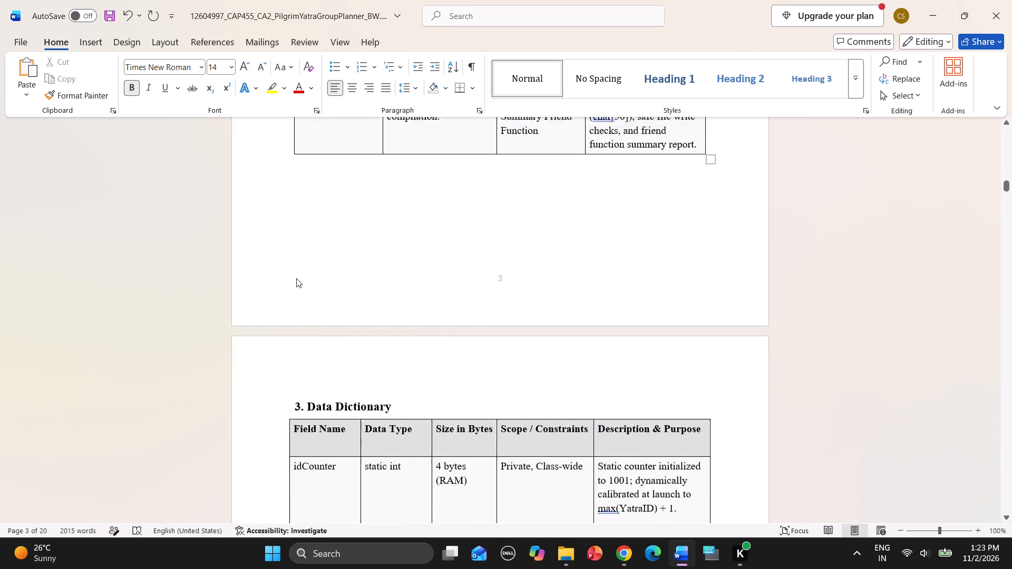
{"action": "scroll", "coordinate": [296, 278], "scroll_direction": "down", "scroll_amount": 3}
{"action": "scroll", "coordinate": [296, 278], "scroll_direction": "up", "scroll_amount": 2}
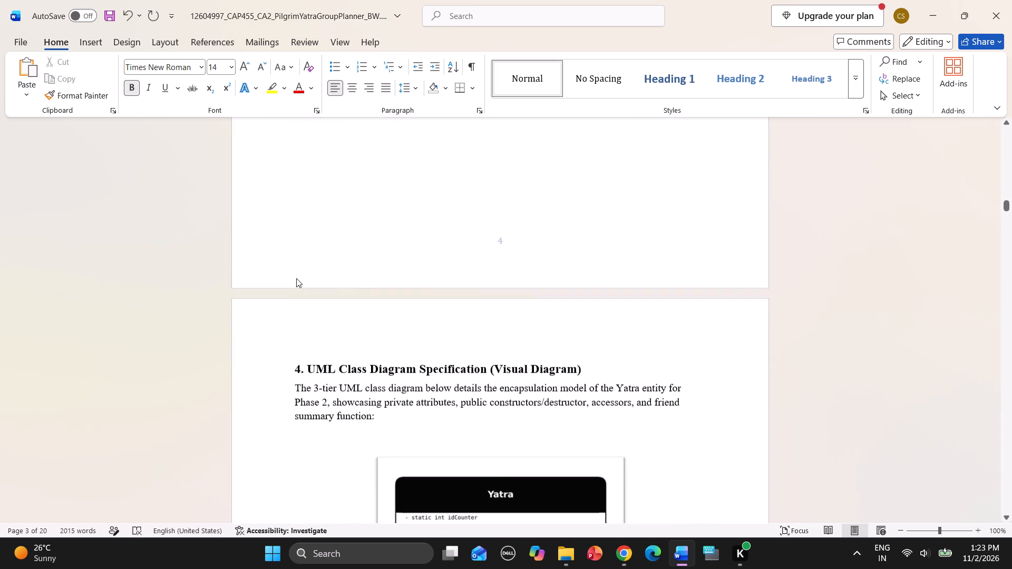
{"action": "scroll", "coordinate": [296, 278], "scroll_direction": "up", "scroll_amount": 11}
{"action": "scroll", "coordinate": [296, 278], "scroll_direction": "down", "scroll_amount": 1}
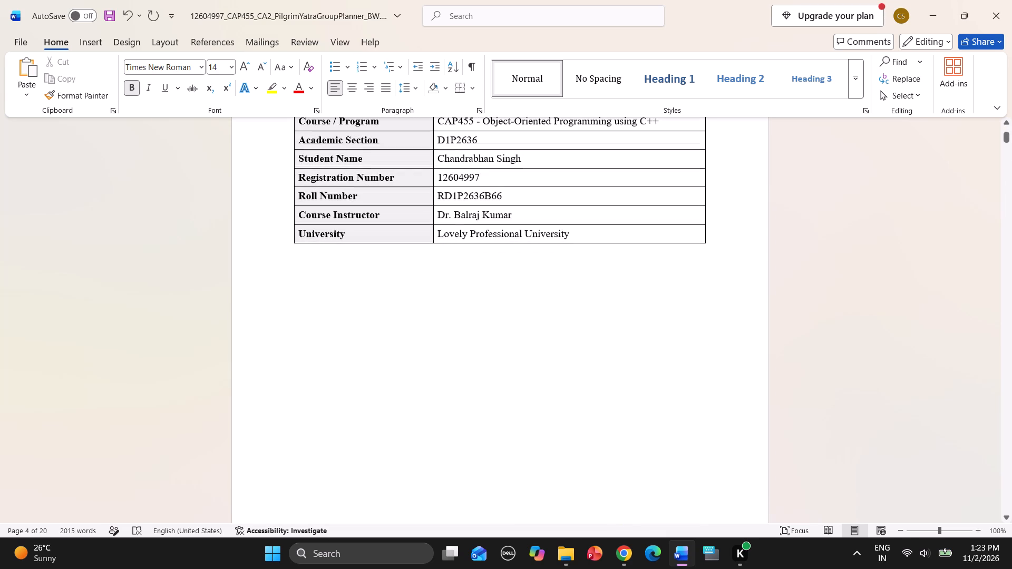
{"action": "left_click", "coordinate": [309, 258]}
{"action": "scroll", "coordinate": [338, 261], "scroll_direction": "down", "scroll_amount": 1}
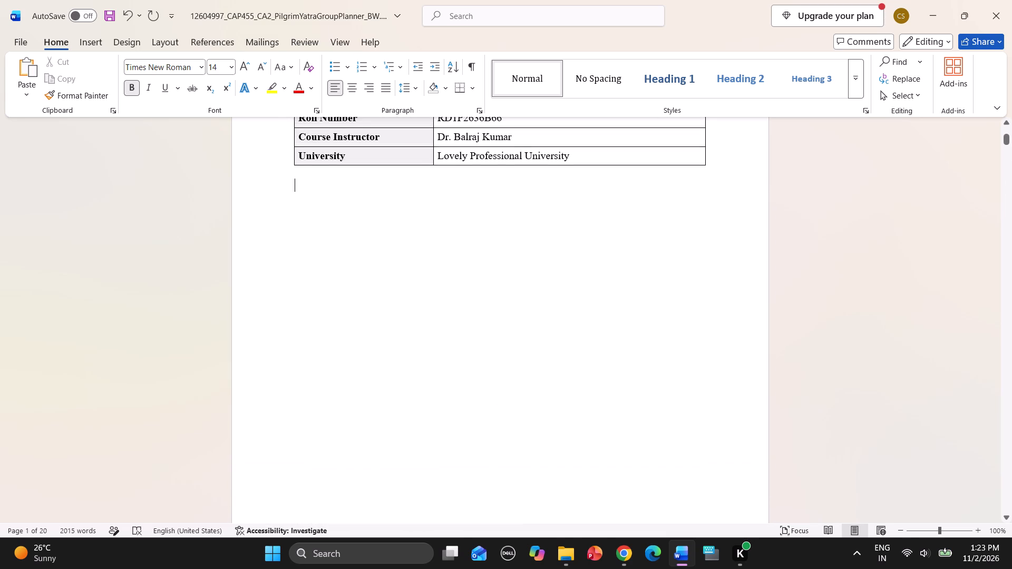
{"action": "left_click", "coordinate": [88, 45]}
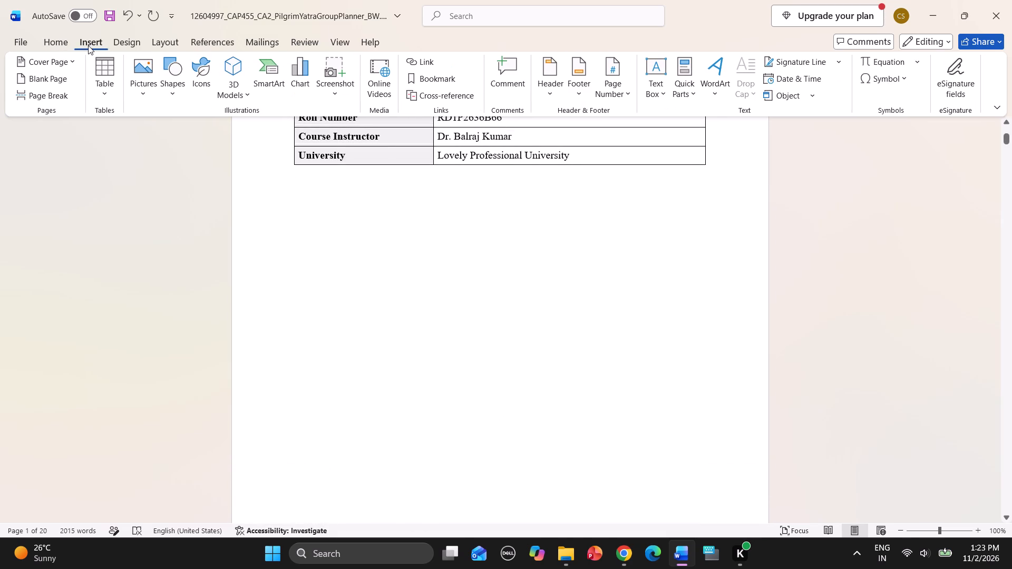
{"action": "left_click", "coordinate": [96, 93]}
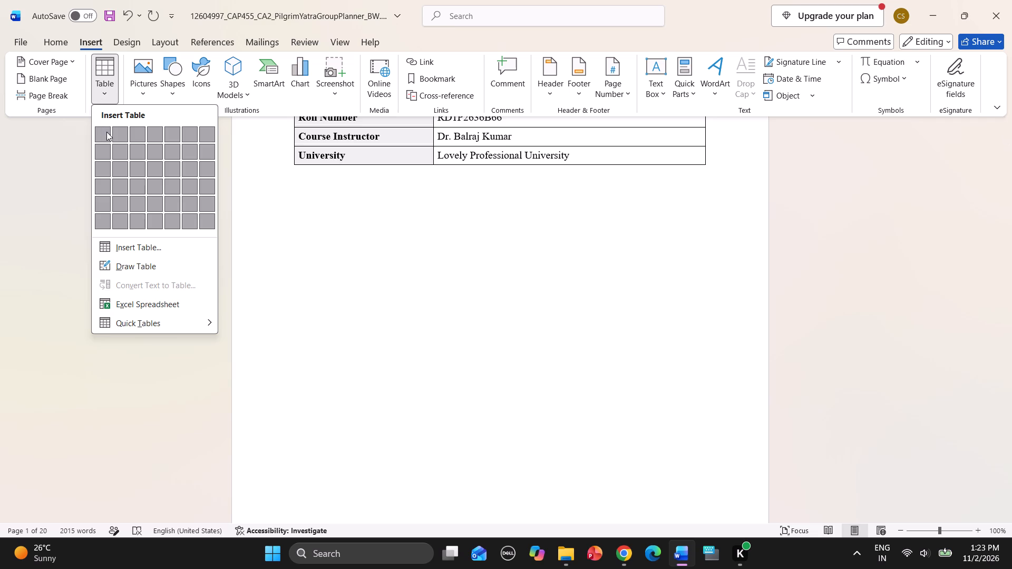
{"action": "left_click", "coordinate": [108, 132]}
{"action": "left_click", "coordinate": [140, 242]}
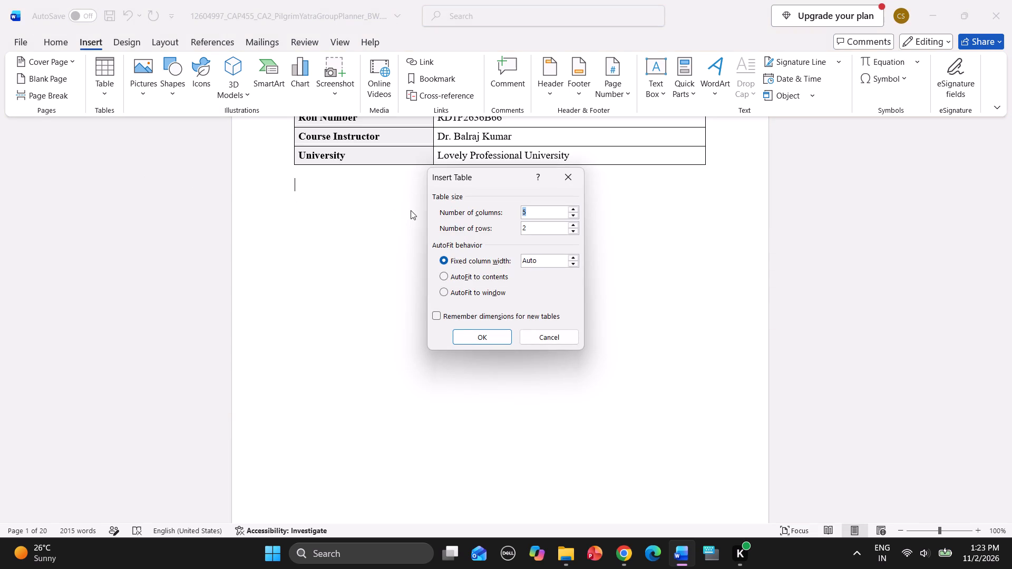
{"action": "left_click", "coordinate": [543, 213]}
{"action": "key", "text": "BackSpace"}
{"action": "key", "text": "3"}
Check the rows of the PDF's Table of Contents (Index) in Chrome, and insert the Word table with 21 rows.
{"action": "left_click", "coordinate": [529, 227]}
{"action": "left_click", "coordinate": [650, 479]}
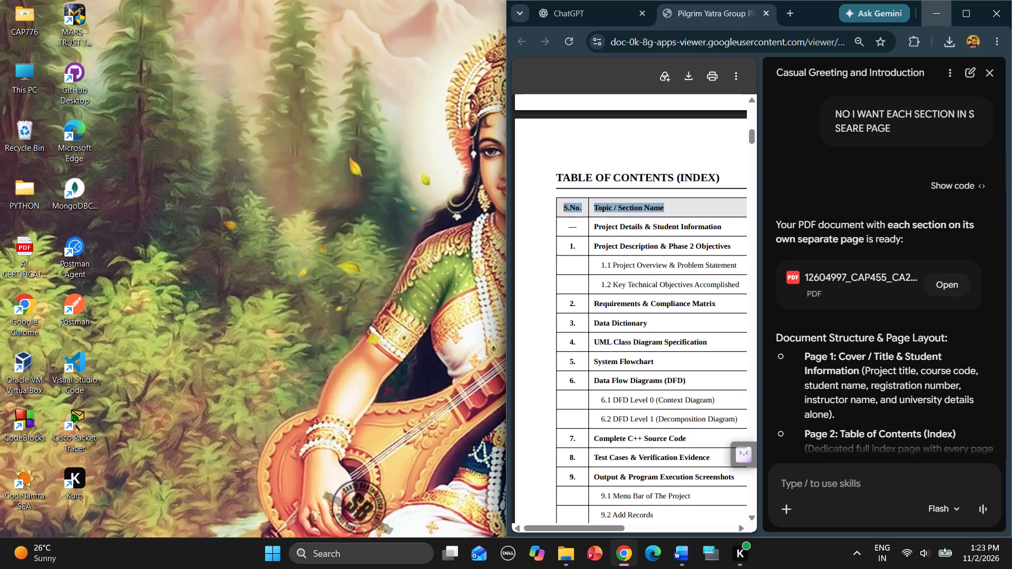
{"action": "scroll", "coordinate": [585, 372], "scroll_direction": "down", "scroll_amount": 2}
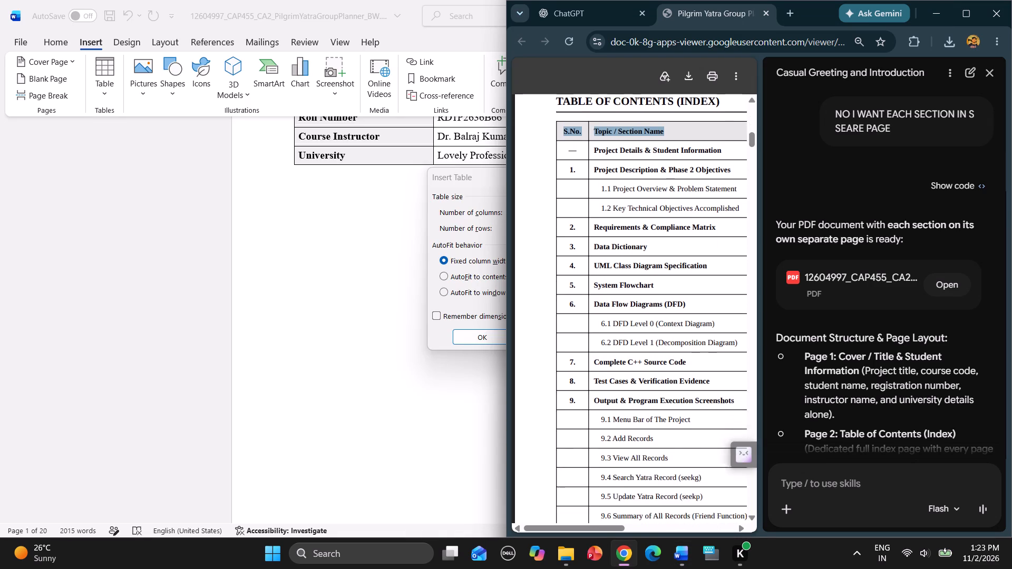
{"action": "scroll", "coordinate": [585, 372], "scroll_direction": "down", "scroll_amount": 1}
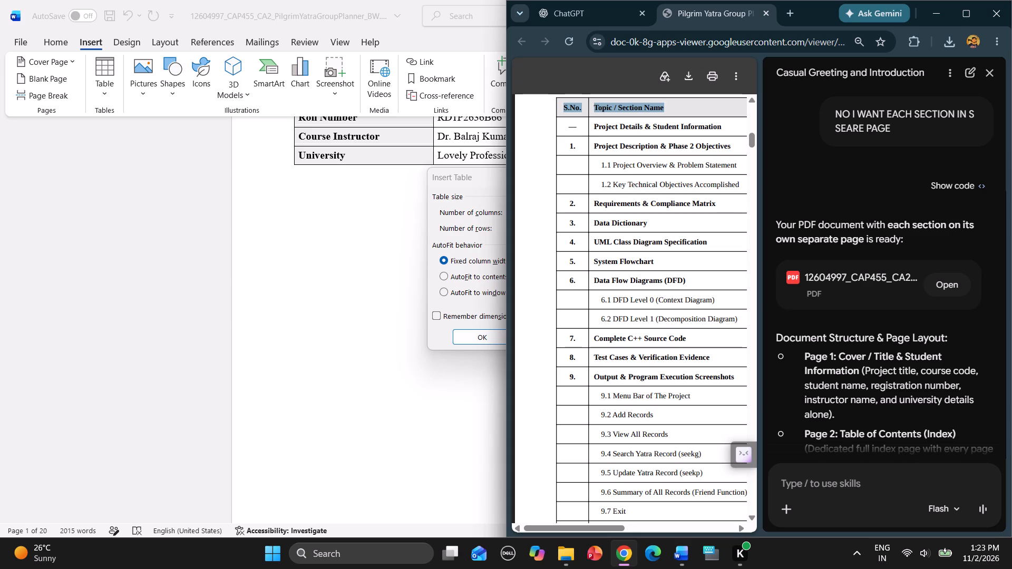
{"action": "scroll", "coordinate": [570, 382], "scroll_direction": "down", "scroll_amount": 1}
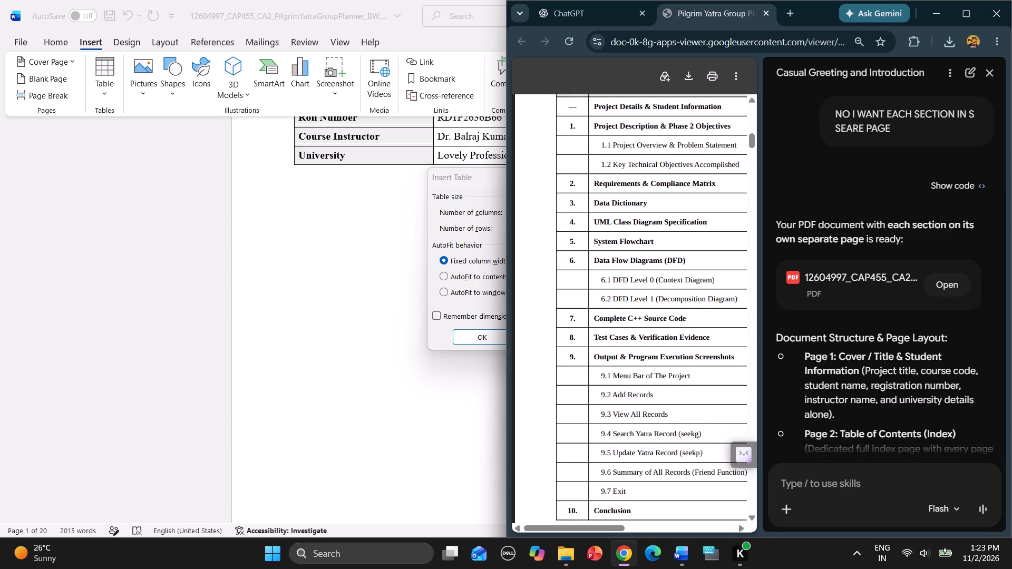
{"action": "scroll", "coordinate": [570, 382], "scroll_direction": "down", "scroll_amount": 1}
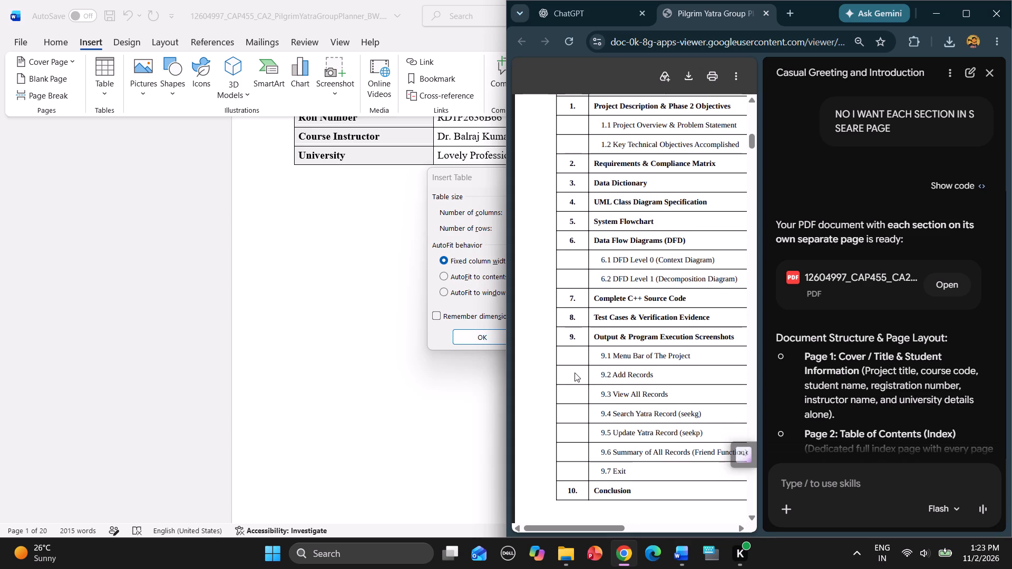
{"action": "scroll", "coordinate": [550, 450], "scroll_direction": "down", "scroll_amount": 1}
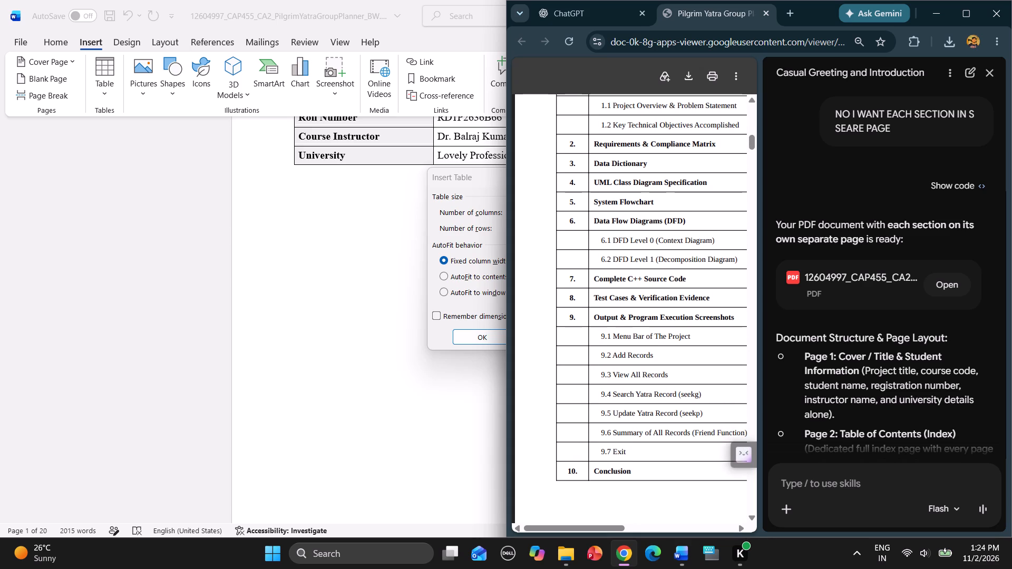
{"action": "scroll", "coordinate": [571, 464], "scroll_direction": "down", "scroll_amount": 1}
{"action": "left_click", "coordinate": [415, 279]}
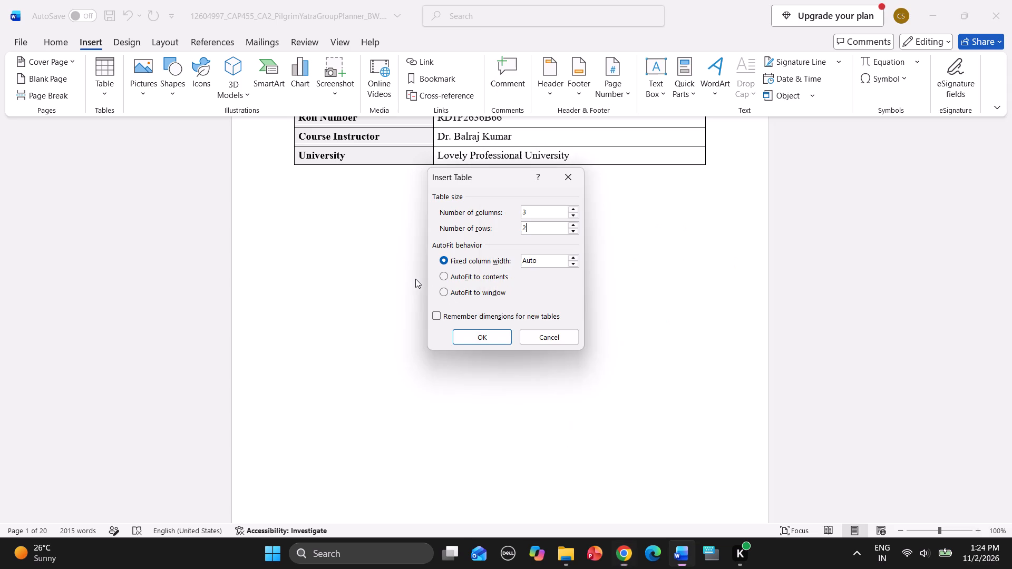
{"action": "left_click", "coordinate": [528, 228]}
{"action": "key", "text": "1"}
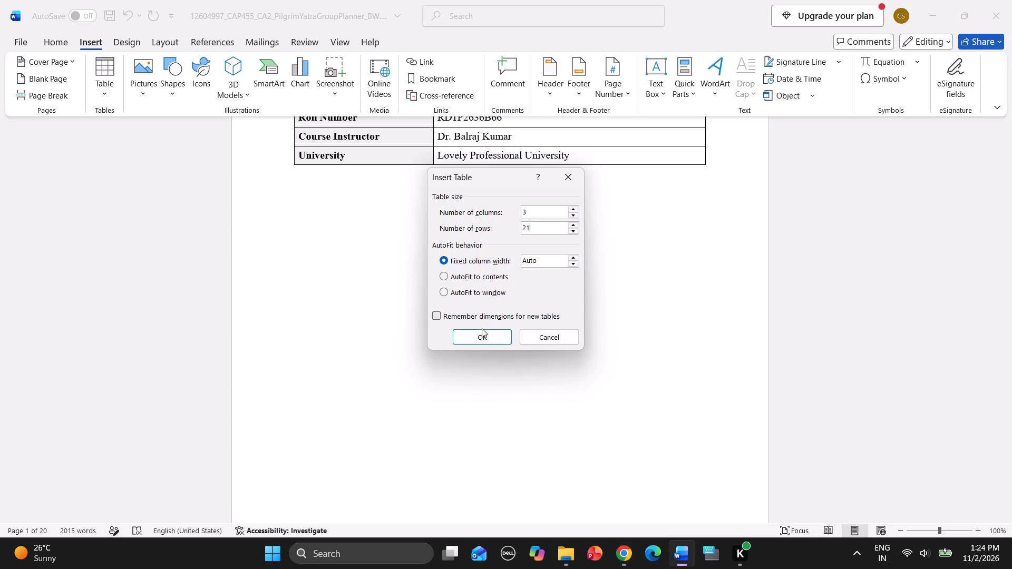
{"action": "left_click", "coordinate": [482, 335]}
Examine how the new three-column table is laid out across the pages after the student details page.
{"action": "scroll", "coordinate": [482, 335], "scroll_direction": "down", "scroll_amount": 2}
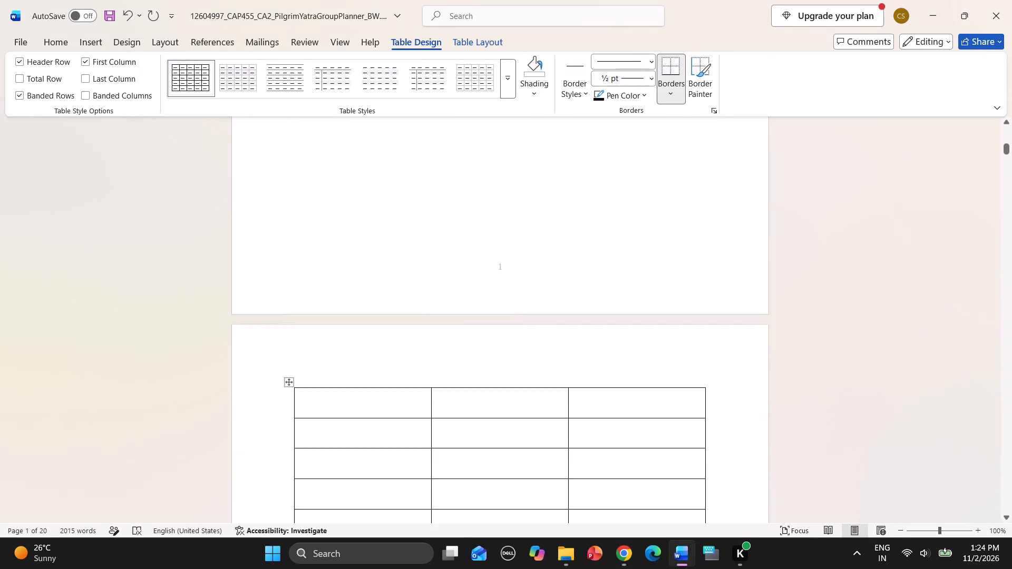
{"action": "scroll", "coordinate": [482, 335], "scroll_direction": "down", "scroll_amount": 5}
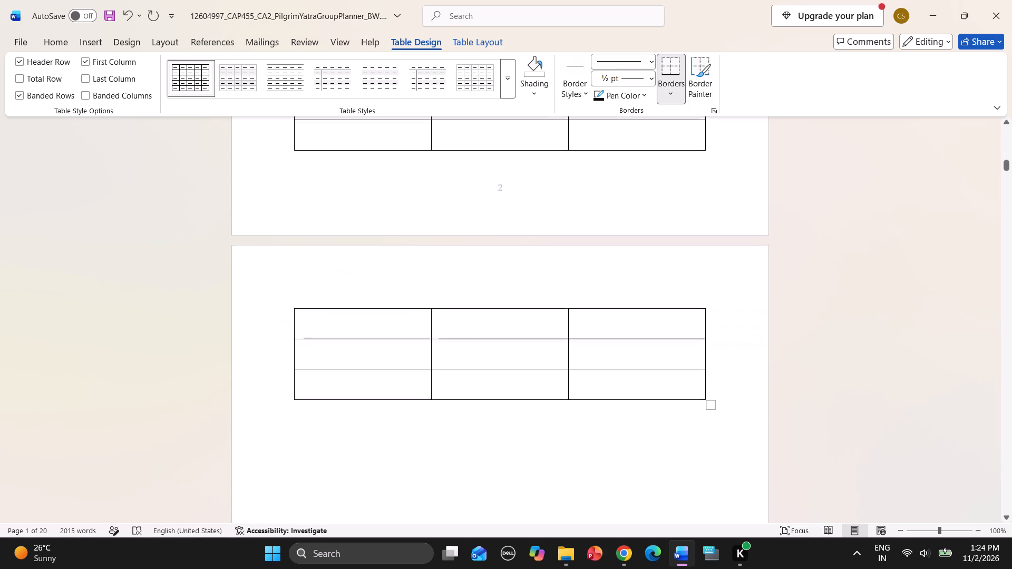
{"action": "scroll", "coordinate": [482, 335], "scroll_direction": "down", "scroll_amount": 2}
{"action": "scroll", "coordinate": [482, 335], "scroll_direction": "up", "scroll_amount": 1}
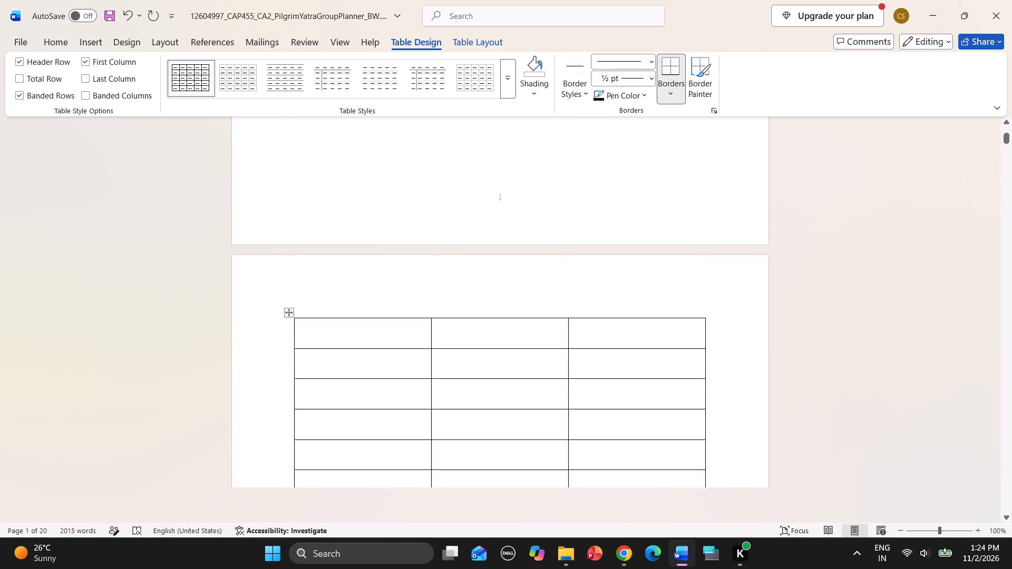
{"action": "scroll", "coordinate": [482, 335], "scroll_direction": "up", "scroll_amount": 1}
{"action": "scroll", "coordinate": [482, 335], "scroll_direction": "down", "scroll_amount": 4}
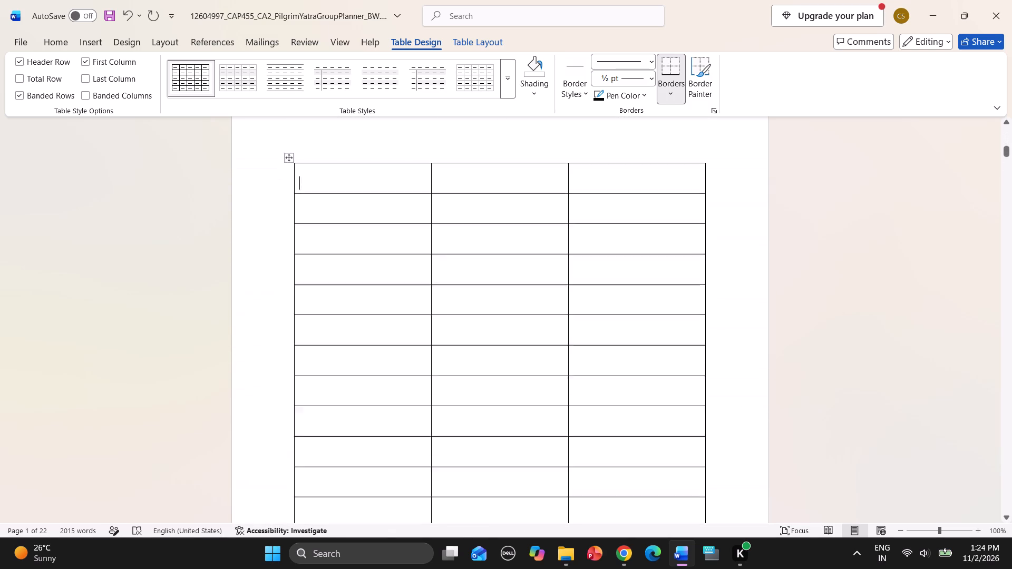
{"action": "scroll", "coordinate": [482, 335], "scroll_direction": "down", "scroll_amount": 3}
{"action": "scroll", "coordinate": [482, 335], "scroll_direction": "up", "scroll_amount": 3}
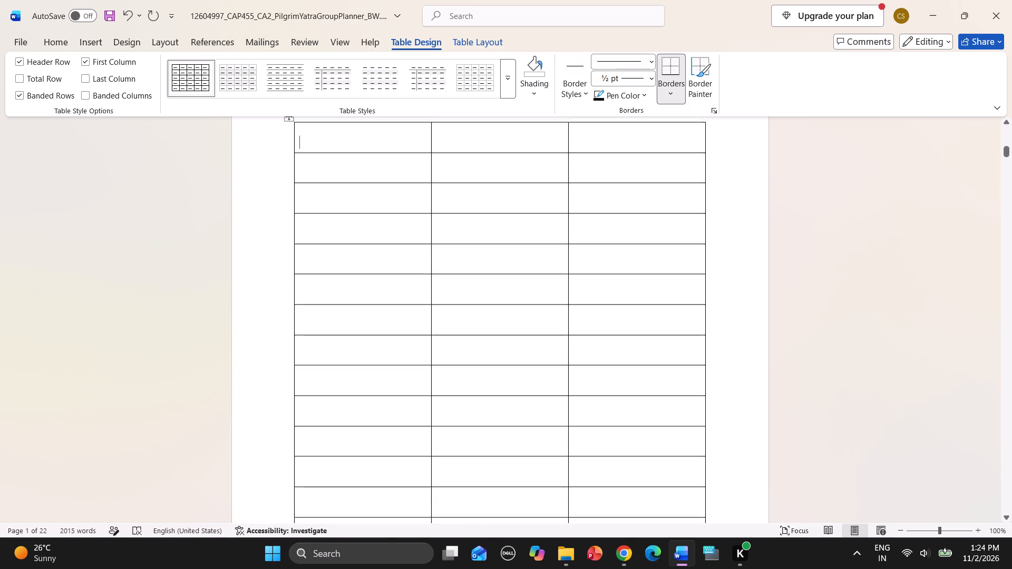
{"action": "scroll", "coordinate": [482, 335], "scroll_direction": "up", "scroll_amount": 2}
{"action": "scroll", "coordinate": [482, 335], "scroll_direction": "down", "scroll_amount": 1}
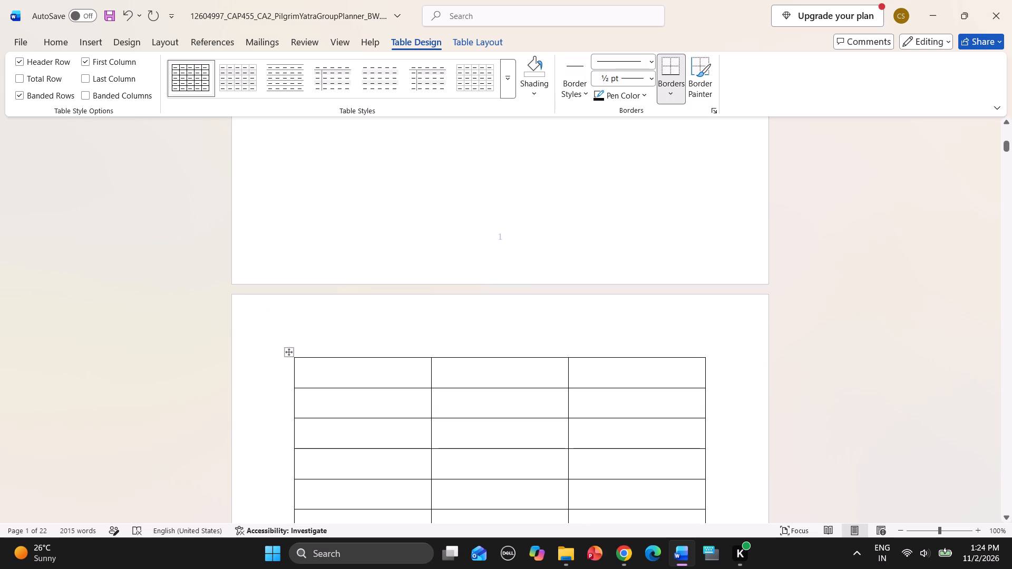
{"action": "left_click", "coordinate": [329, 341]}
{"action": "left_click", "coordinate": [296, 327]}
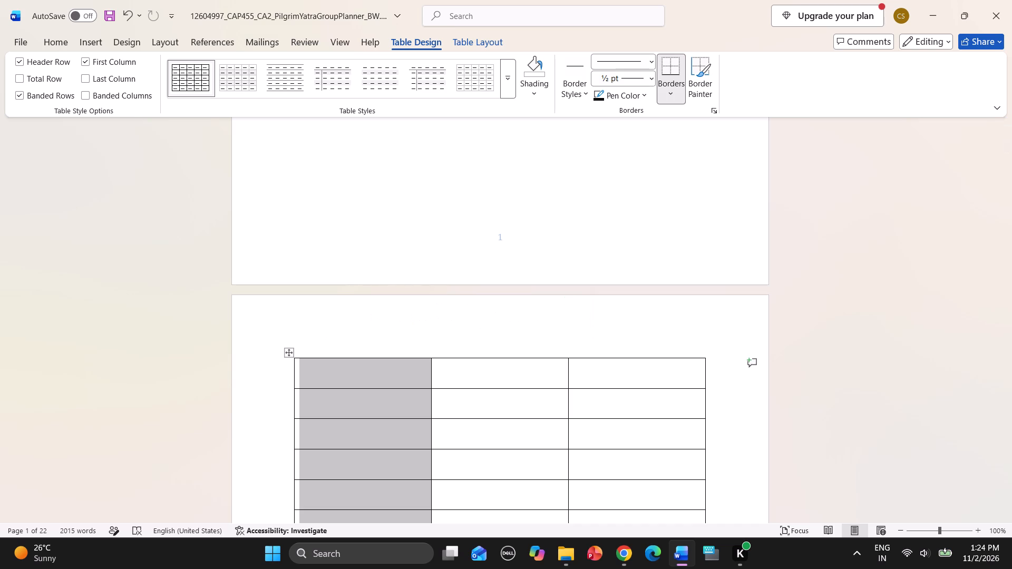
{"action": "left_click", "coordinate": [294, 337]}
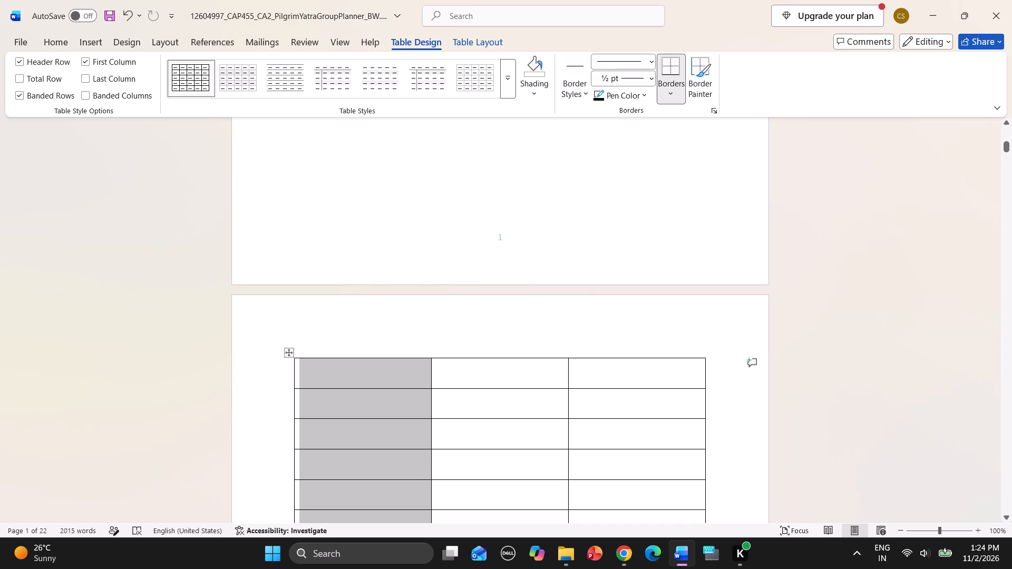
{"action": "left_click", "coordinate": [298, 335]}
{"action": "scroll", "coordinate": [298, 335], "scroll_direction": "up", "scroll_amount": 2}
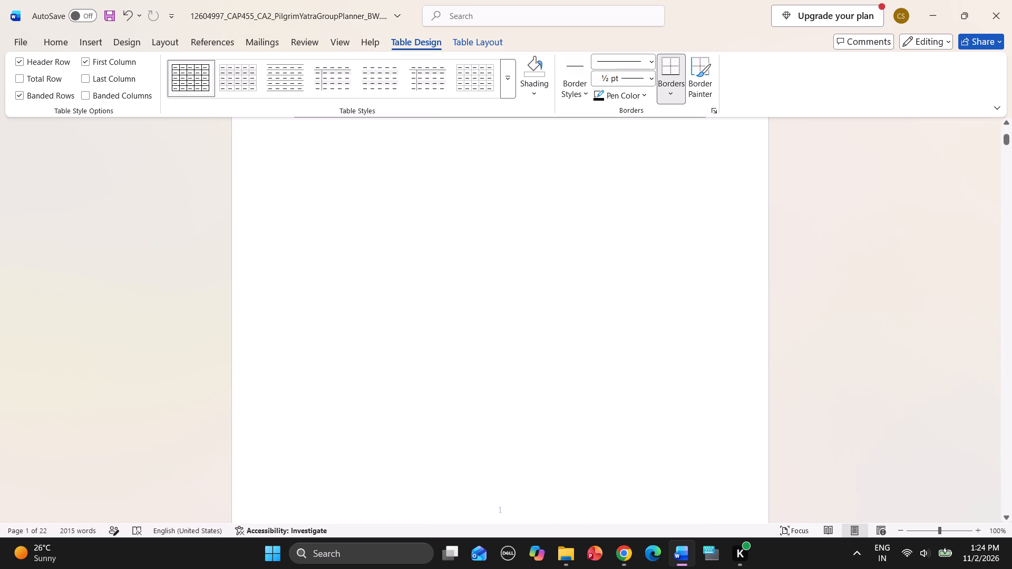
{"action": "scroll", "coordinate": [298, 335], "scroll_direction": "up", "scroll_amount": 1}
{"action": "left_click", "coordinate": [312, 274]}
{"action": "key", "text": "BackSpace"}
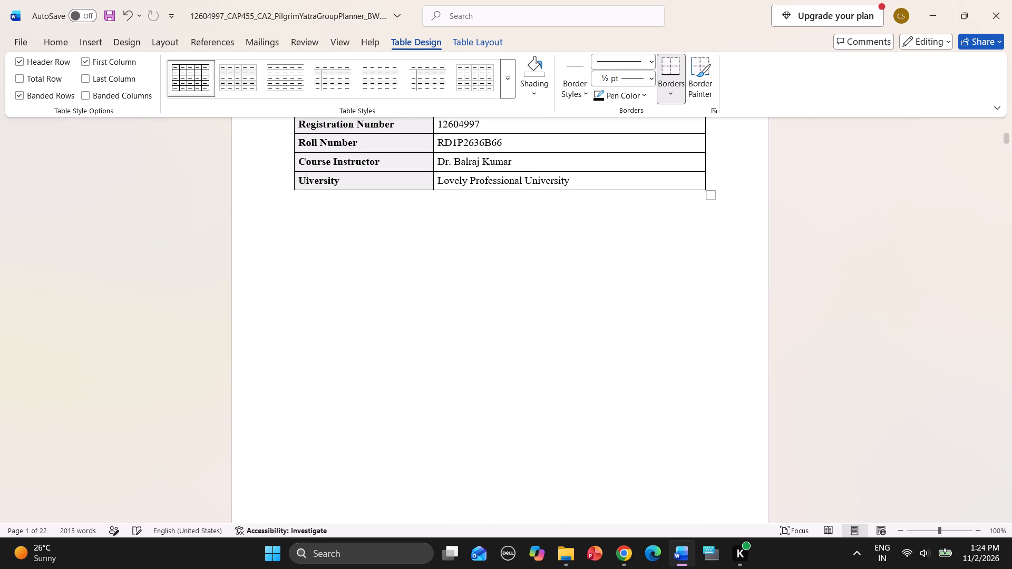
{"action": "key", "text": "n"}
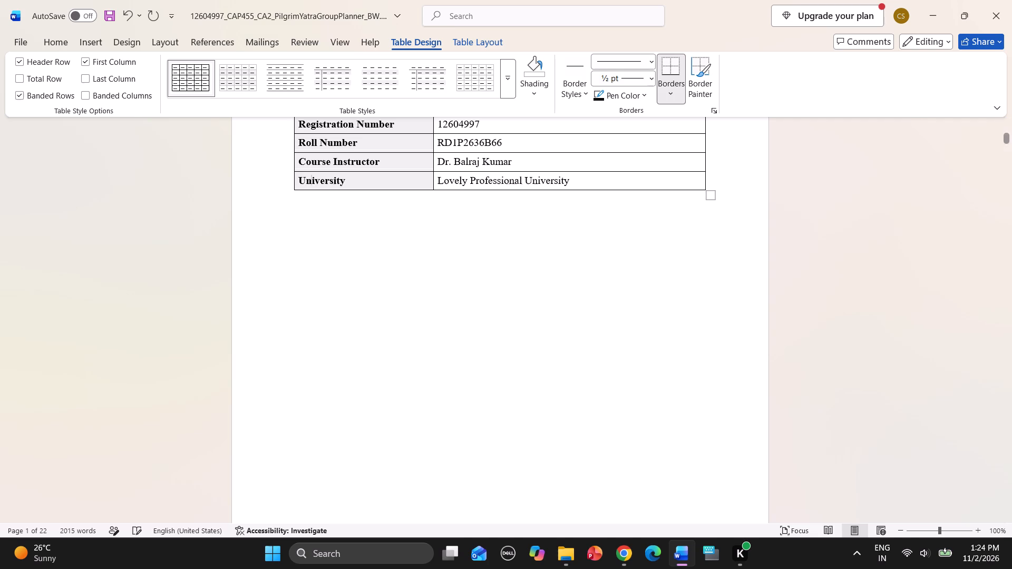
Place the cursor in the "1. Project Description & Phase 2 Objectives" heading below the new table.
{"action": "scroll", "coordinate": [340, 276], "scroll_direction": "down", "scroll_amount": 5}
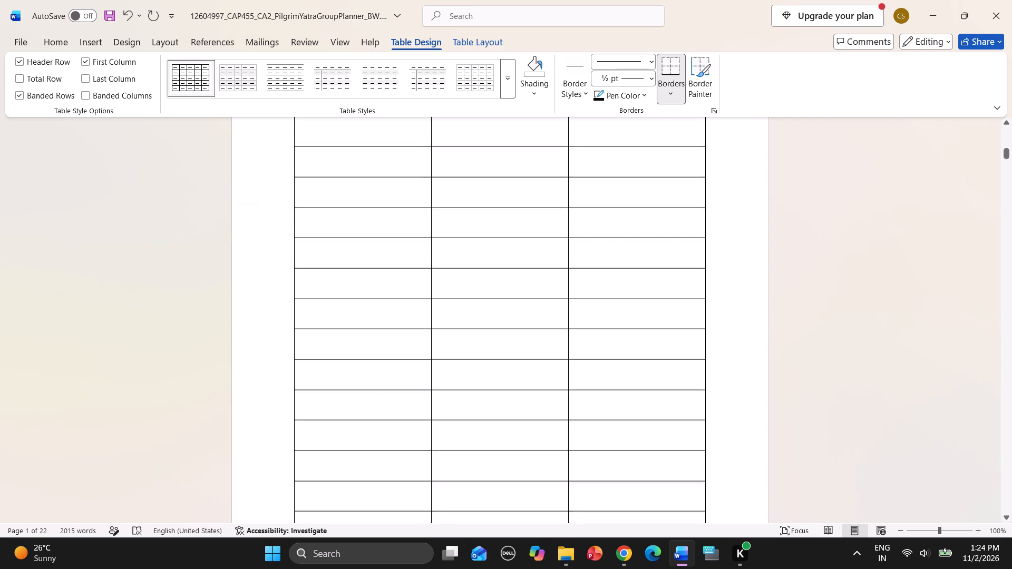
{"action": "scroll", "coordinate": [340, 276], "scroll_direction": "down", "scroll_amount": 5}
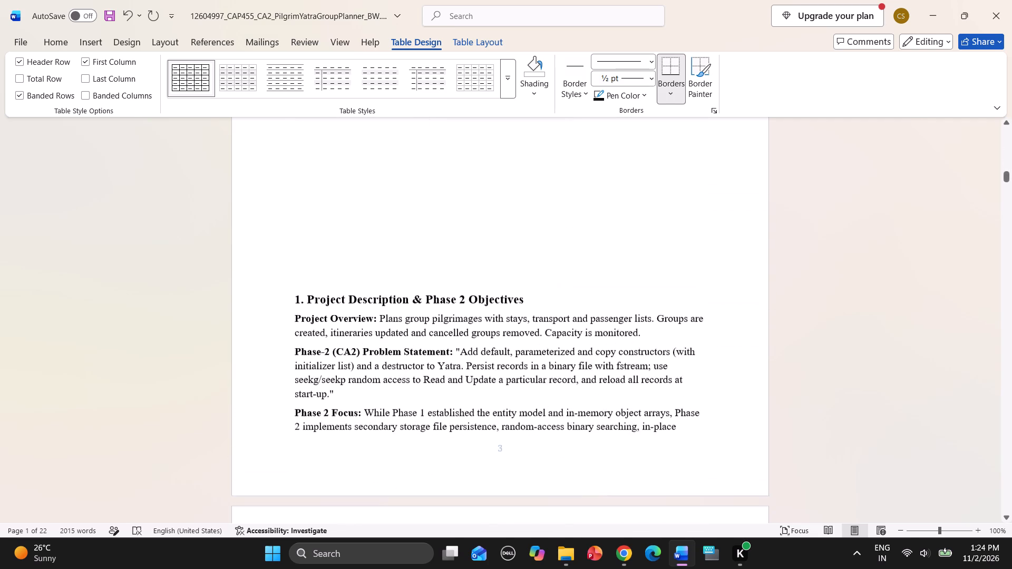
{"action": "scroll", "coordinate": [340, 276], "scroll_direction": "down", "scroll_amount": 1}
{"action": "scroll", "coordinate": [340, 233], "scroll_direction": "up", "scroll_amount": 1}
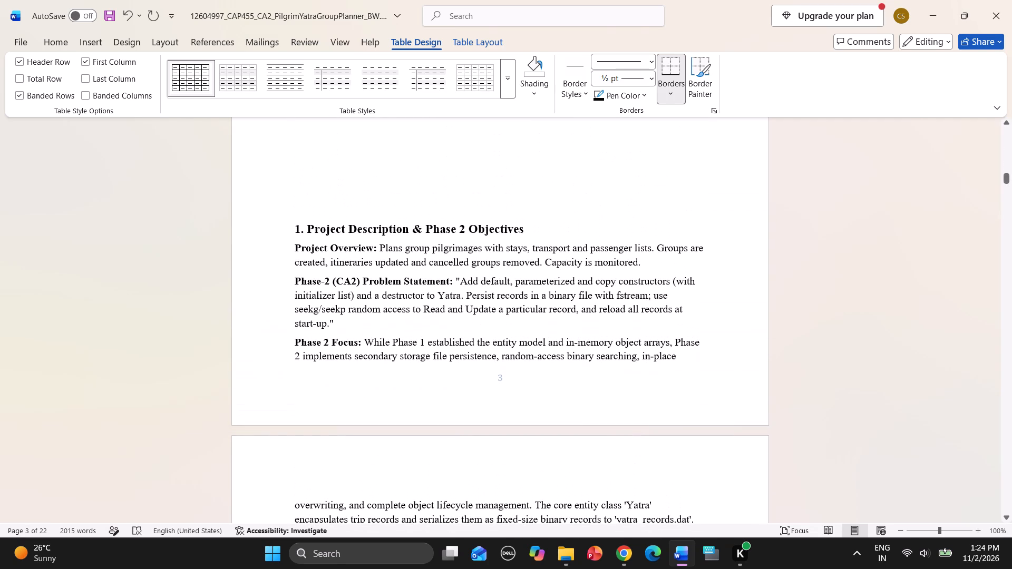
{"action": "left_click", "coordinate": [298, 233]}
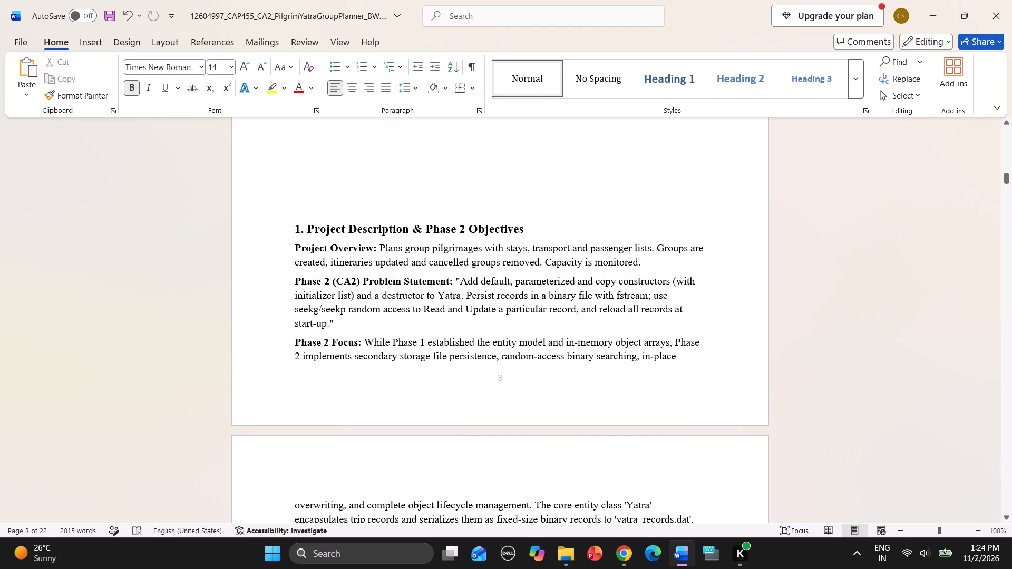
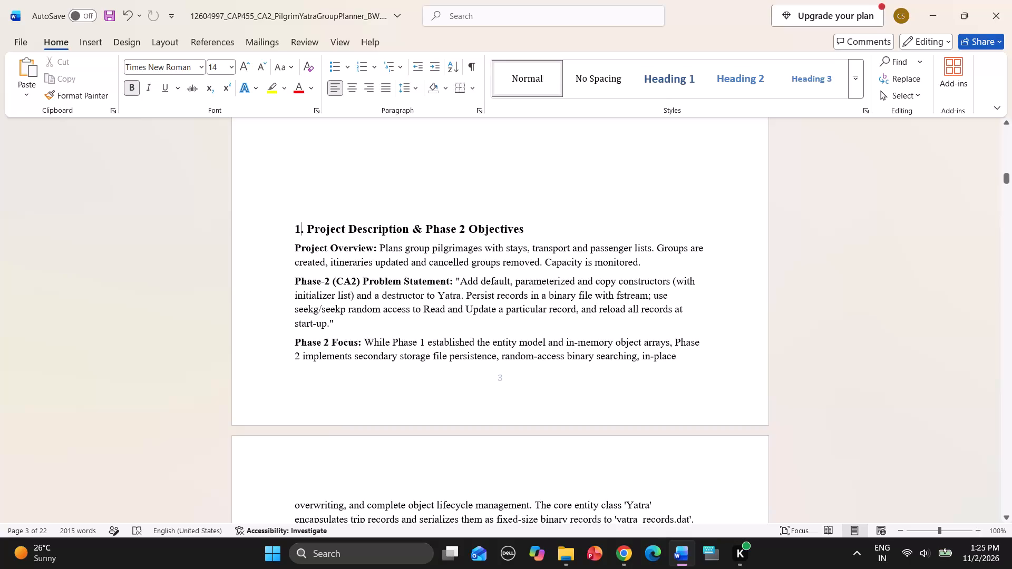
Examine the page layout around the blank three-column table, the Project Description section and the start of the Requirements & Compliance Matrix.
{"action": "scroll", "coordinate": [318, 299], "scroll_direction": "down", "scroll_amount": 2}
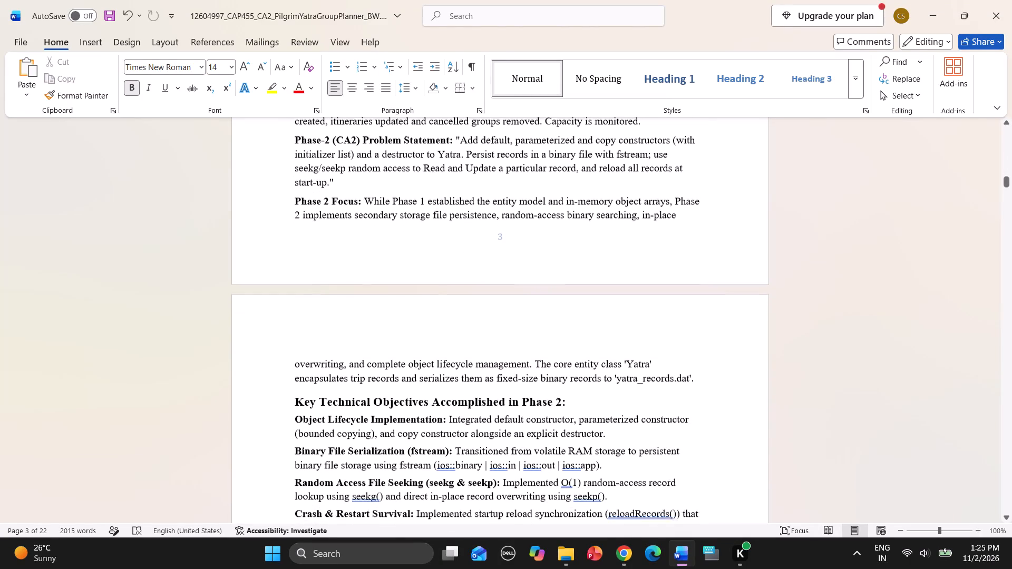
{"action": "scroll", "coordinate": [318, 299], "scroll_direction": "down", "scroll_amount": 2}
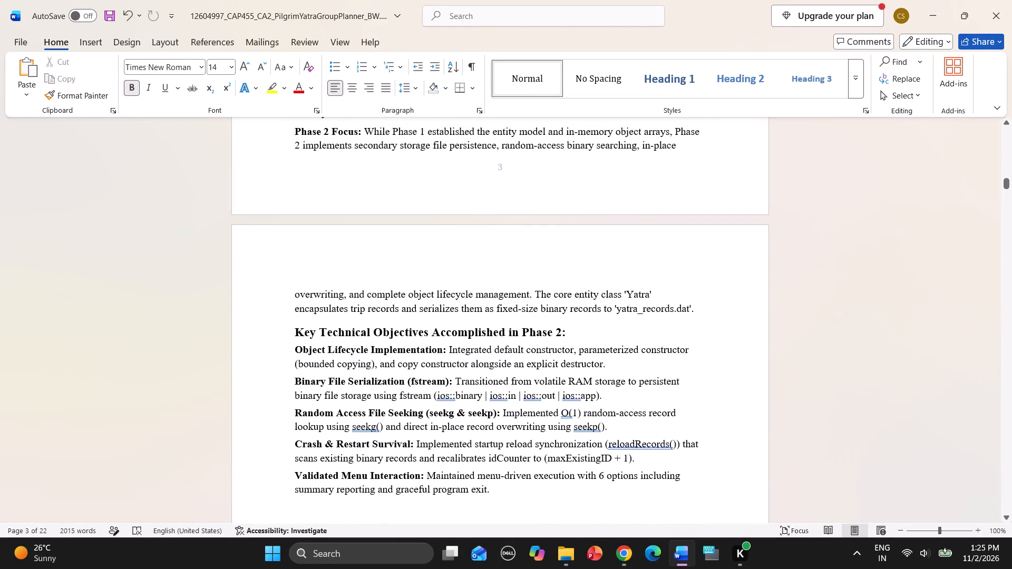
{"action": "scroll", "coordinate": [314, 322], "scroll_direction": "down", "scroll_amount": 4}
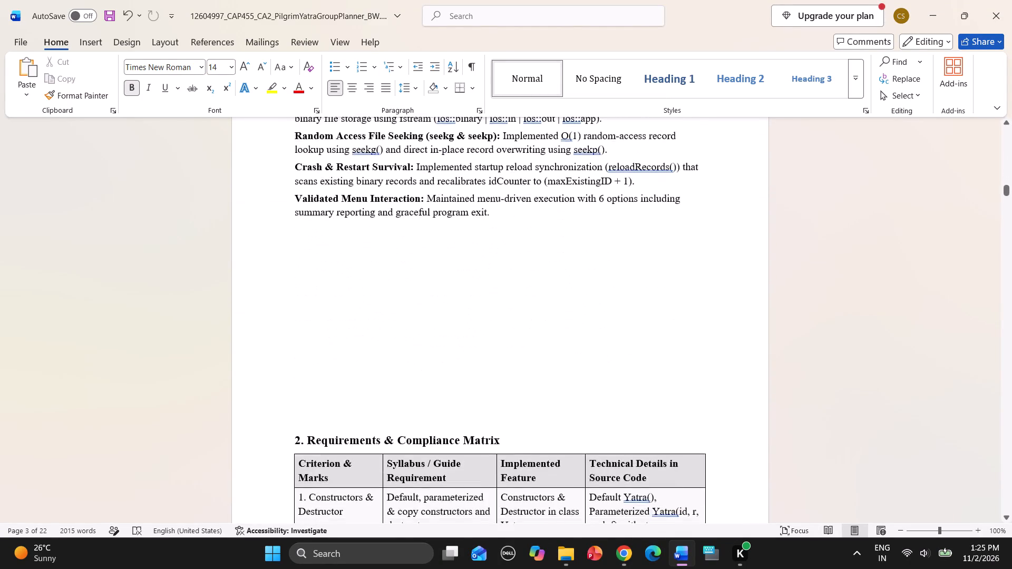
{"action": "scroll", "coordinate": [314, 322], "scroll_direction": "down", "scroll_amount": 1}
{"action": "scroll", "coordinate": [314, 322], "scroll_direction": "up", "scroll_amount": 5}
{"action": "scroll", "coordinate": [314, 322], "scroll_direction": "down", "scroll_amount": 2}
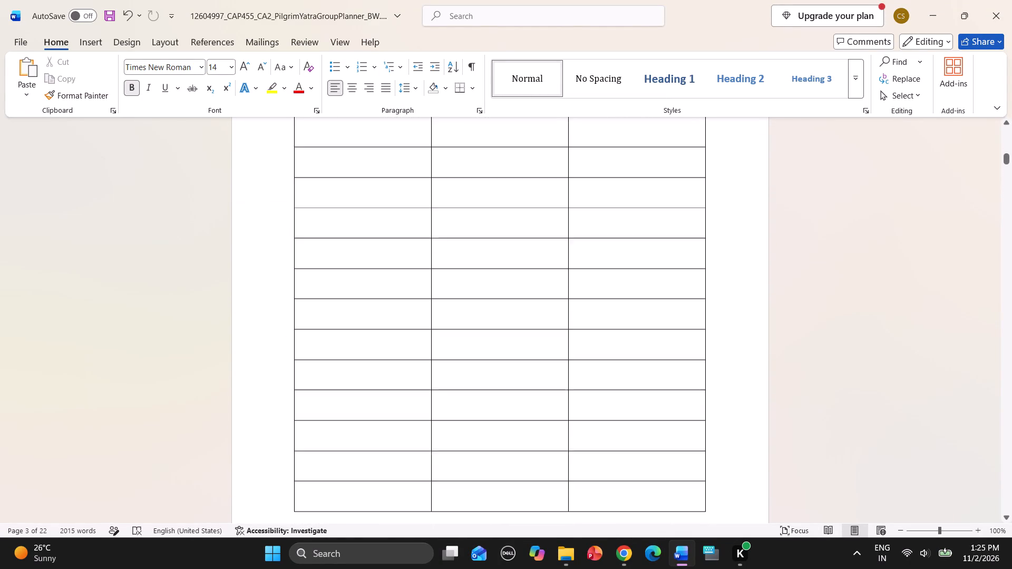
{"action": "scroll", "coordinate": [314, 322], "scroll_direction": "down", "scroll_amount": 1}
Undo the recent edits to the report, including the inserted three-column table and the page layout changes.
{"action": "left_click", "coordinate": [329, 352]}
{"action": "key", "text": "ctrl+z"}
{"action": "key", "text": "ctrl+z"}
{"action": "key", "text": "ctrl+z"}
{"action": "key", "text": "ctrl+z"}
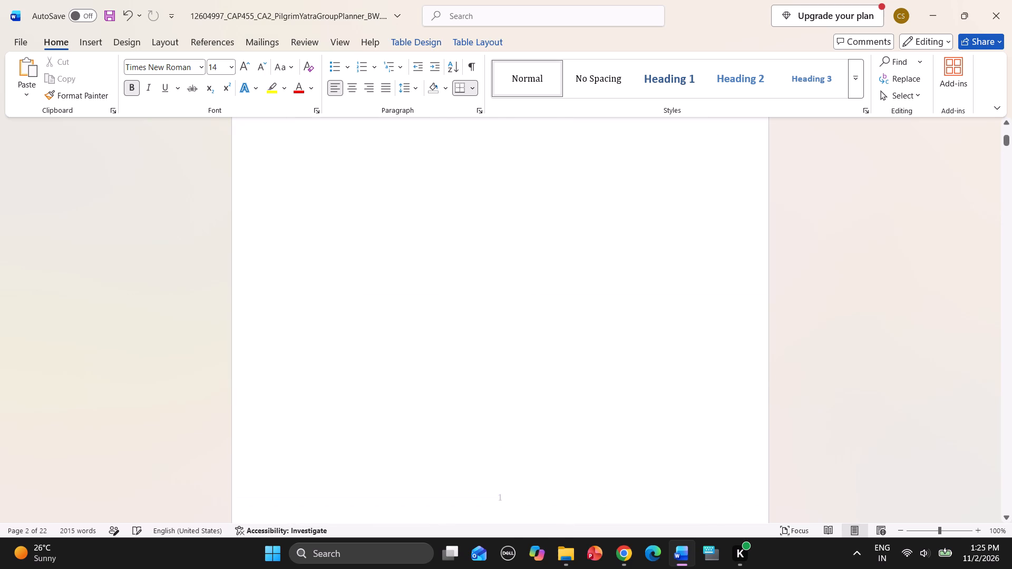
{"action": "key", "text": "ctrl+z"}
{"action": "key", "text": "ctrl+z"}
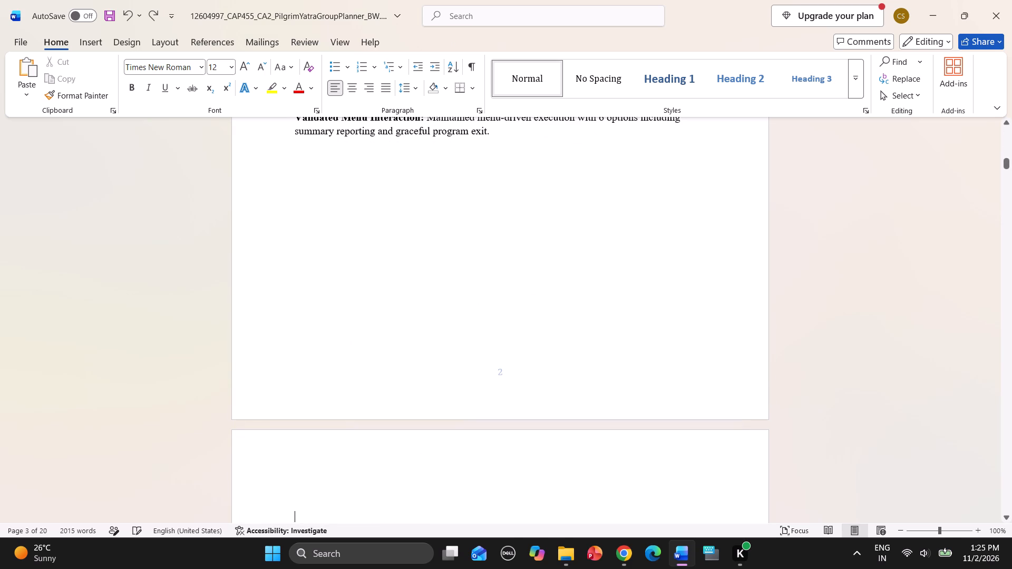
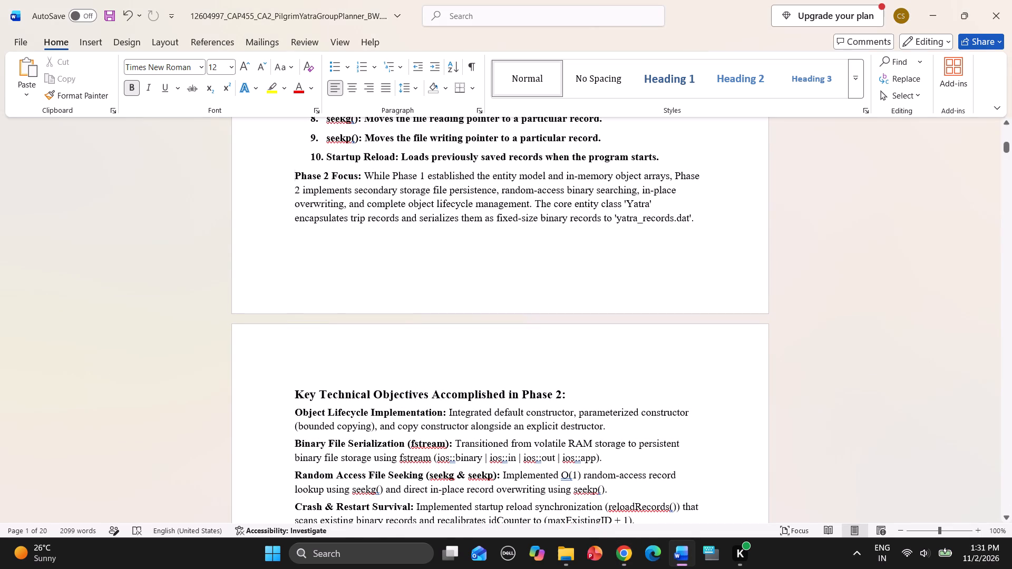
{"action": "left_click_drag", "start_coordinate": [296, 173], "coordinate": [386, 398]}
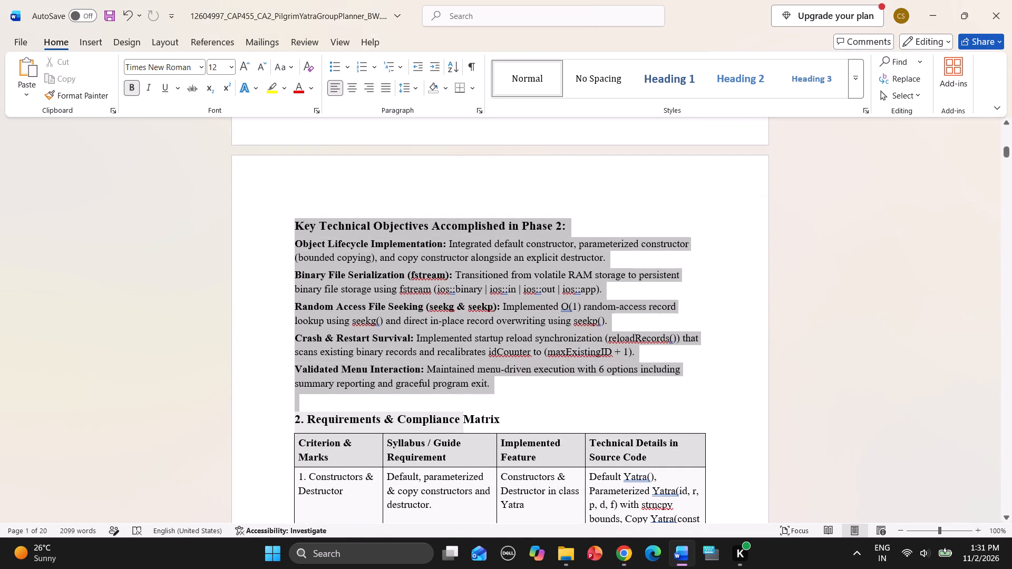
{"action": "left_click_drag", "start_coordinate": [386, 398], "coordinate": [396, 399]}
{"action": "key", "text": "ctrl+v"}
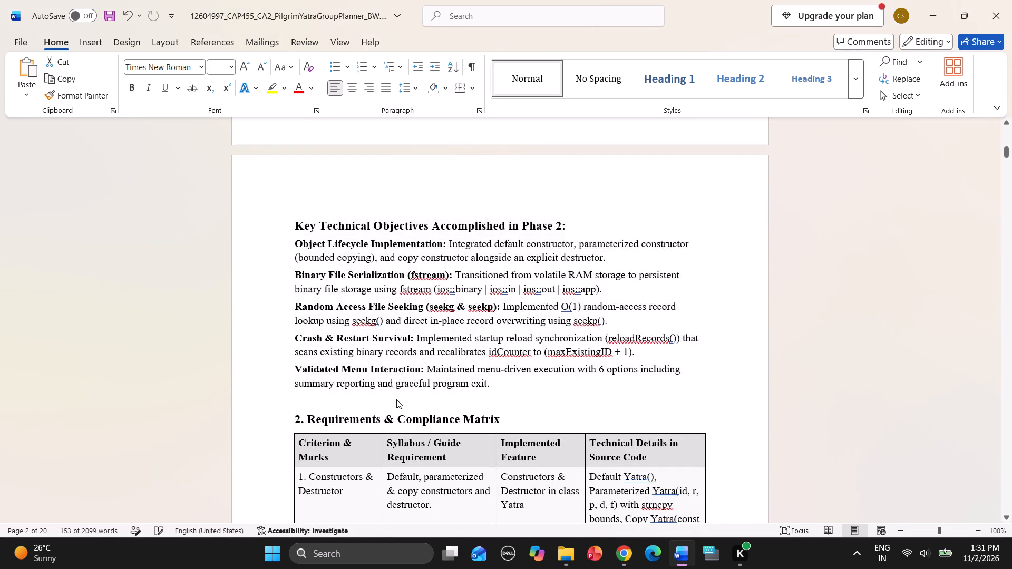
{"action": "scroll", "coordinate": [410, 379], "scroll_direction": "up", "scroll_amount": 1}
{"action": "scroll", "coordinate": [410, 379], "scroll_direction": "down", "scroll_amount": 1}
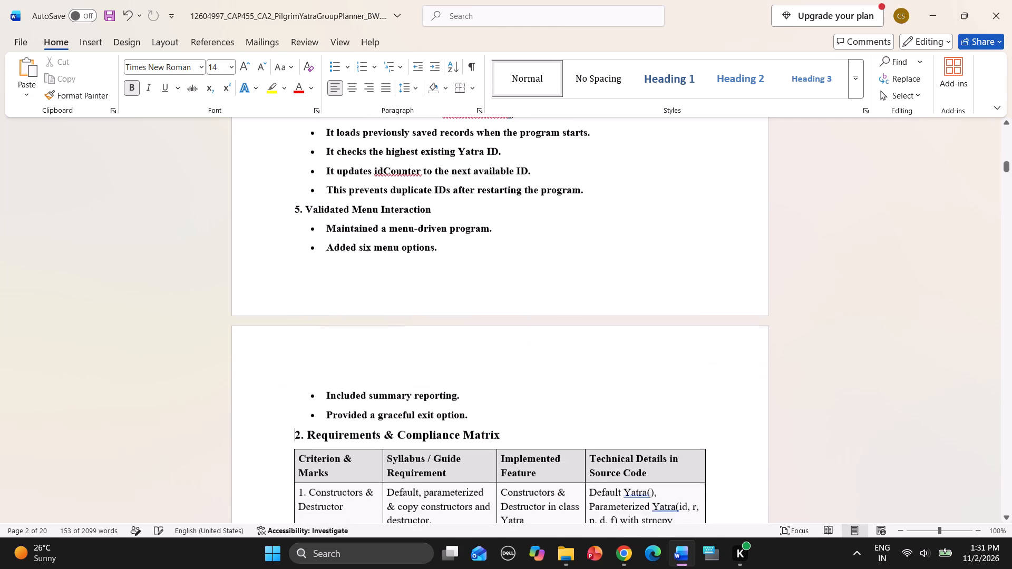
Remove the "B." prefix and its leading space from the "Phase 2 (CA2) Problem Statement" heading.
{"action": "scroll", "coordinate": [410, 379], "scroll_direction": "up", "scroll_amount": 4}
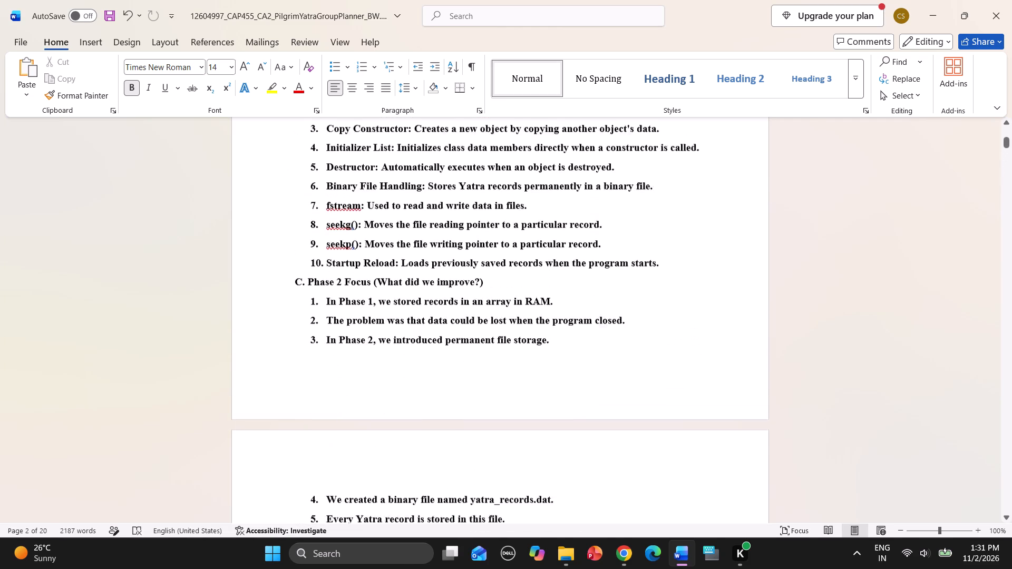
{"action": "scroll", "coordinate": [410, 379], "scroll_direction": "up", "scroll_amount": 2}
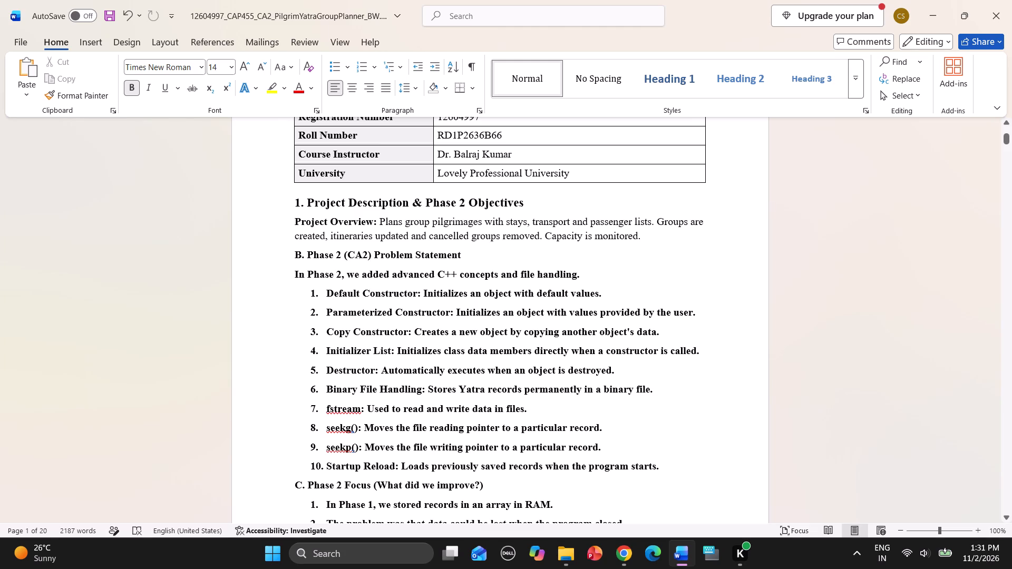
{"action": "left_click", "coordinate": [305, 257]}
{"action": "key", "text": "BackSpace"}
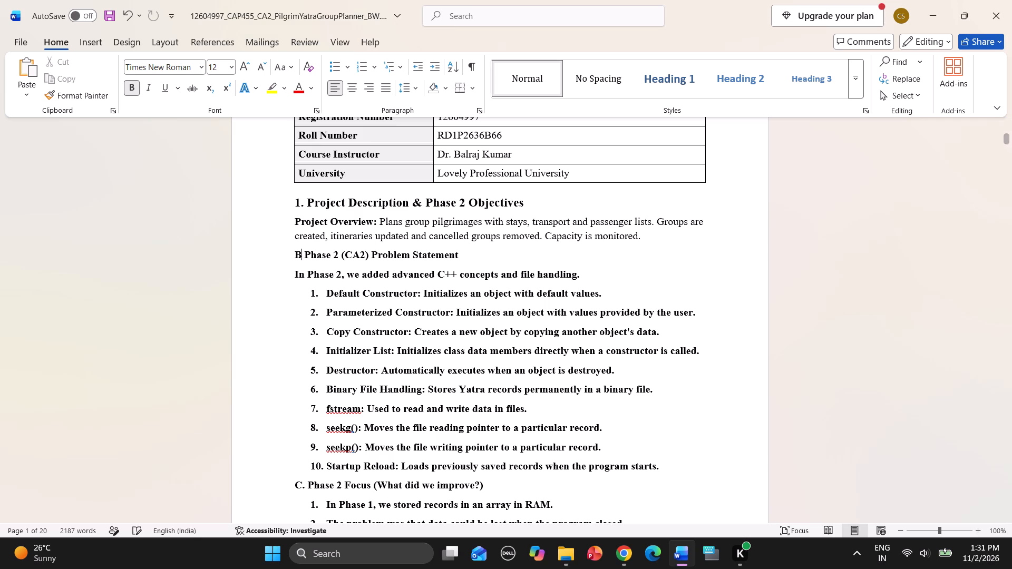
{"action": "key", "text": "BackSpace"}
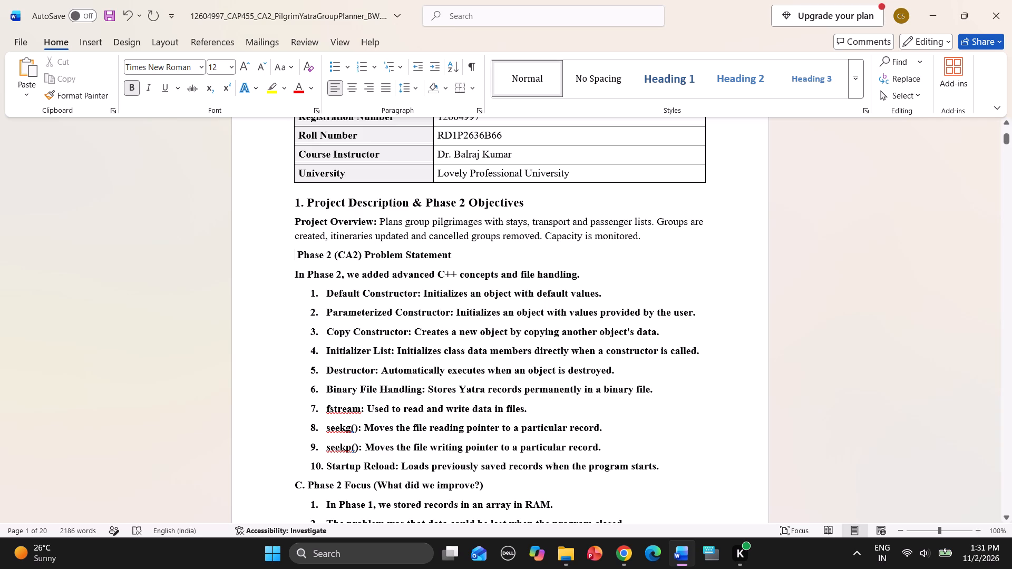
{"action": "left_click", "coordinate": [296, 251]}
{"action": "key", "text": "BackSpace"}
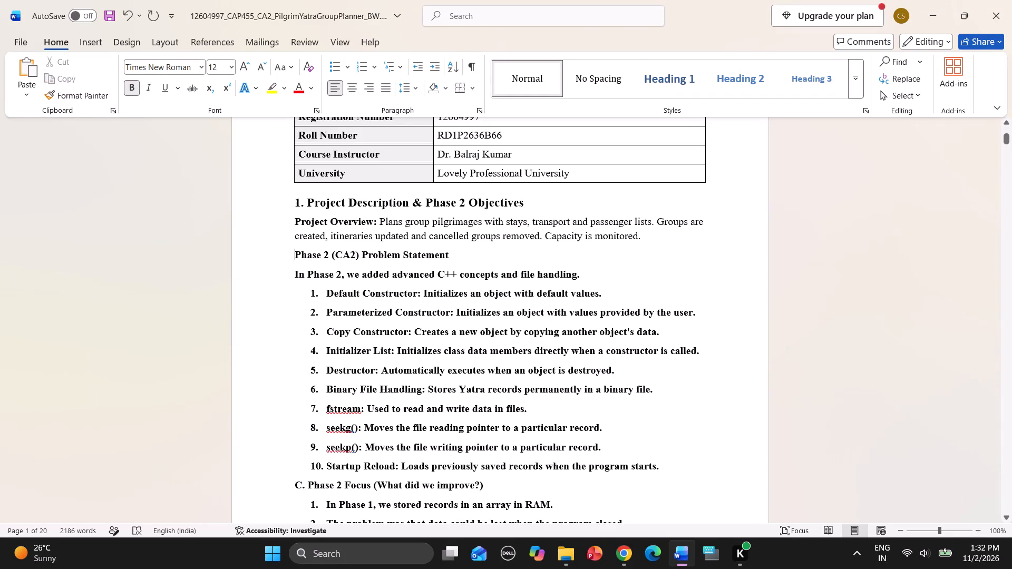
Increase the font size of the Phase 2 (CA2) Problem Statement, Phase 2 Focus and Key Technical Objectives Accomplished headings to 14.
{"action": "scroll", "coordinate": [393, 352], "scroll_direction": "down", "scroll_amount": 2}
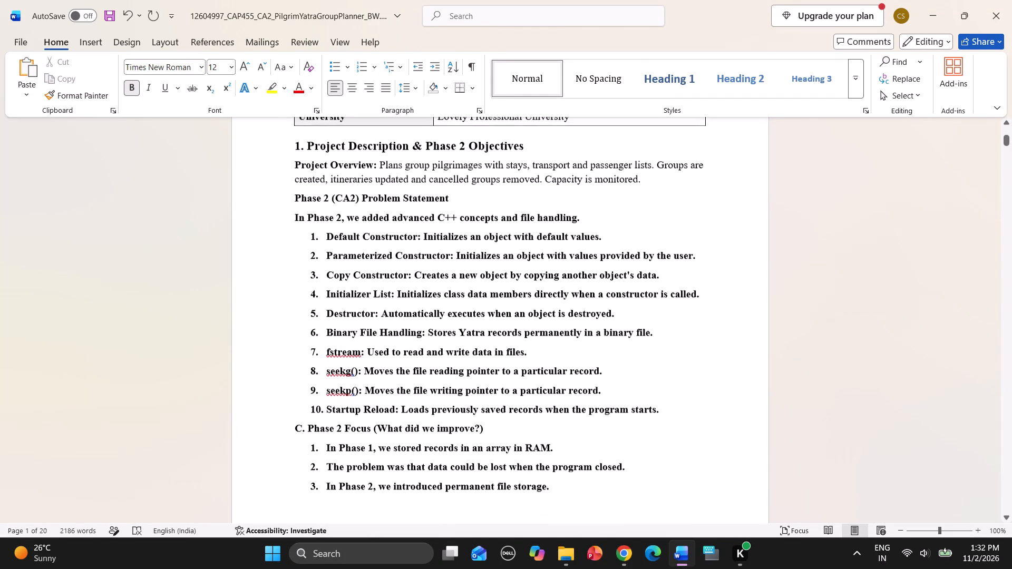
{"action": "scroll", "coordinate": [394, 369], "scroll_direction": "down", "scroll_amount": 2}
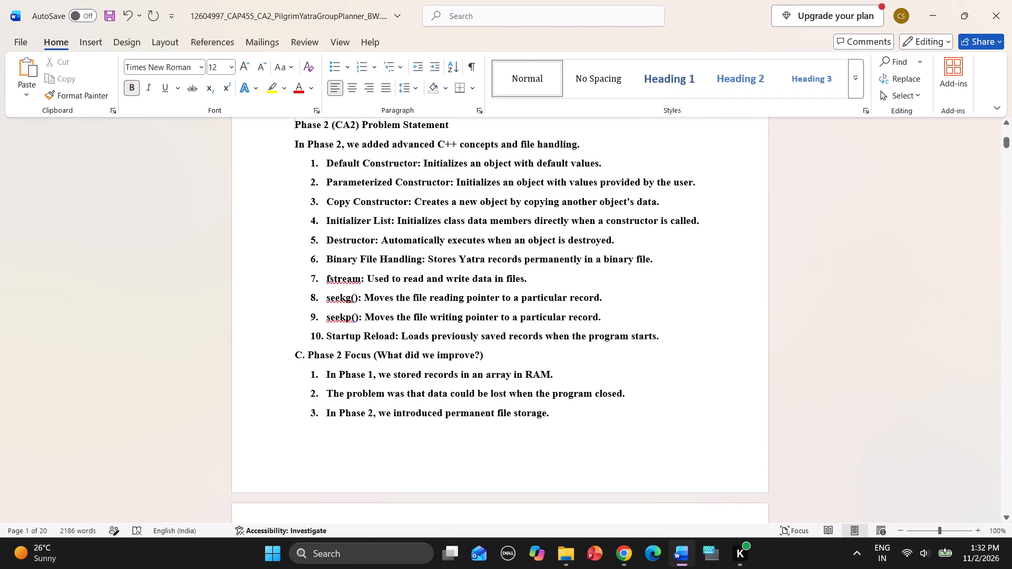
{"action": "scroll", "coordinate": [370, 368], "scroll_direction": "up", "scroll_amount": 1}
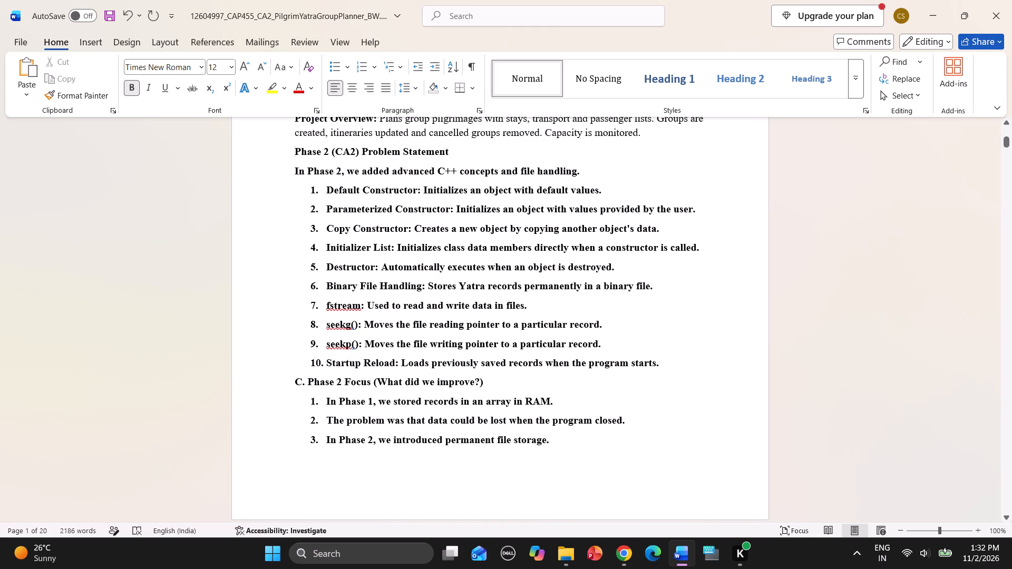
{"action": "left_click_drag", "start_coordinate": [456, 148], "coordinate": [290, 150]}
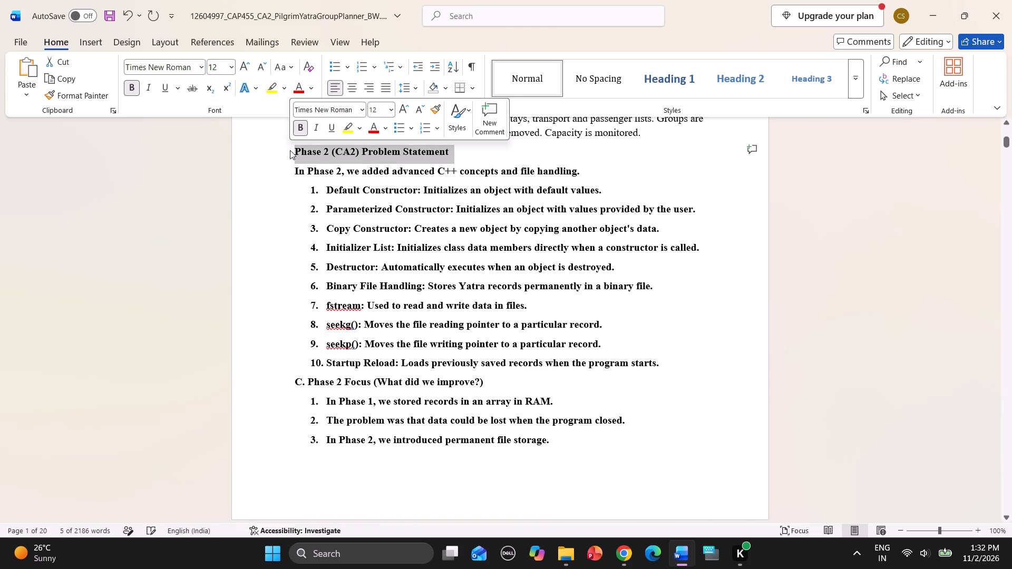
{"action": "left_click", "coordinate": [401, 107]}
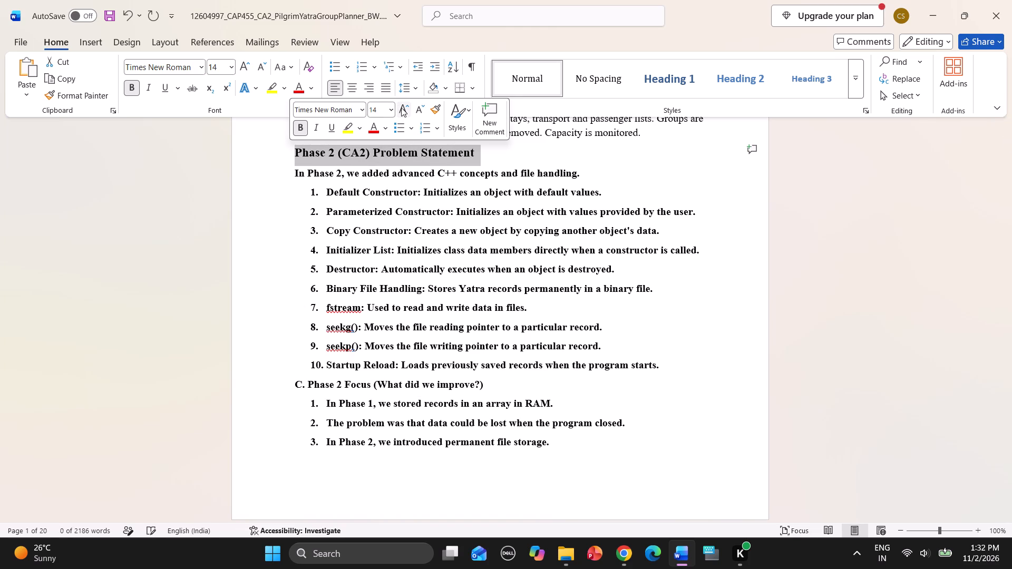
{"action": "left_click_drag", "start_coordinate": [487, 386], "coordinate": [317, 395]}
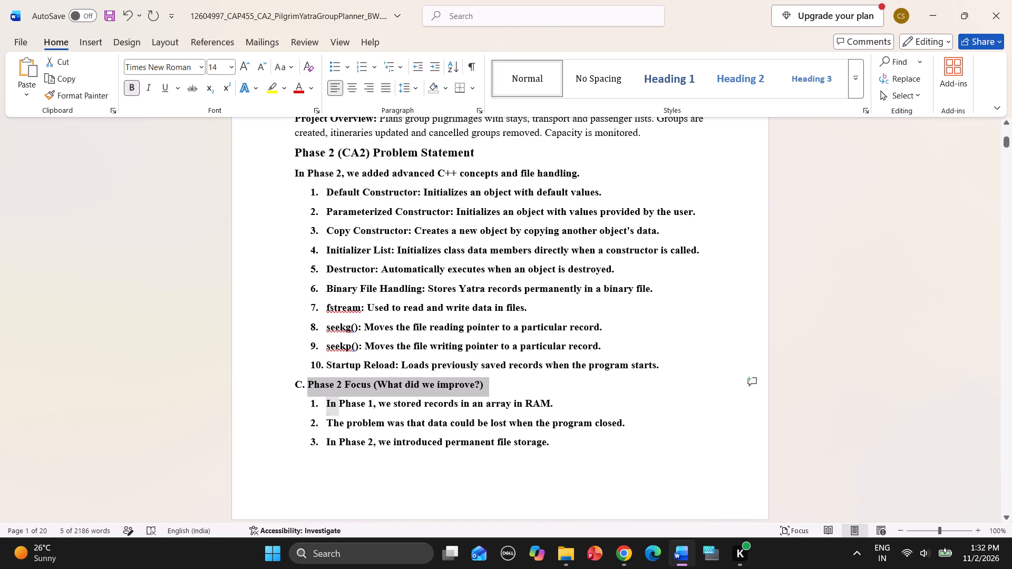
{"action": "left_click_drag", "start_coordinate": [317, 395], "coordinate": [291, 390]}
{"action": "left_click", "coordinate": [406, 345]}
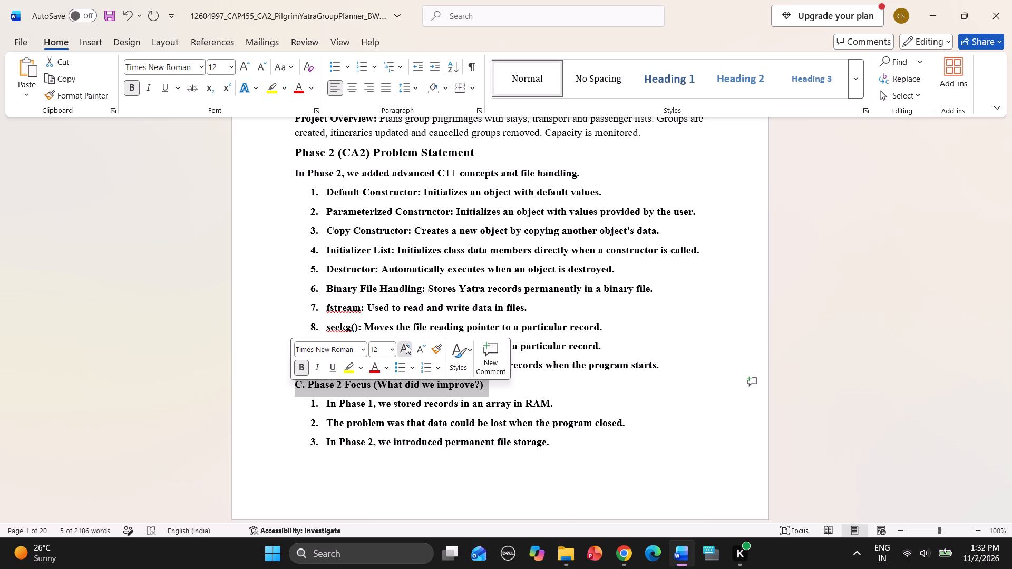
{"action": "scroll", "coordinate": [466, 462], "scroll_direction": "down", "scroll_amount": 2}
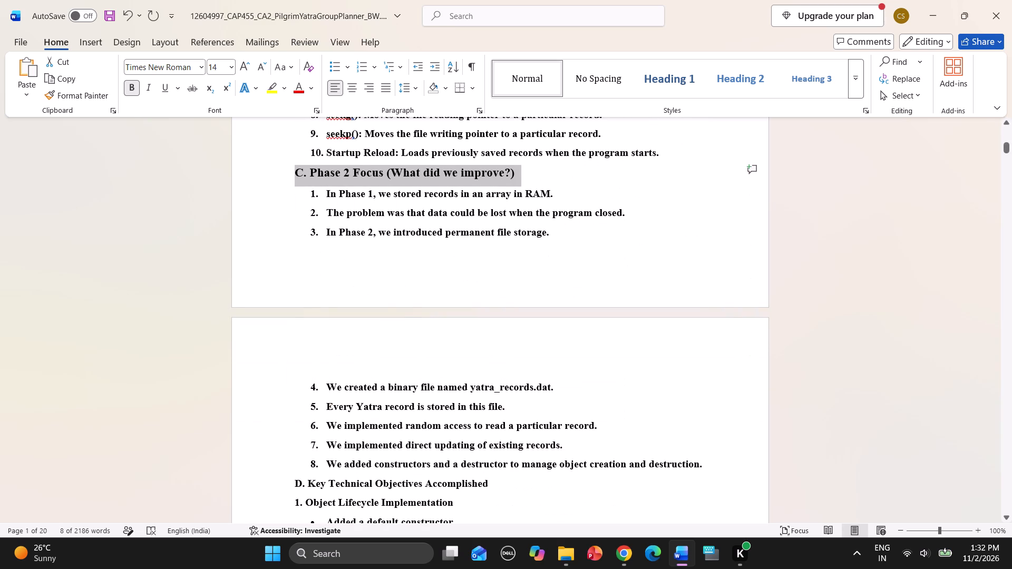
{"action": "scroll", "coordinate": [466, 462], "scroll_direction": "down", "scroll_amount": 1}
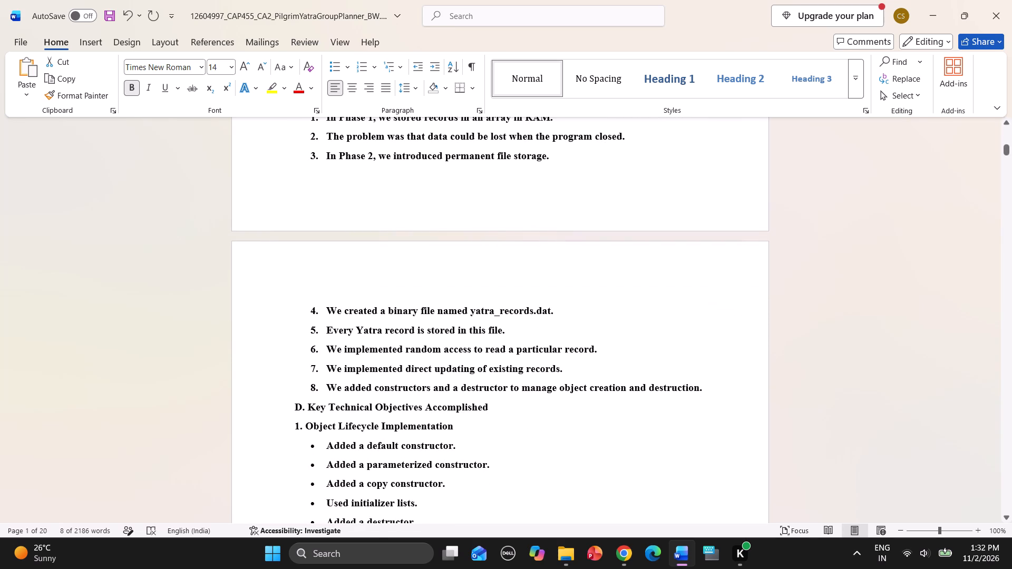
{"action": "left_click_drag", "start_coordinate": [492, 407], "coordinate": [295, 408]}
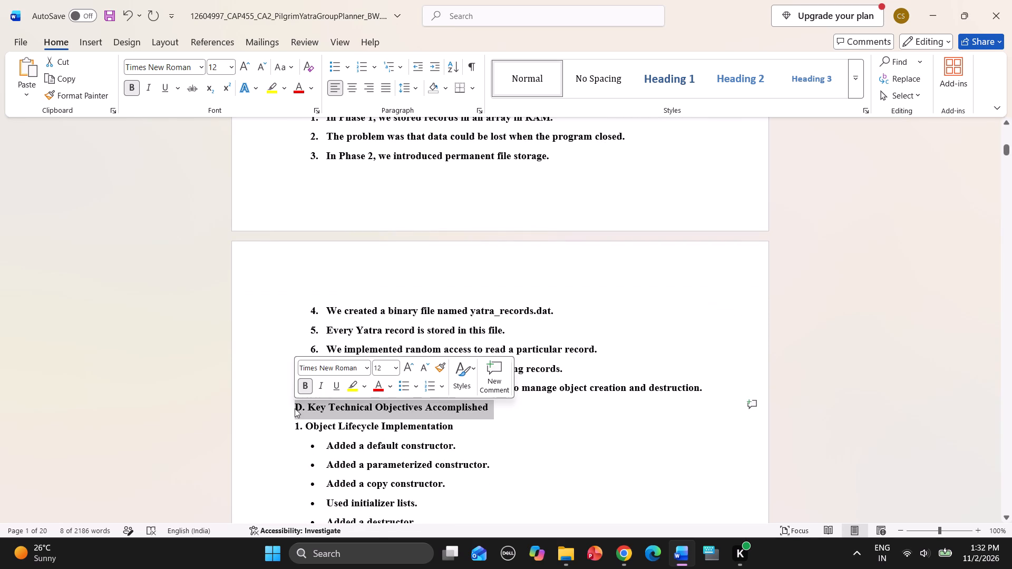
{"action": "left_click", "coordinate": [410, 364]}
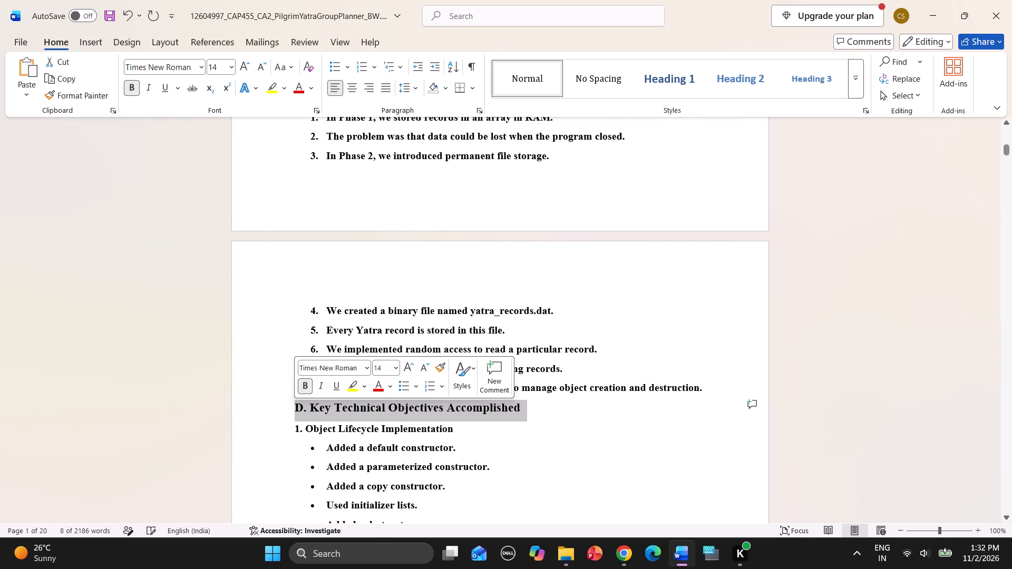
{"action": "left_click", "coordinate": [519, 464]}
Review the revised section 1 from the title page through to the start of the Requirements & Compliance Matrix.
{"action": "scroll", "coordinate": [519, 464], "scroll_direction": "down", "scroll_amount": 1}
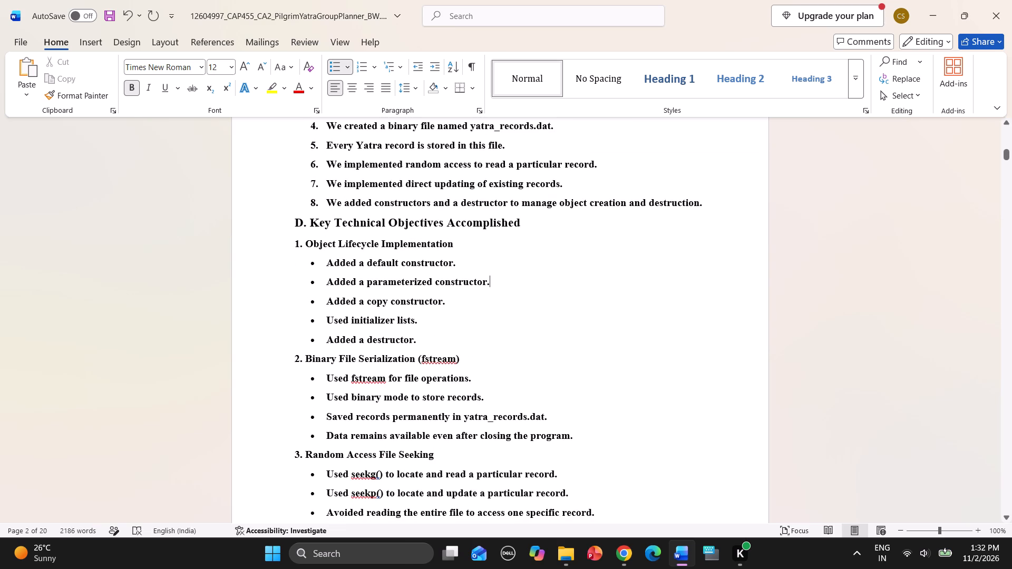
{"action": "scroll", "coordinate": [460, 388], "scroll_direction": "down", "scroll_amount": 4}
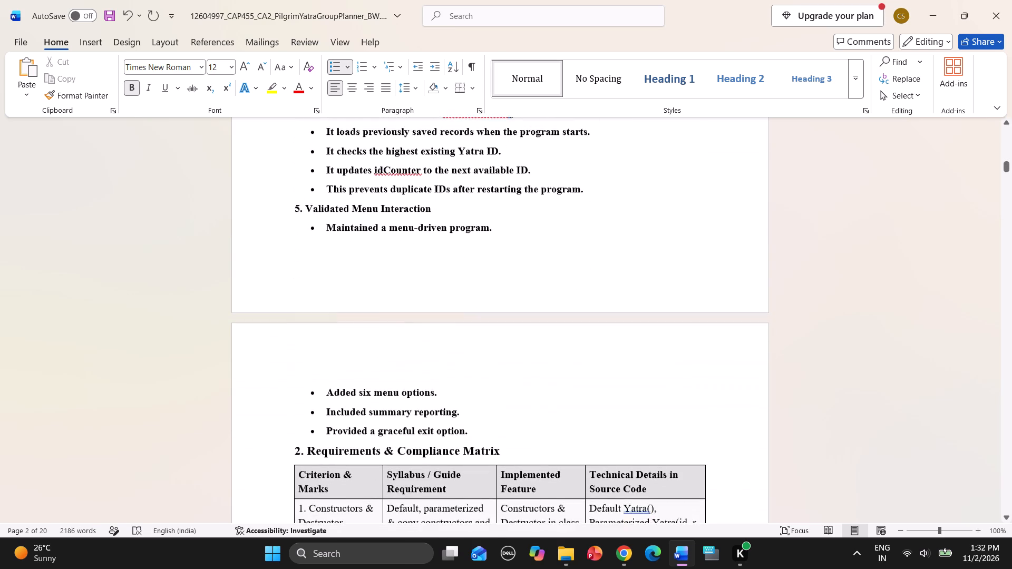
{"action": "scroll", "coordinate": [460, 388], "scroll_direction": "up", "scroll_amount": 3}
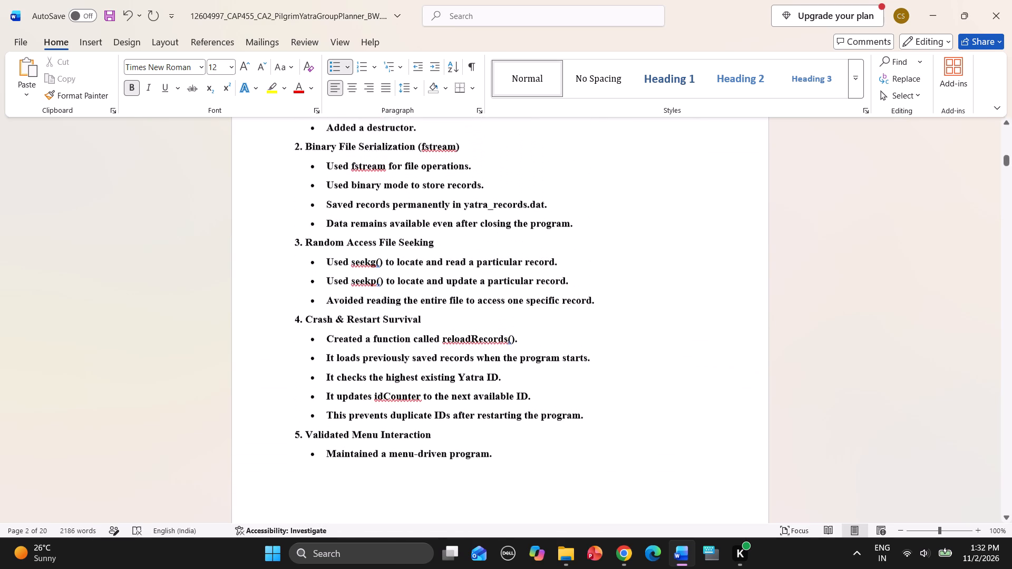
{"action": "scroll", "coordinate": [460, 388], "scroll_direction": "up", "scroll_amount": 2}
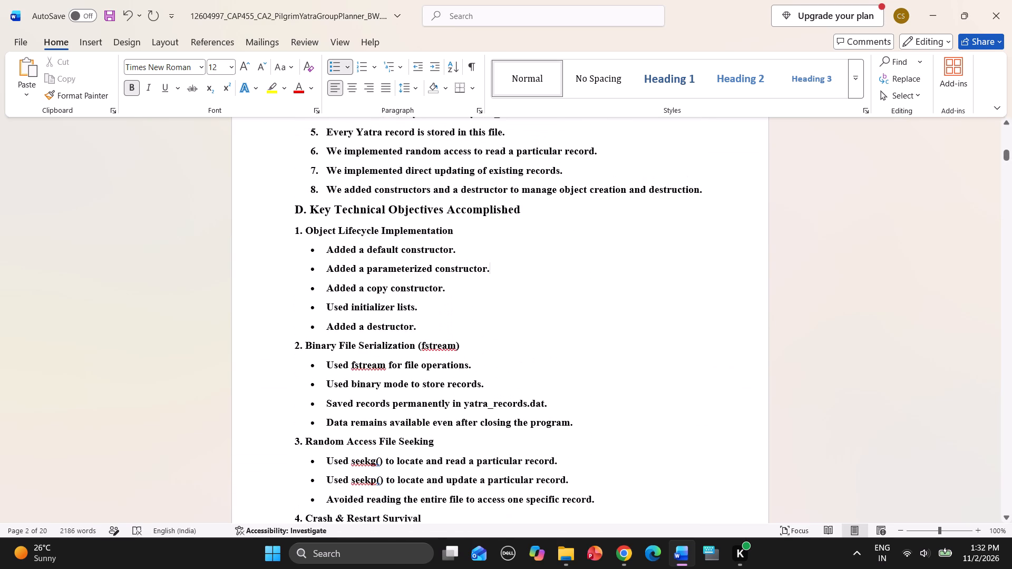
{"action": "scroll", "coordinate": [429, 350], "scroll_direction": "up", "scroll_amount": 2}
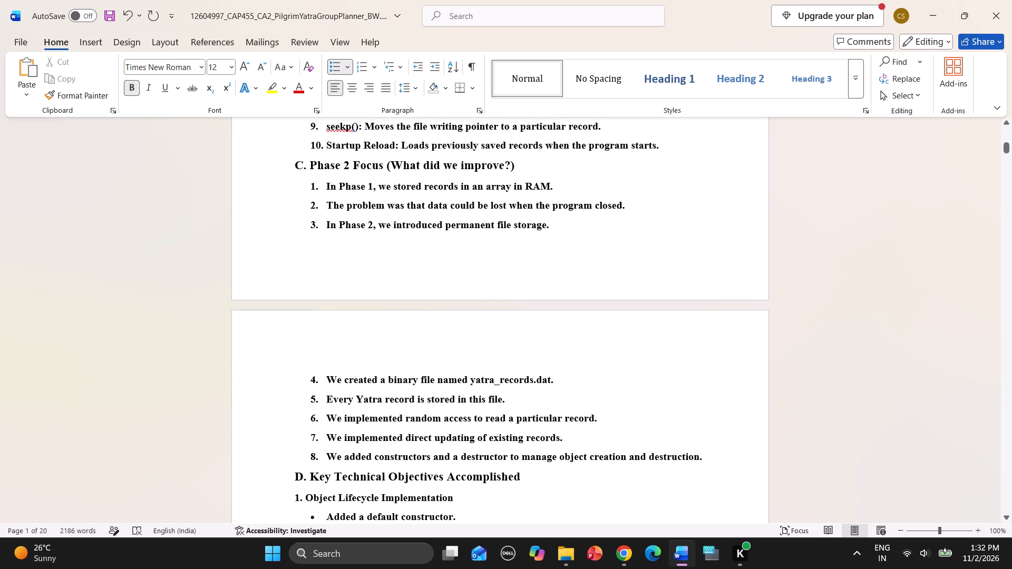
{"action": "scroll", "coordinate": [429, 350], "scroll_direction": "up", "scroll_amount": 5}
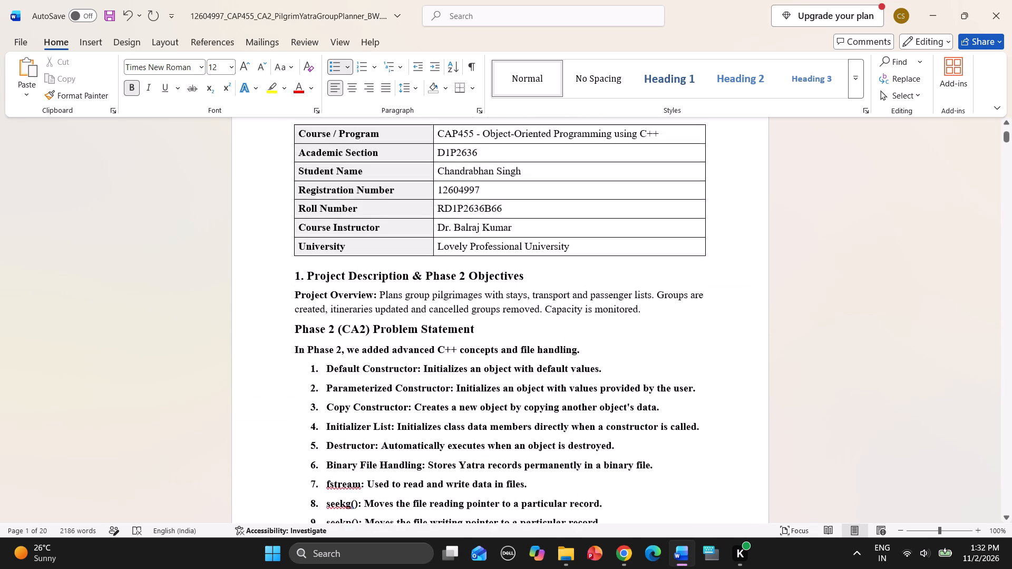
{"action": "scroll", "coordinate": [429, 350], "scroll_direction": "up", "scroll_amount": 1}
{"action": "scroll", "coordinate": [429, 350], "scroll_direction": "down", "scroll_amount": 1}
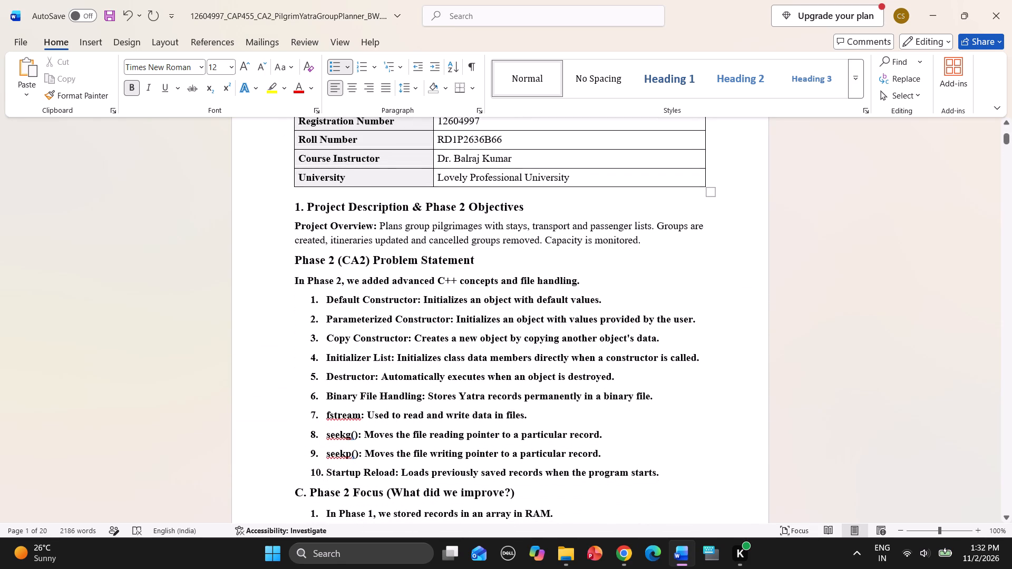
{"action": "scroll", "coordinate": [484, 424], "scroll_direction": "down", "scroll_amount": 1}
{"action": "scroll", "coordinate": [484, 378], "scroll_direction": "down", "scroll_amount": 2}
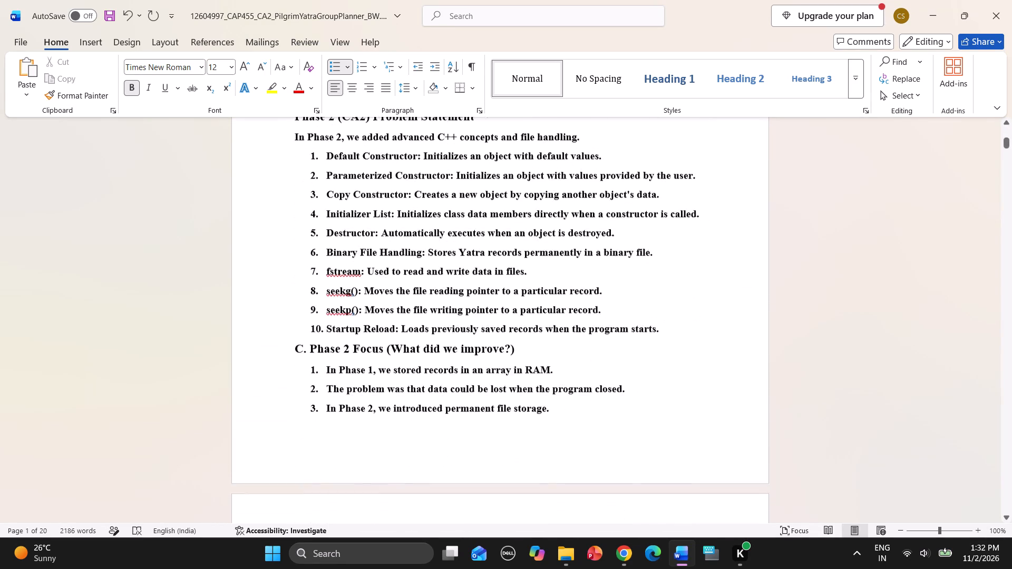
{"action": "scroll", "coordinate": [484, 378], "scroll_direction": "down", "scroll_amount": 3}
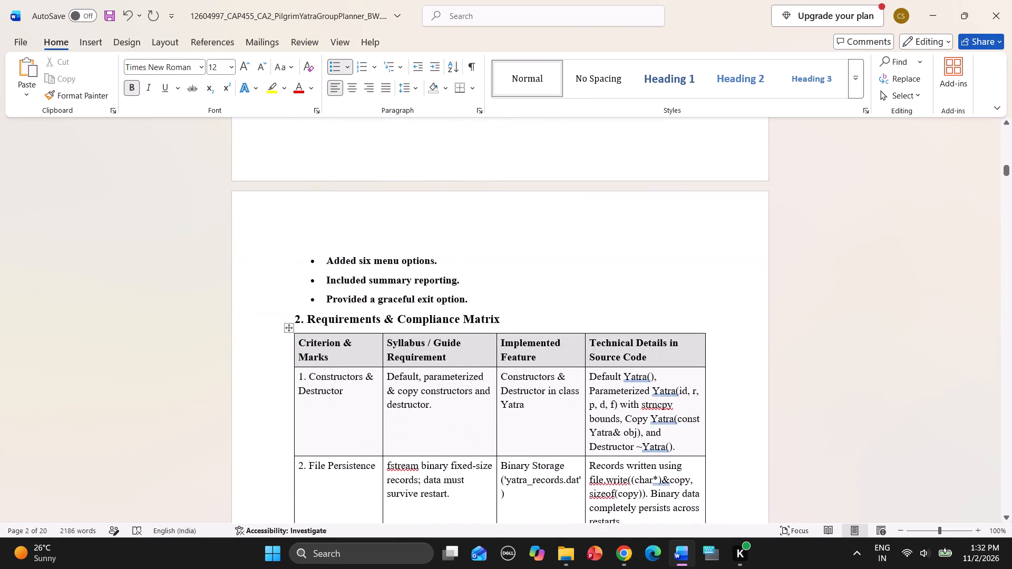
{"action": "scroll", "coordinate": [484, 378], "scroll_direction": "up", "scroll_amount": 10}
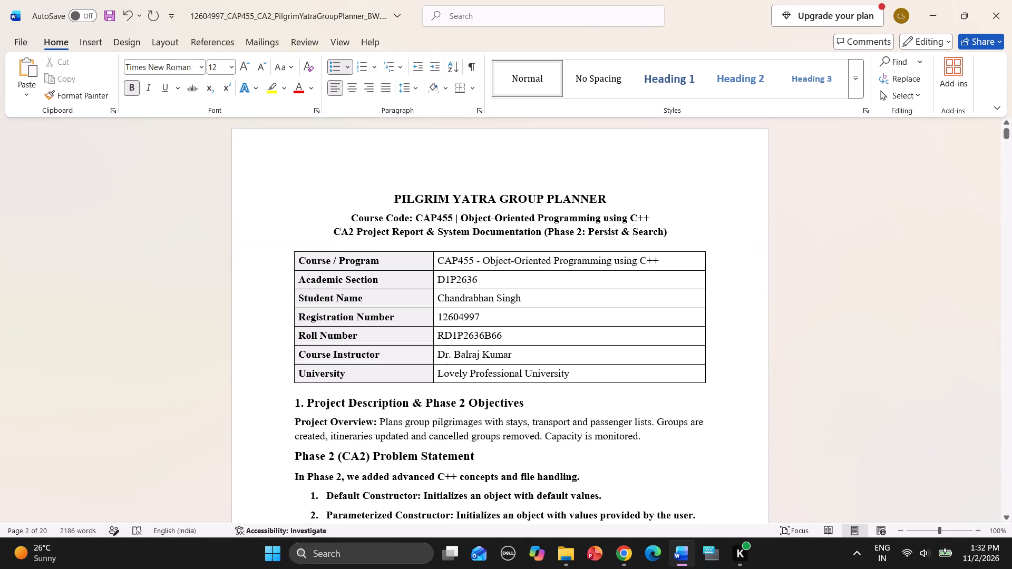
Insert blank lines before the "1. Project Description & Phase 2 Objectives" heading to push it off the title page.
{"action": "scroll", "coordinate": [484, 378], "scroll_direction": "up", "scroll_amount": 1}
{"action": "scroll", "coordinate": [484, 378], "scroll_direction": "down", "scroll_amount": 1}
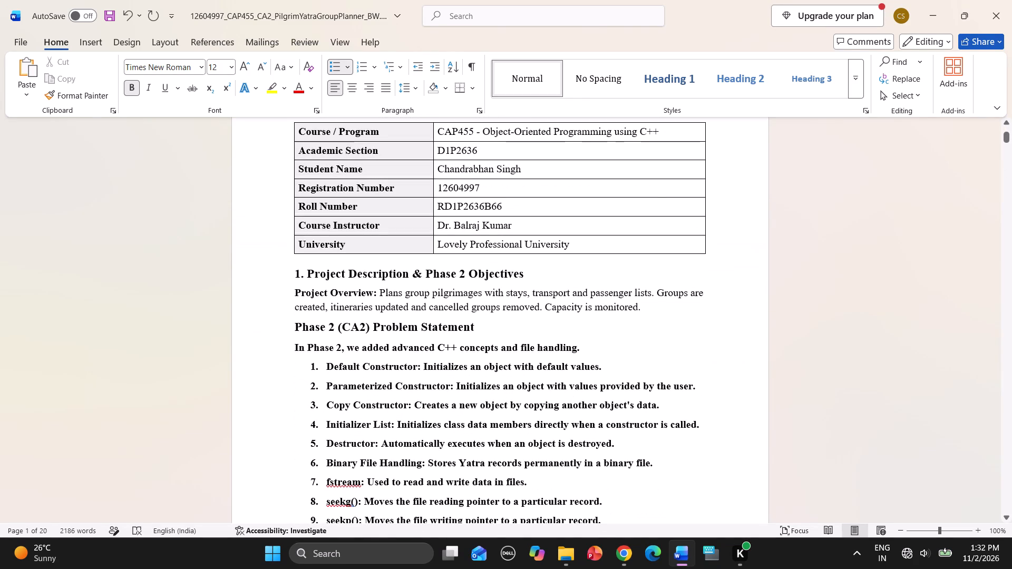
{"action": "left_click", "coordinate": [295, 275]}
{"action": "key", "text": "Return"}
{"action": "key", "text": "Return"}
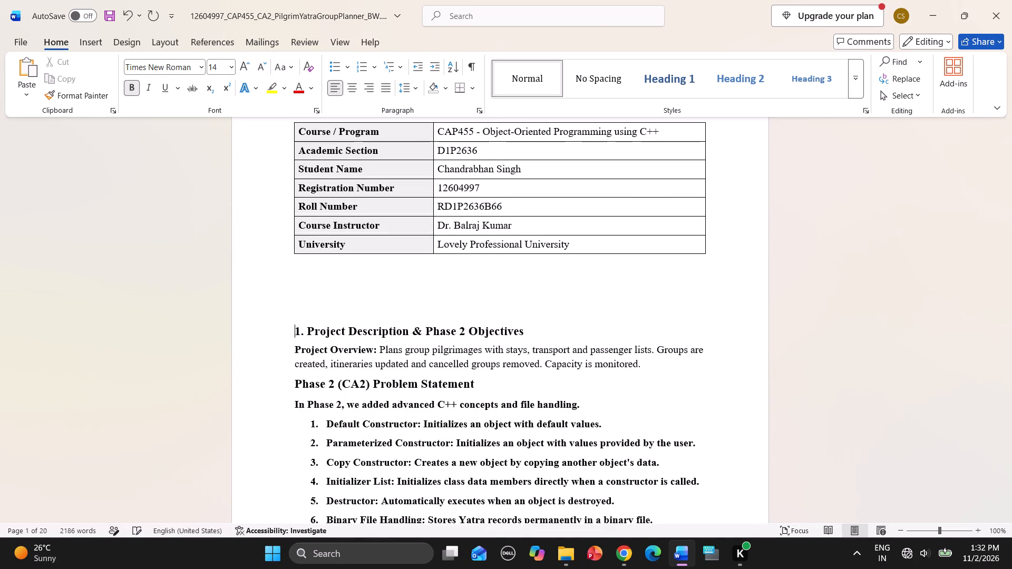
{"action": "key", "text": "Return"}
{"action": "key", "text": "Return"}
{"action": "scroll", "coordinate": [295, 275], "scroll_direction": "down", "scroll_amount": 1}
{"action": "key", "text": "Return"}
{"action": "key", "text": "Return"}
{"action": "key", "text": "Return"}
{"action": "key", "text": "Return"}
{"action": "key", "text": "Return"}
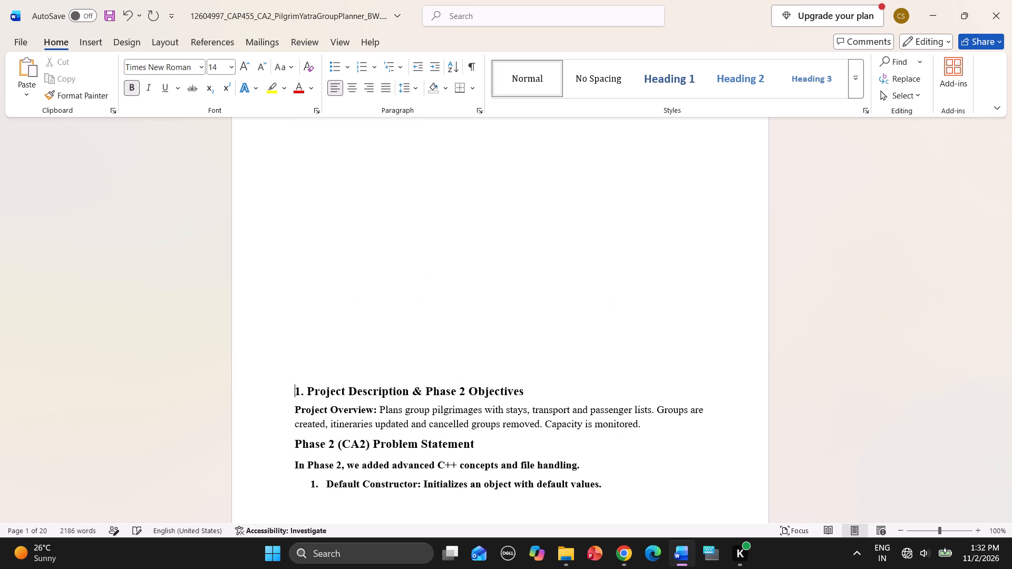
{"action": "key", "text": "Return"}
{"action": "scroll", "coordinate": [295, 275], "scroll_direction": "down", "scroll_amount": 1}
{"action": "key", "text": "Return"}
{"action": "key", "text": "Return"}
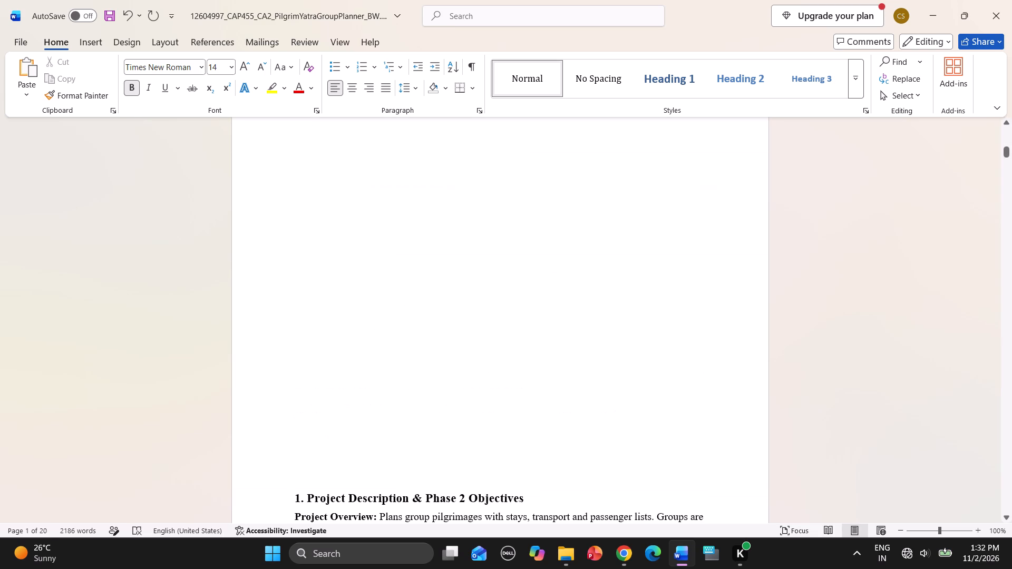
{"action": "key", "text": "BackSpace"}
{"action": "key", "text": "Return"}
Apply the No Spacing style to two of the blank paragraphs between the title page table and the section 1 heading.
{"action": "left_click", "coordinate": [340, 264]}
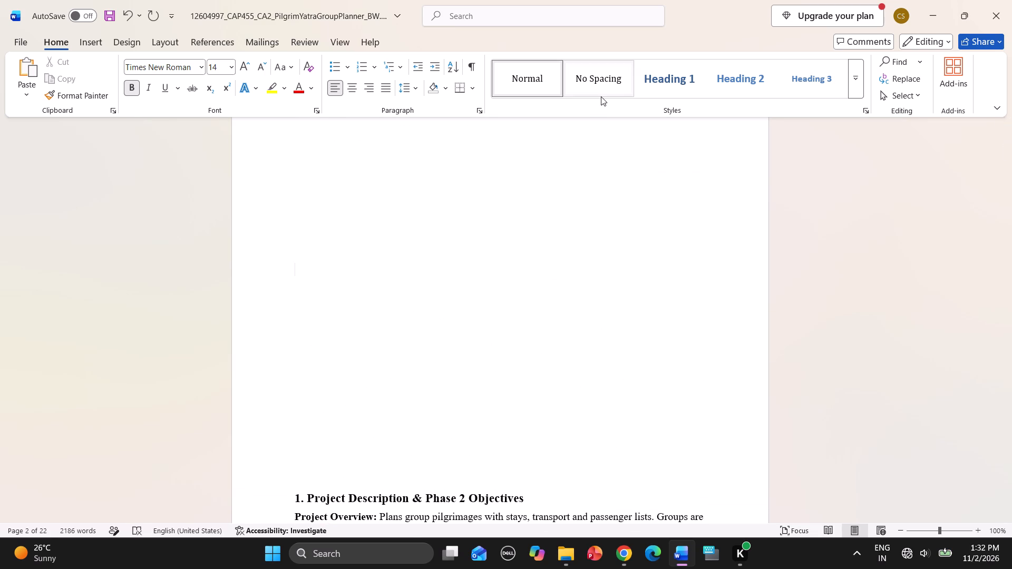
{"action": "left_click", "coordinate": [601, 96]}
{"action": "left_click", "coordinate": [392, 346]}
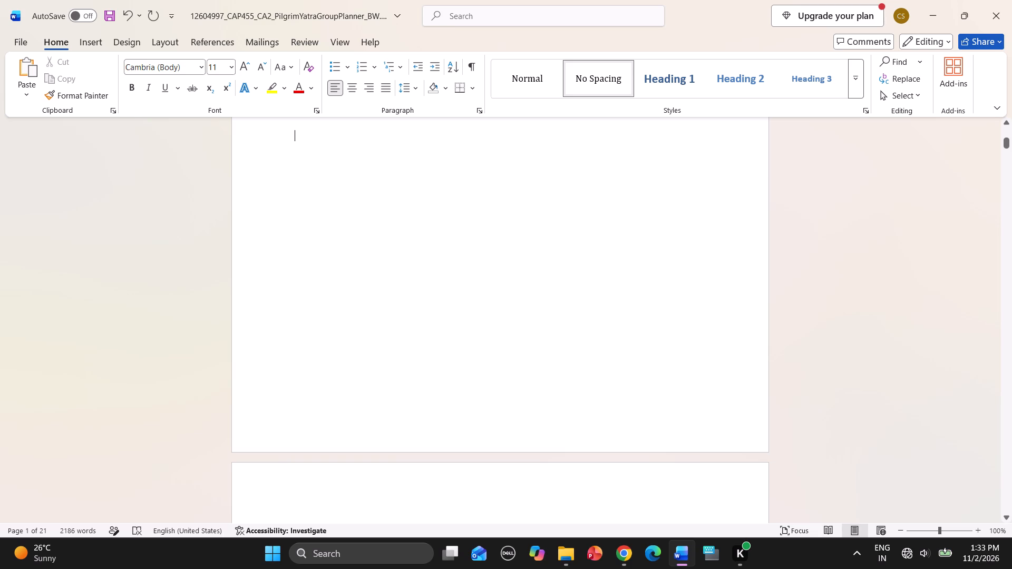
{"action": "left_click", "coordinate": [337, 353]}
{"action": "scroll", "coordinate": [337, 353], "scroll_direction": "down", "scroll_amount": 1}
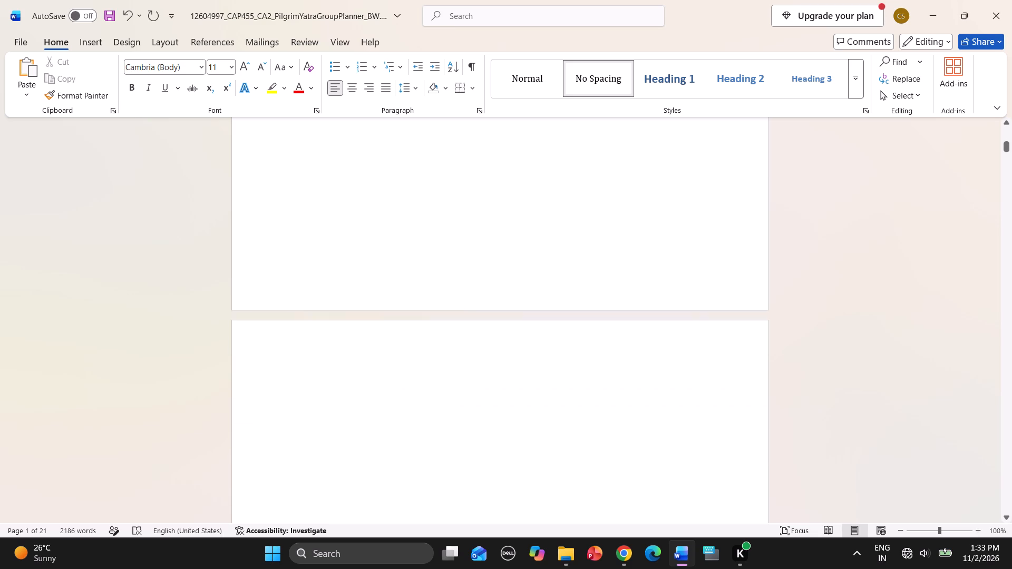
{"action": "left_click", "coordinate": [320, 370]}
{"action": "left_click", "coordinate": [586, 79]}
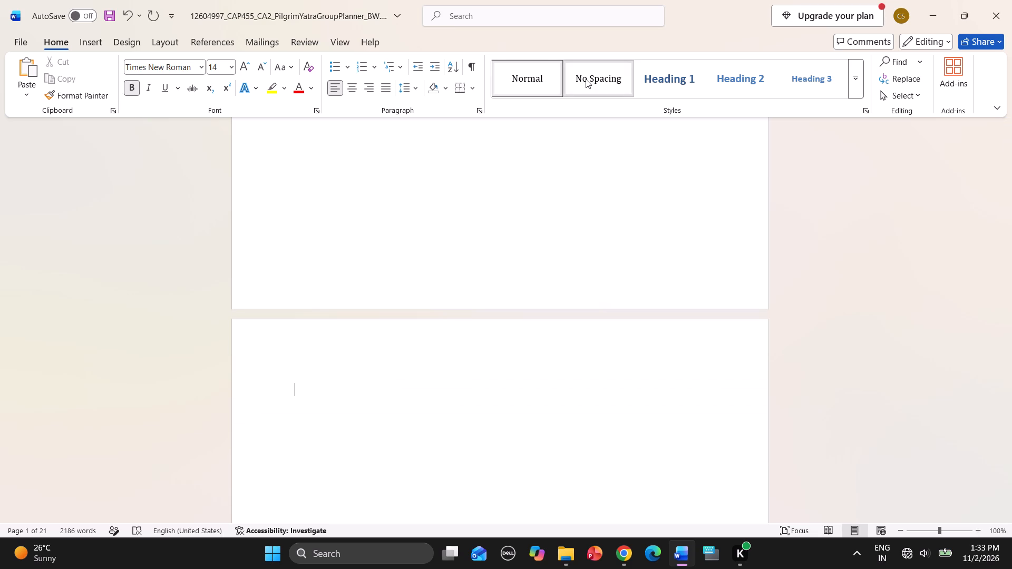
Add more blank lines above the section 1 heading and apply the No Spacing style to the remaining blank paragraphs near the page break.
{"action": "left_click", "coordinate": [349, 281]}
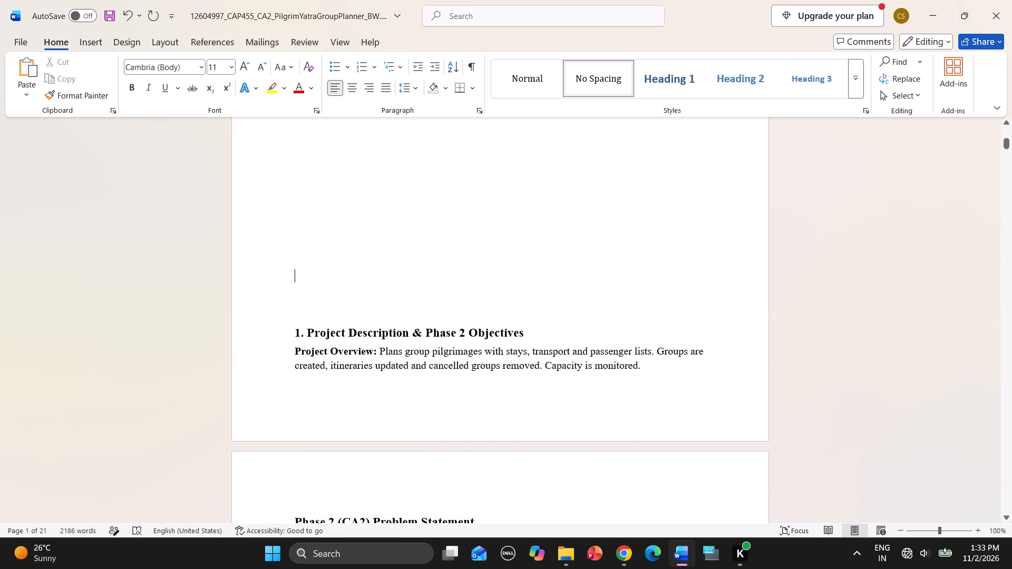
{"action": "key", "text": "Return"}
{"action": "left_click", "coordinate": [301, 409]}
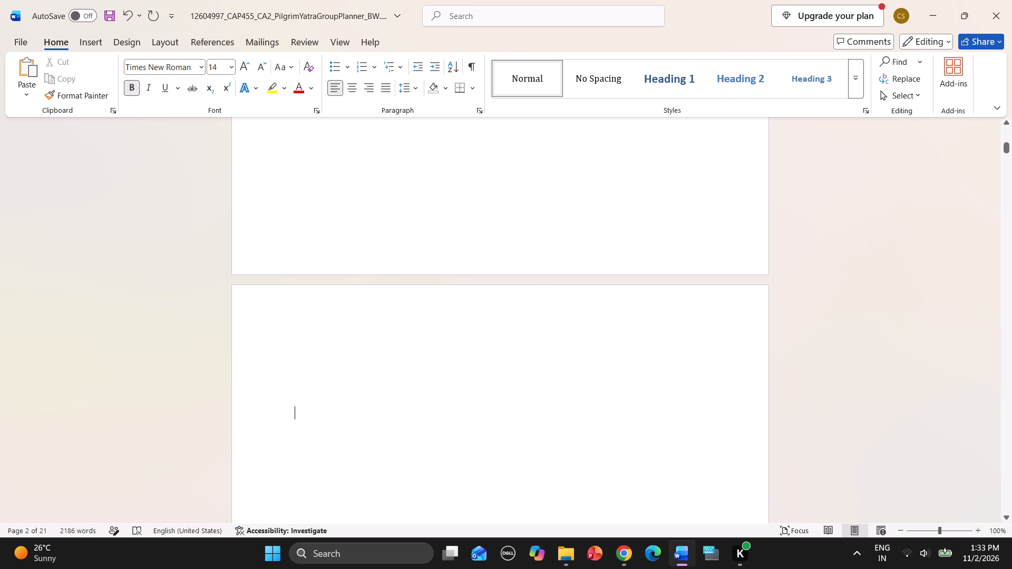
{"action": "left_click", "coordinate": [590, 81]}
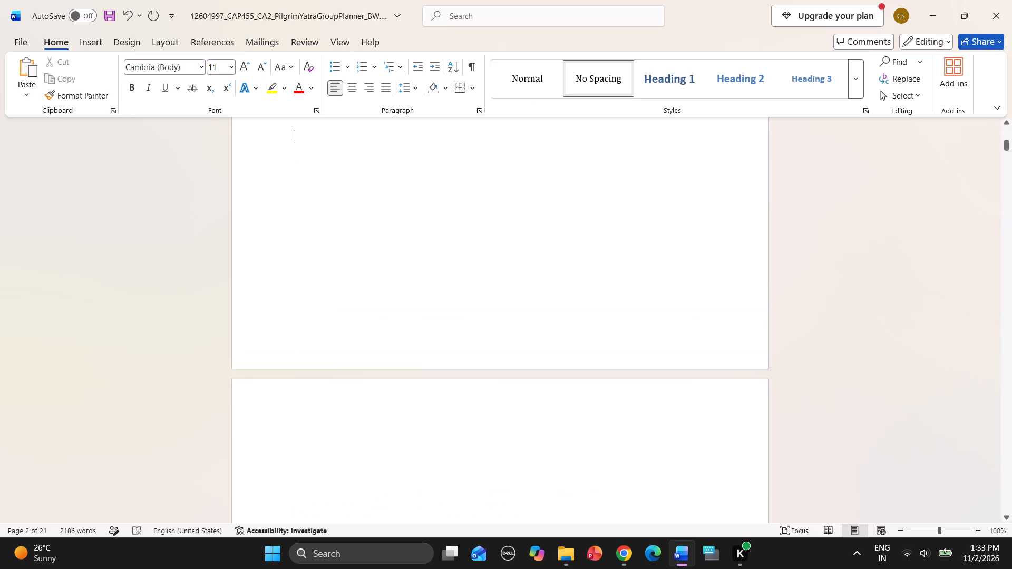
{"action": "scroll", "coordinate": [512, 255], "scroll_direction": "down", "scroll_amount": 1}
{"action": "left_click", "coordinate": [356, 312]}
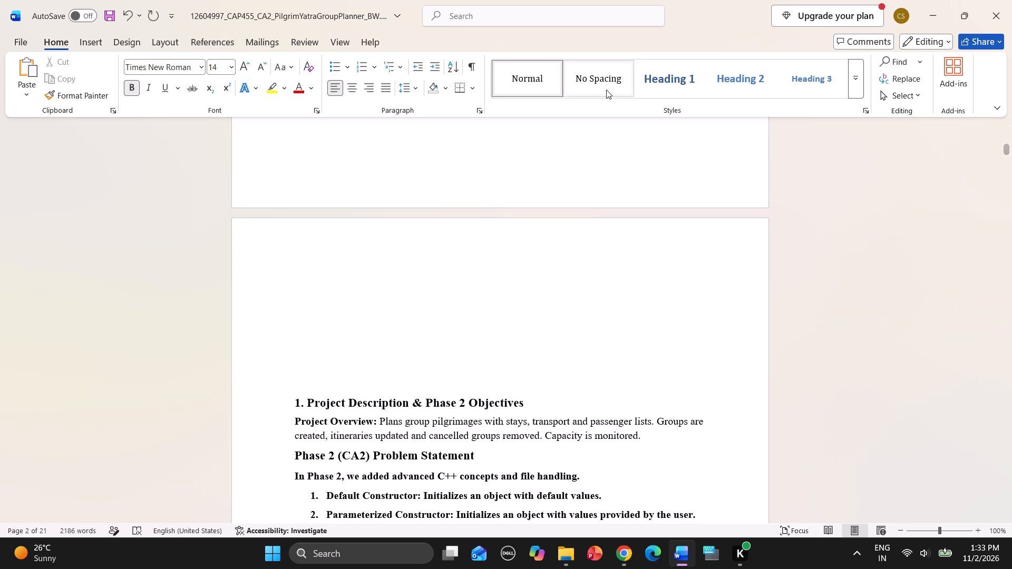
{"action": "left_click", "coordinate": [608, 88]}
{"action": "key", "text": "Return"}
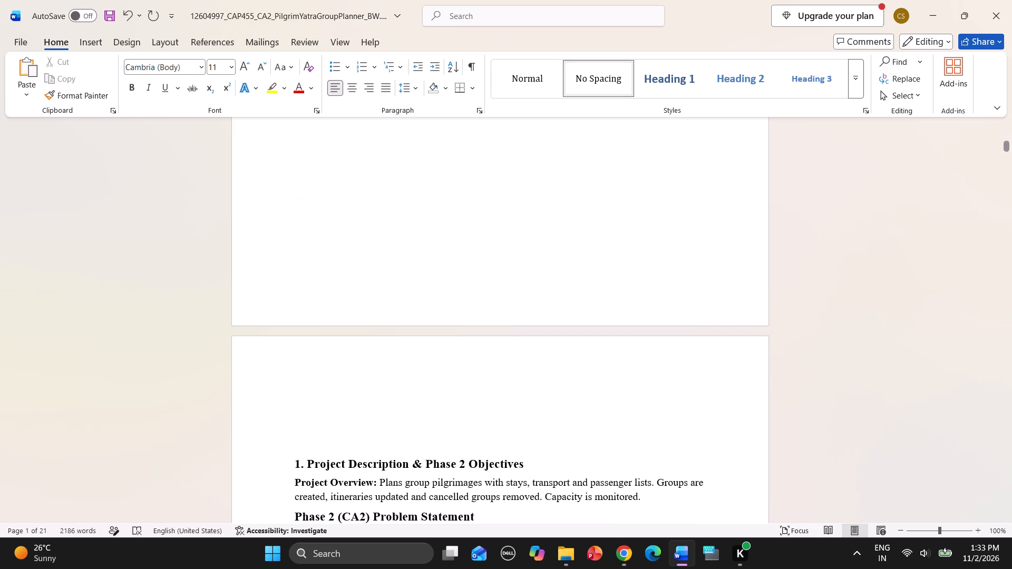
{"action": "left_click", "coordinate": [304, 431]}
{"action": "key", "text": "BackSpace"}
{"action": "key", "text": "Return"}
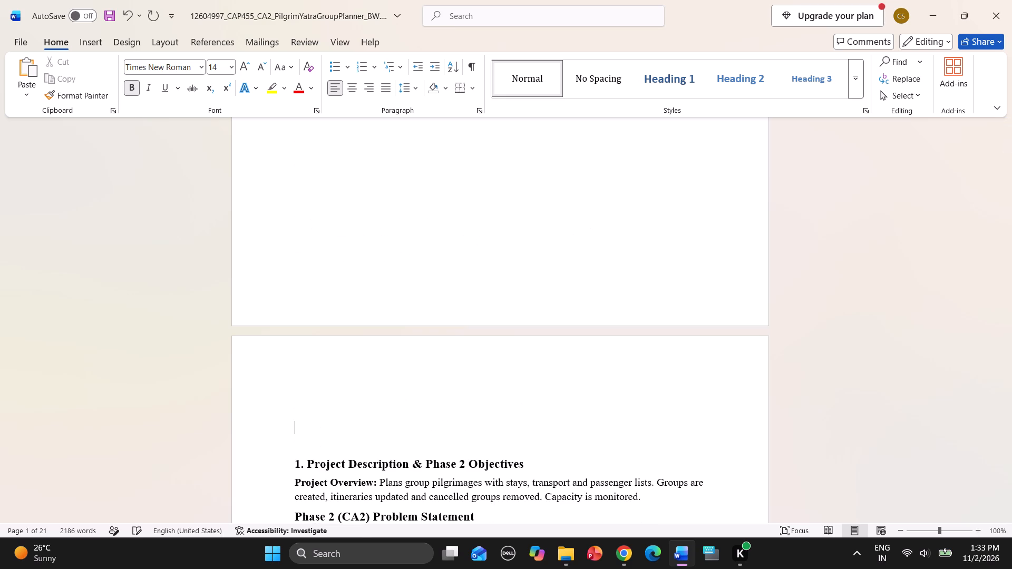
{"action": "left_click", "coordinate": [591, 71]}
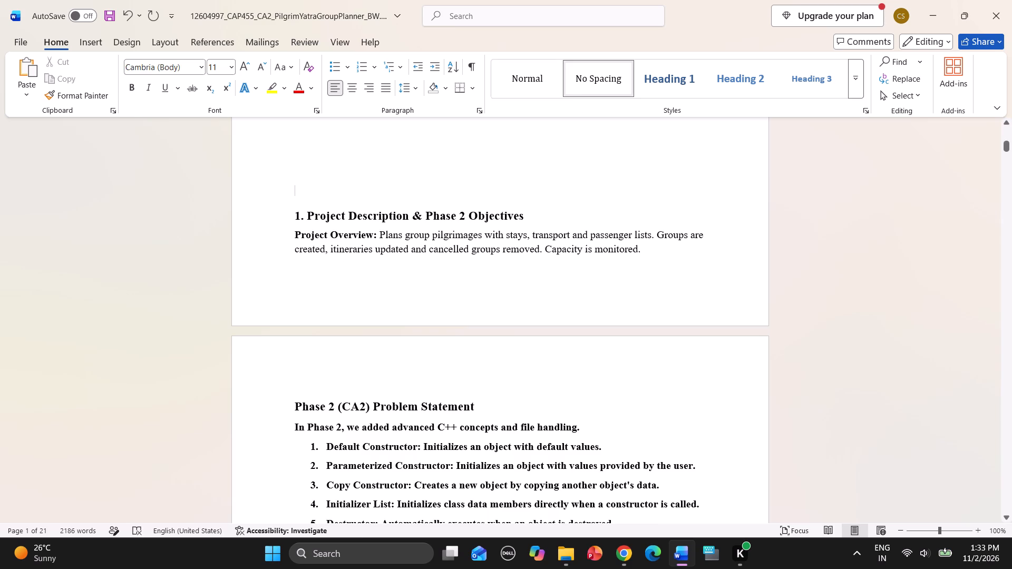
Apply the No Spacing style to the section 1 heading and add blank lines before it so it starts at the top of page 2.
{"action": "key", "text": "Down"}
{"action": "key", "text": "Return"}
{"action": "key", "text": "backslash"}
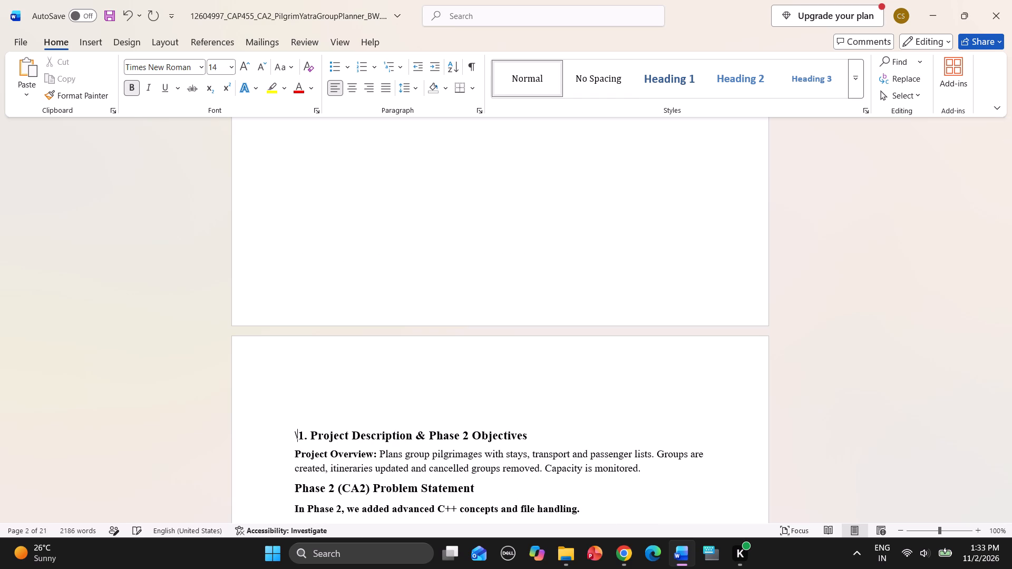
{"action": "key", "text": "BackSpace"}
{"action": "key", "text": "BackSpace"}
{"action": "key", "text": "Return"}
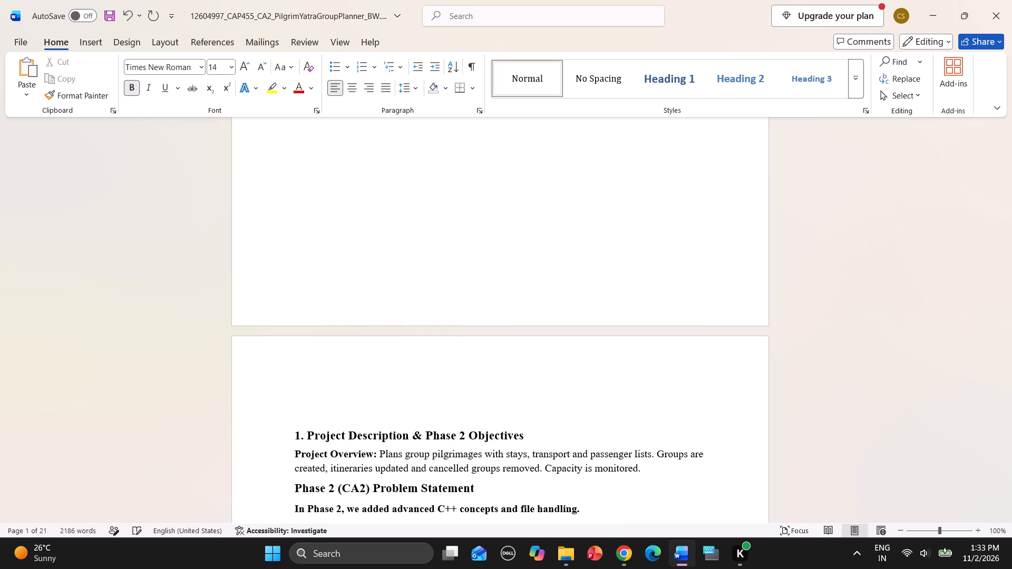
{"action": "left_click", "coordinate": [598, 82]}
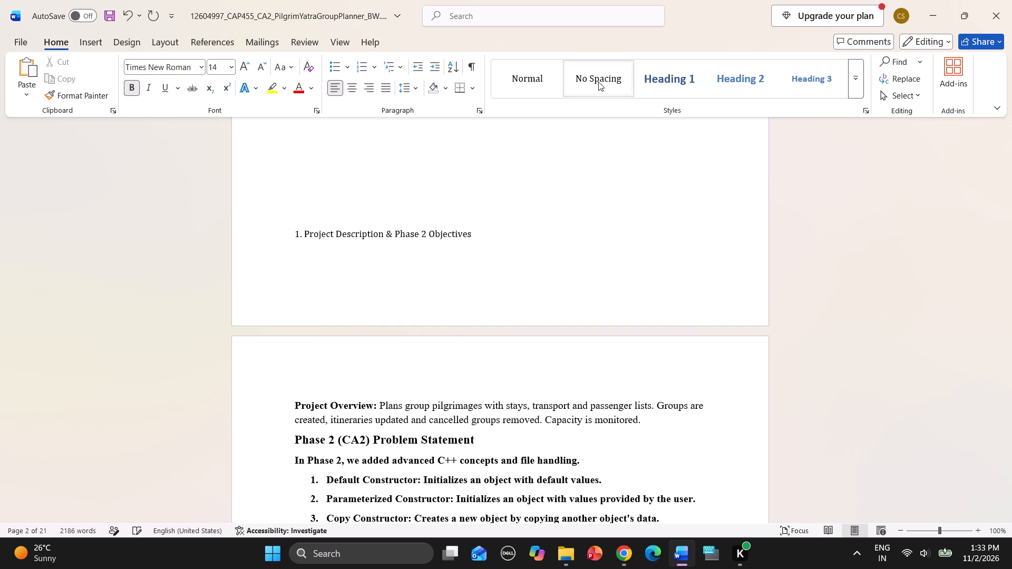
{"action": "key", "text": "Return"}
{"action": "key", "text": "Return"}
{"action": "key", "text": "Return"}
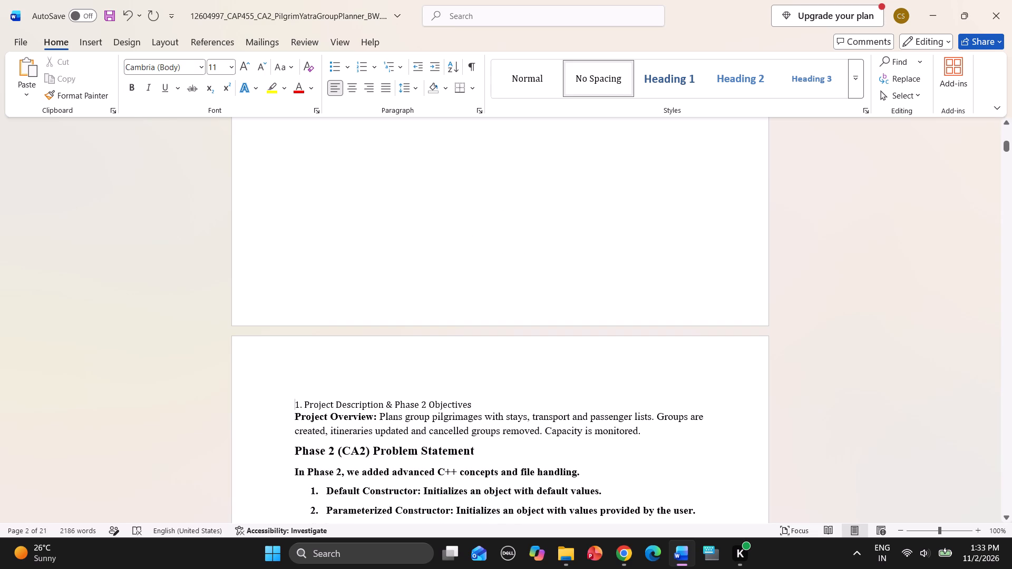
Format the "1. Project Description & Phase 2 Objectives" heading as bold Times New Roman, size 14.
{"action": "left_click_drag", "start_coordinate": [474, 401], "coordinate": [295, 404]}
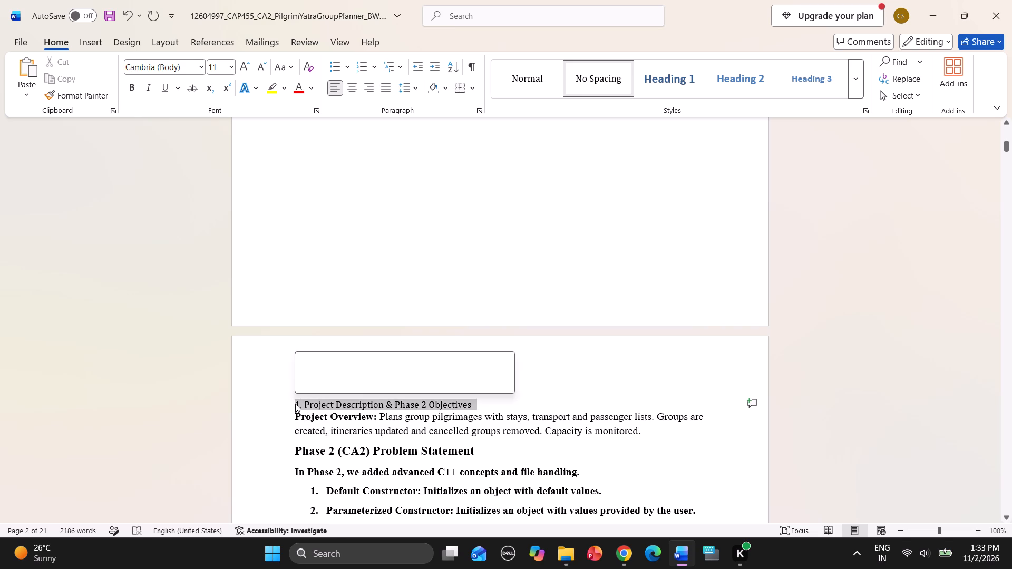
{"action": "left_click", "coordinate": [410, 357]}
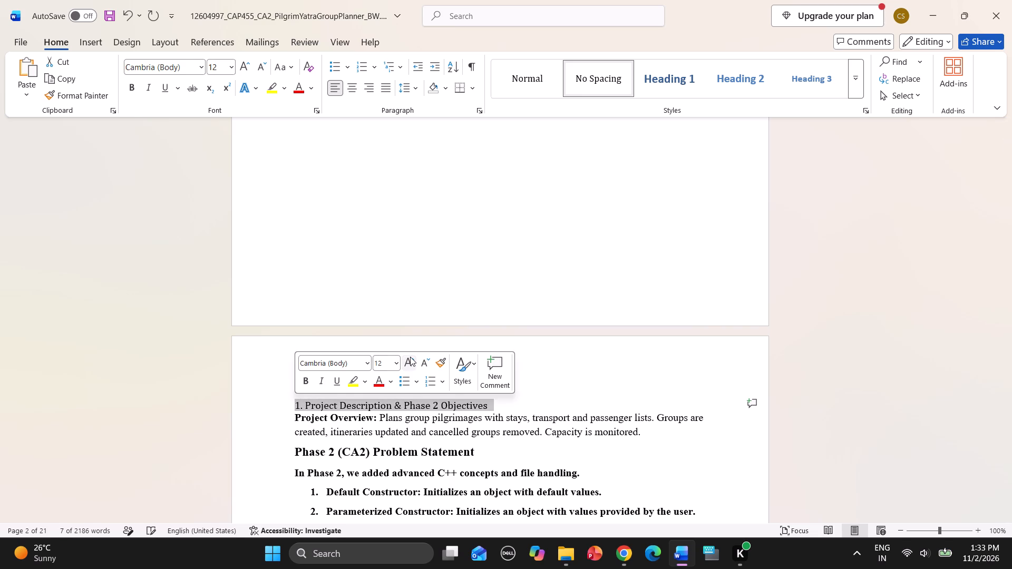
{"action": "left_click", "coordinate": [410, 357]}
{"action": "left_click", "coordinate": [312, 384]}
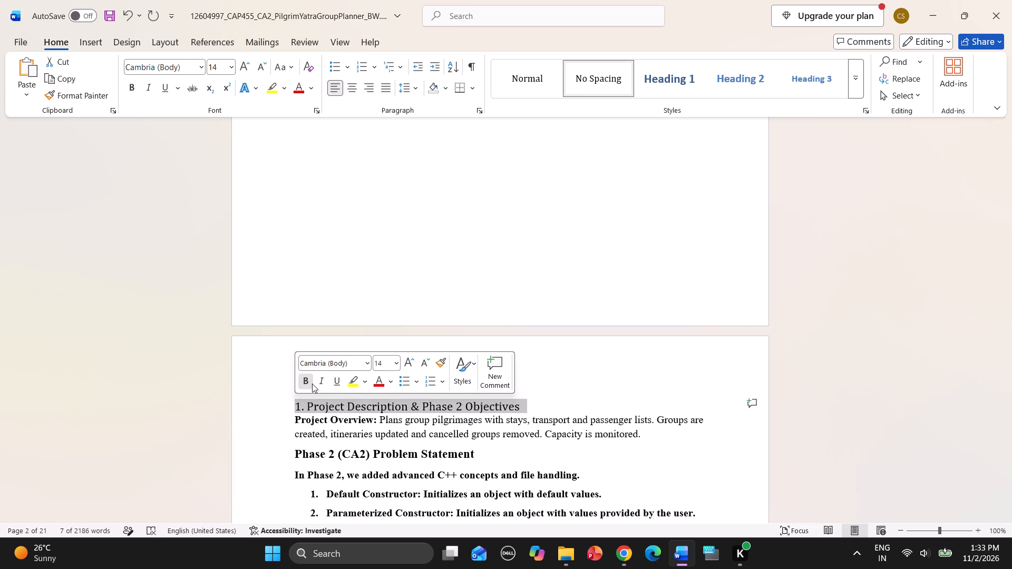
{"action": "left_click", "coordinate": [364, 364]}
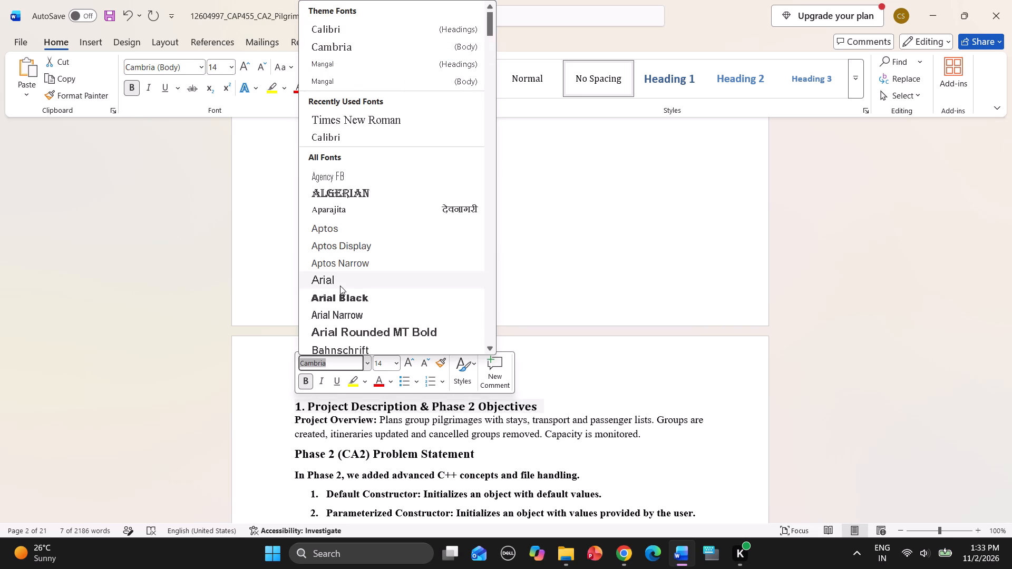
{"action": "left_click", "coordinate": [363, 117]}
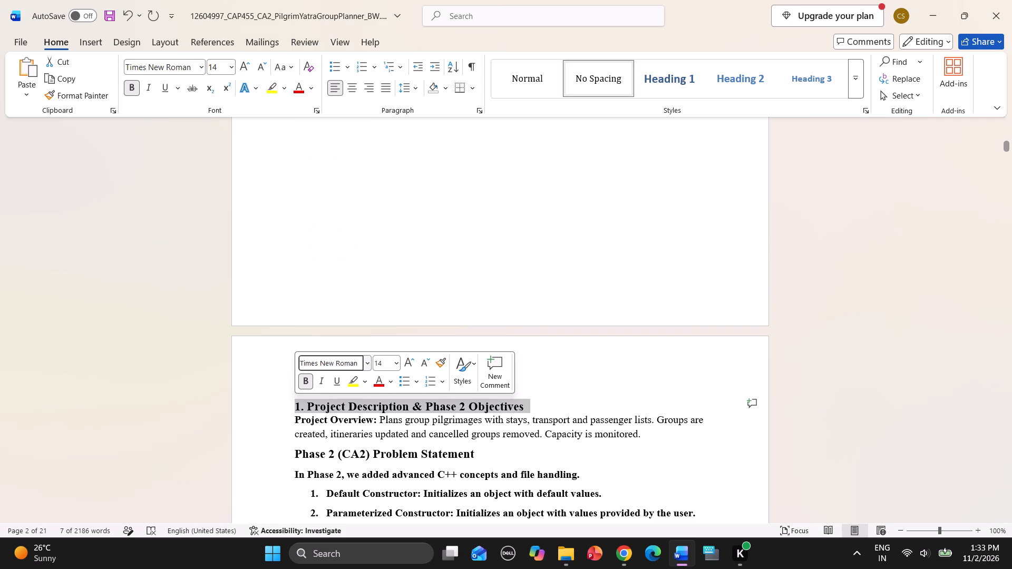
Add a blank line below the section 1 heading and replace its automatic list number with a plain "1." prefix.
{"action": "left_click", "coordinate": [547, 405]}
{"action": "key", "text": "Return"}
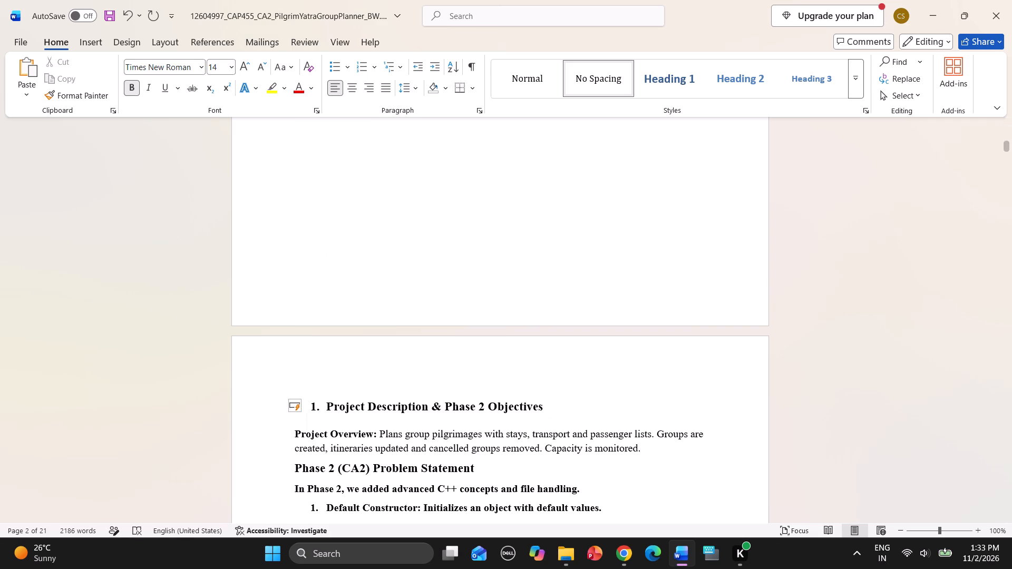
{"action": "key", "text": "BackSpace"}
{"action": "left_click", "coordinate": [310, 406]}
{"action": "key", "text": "BackSpace"}
{"action": "key", "text": "BackSpace"}
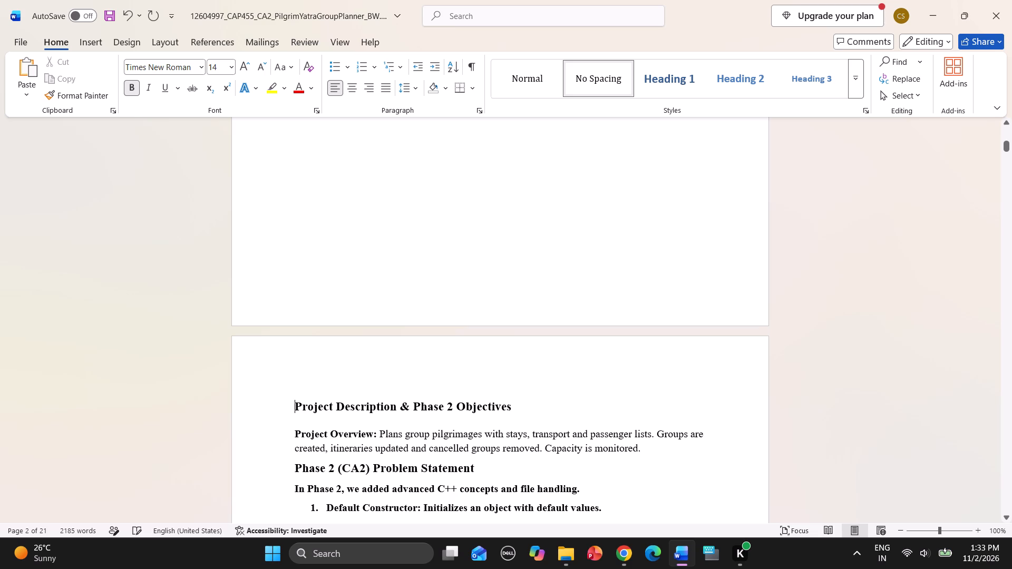
{"action": "type", "text": "1."}
Review the page layout from the title page table through section 1 to the Requirements & Compliance Matrix.
{"action": "scroll", "coordinate": [395, 397], "scroll_direction": "up", "scroll_amount": 2}
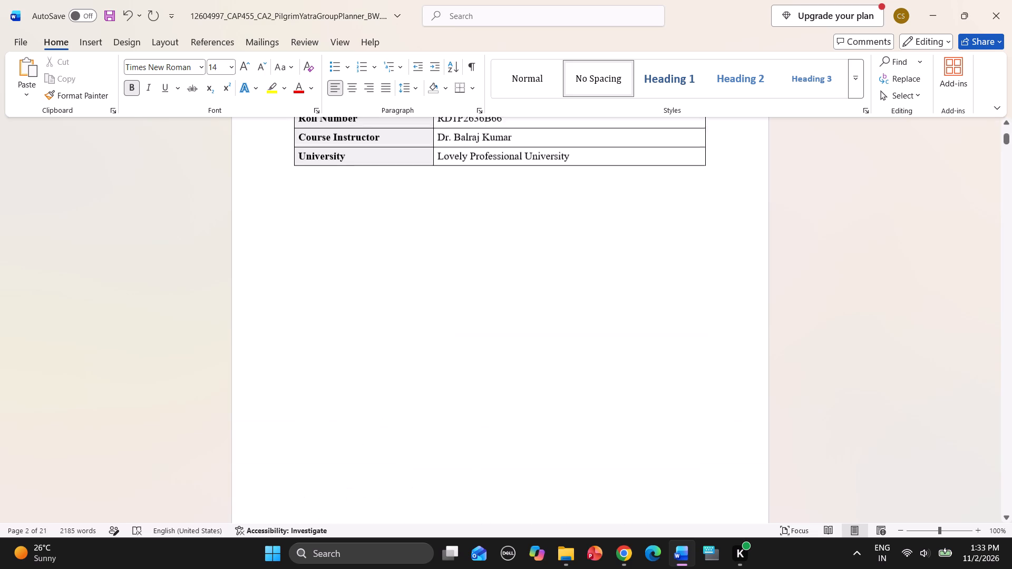
{"action": "scroll", "coordinate": [395, 397], "scroll_direction": "up", "scroll_amount": 3}
{"action": "scroll", "coordinate": [395, 397], "scroll_direction": "down", "scroll_amount": 4}
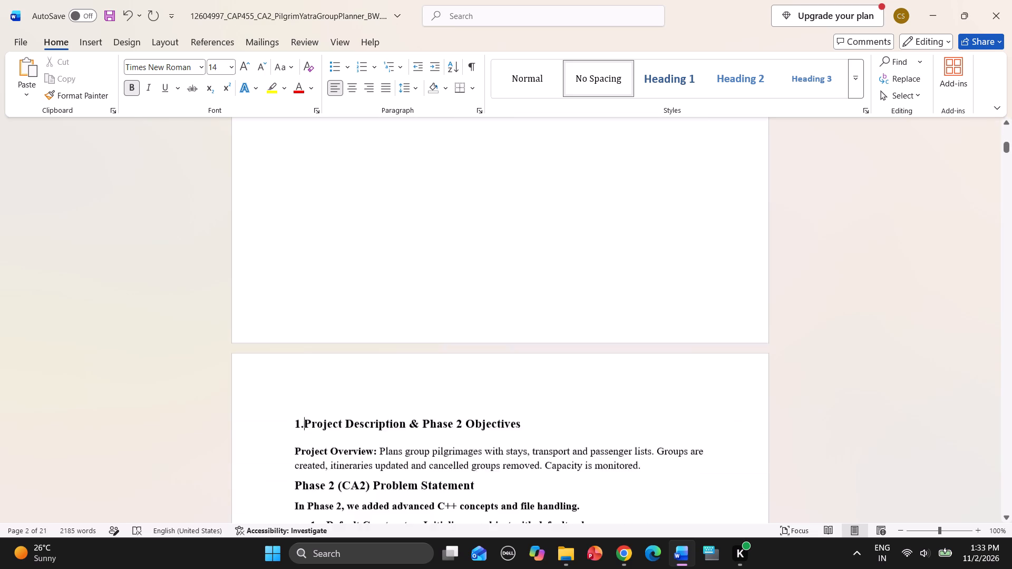
{"action": "scroll", "coordinate": [395, 397], "scroll_direction": "down", "scroll_amount": 4}
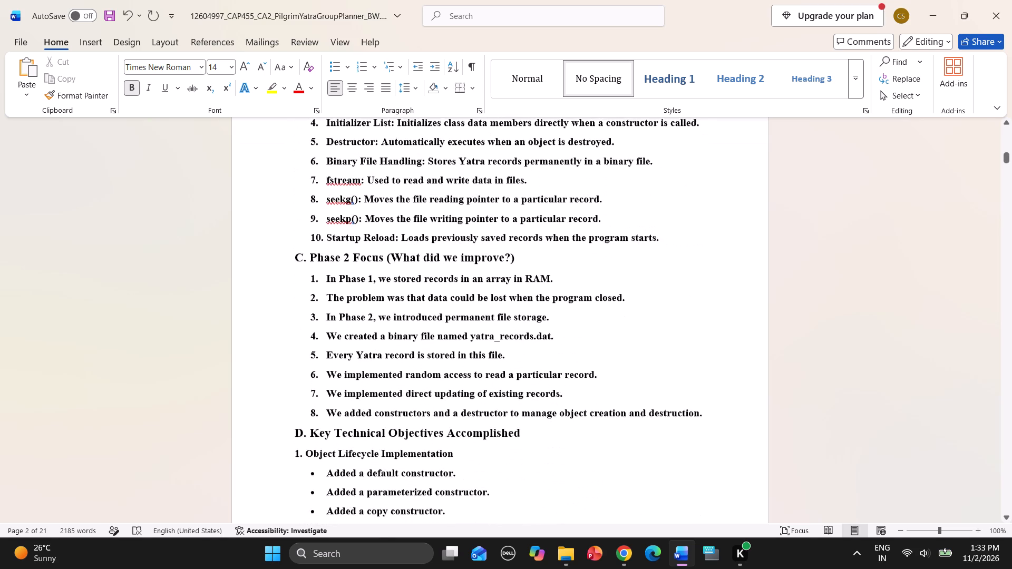
{"action": "scroll", "coordinate": [395, 397], "scroll_direction": "down", "scroll_amount": 5}
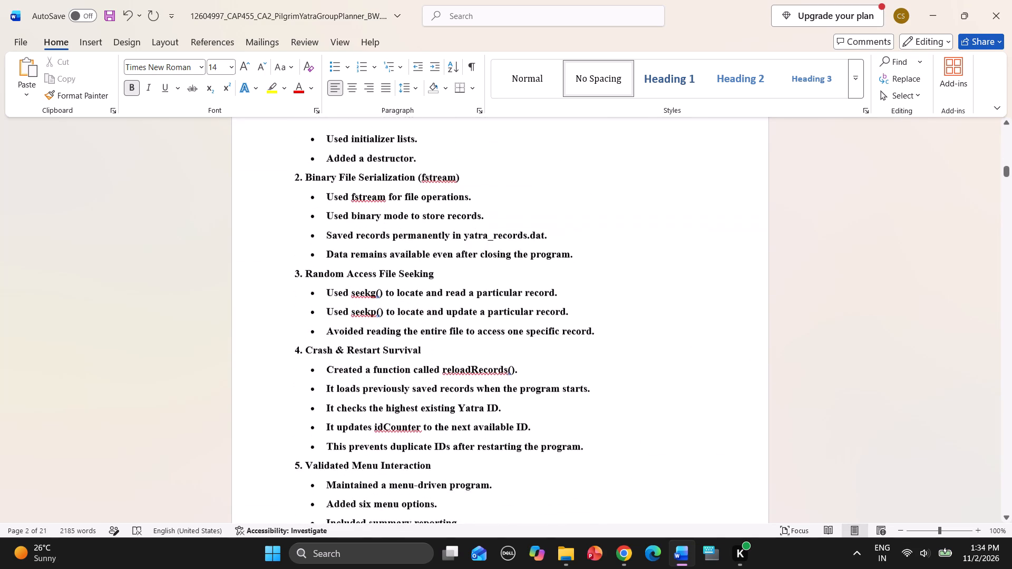
{"action": "scroll", "coordinate": [395, 397], "scroll_direction": "down", "scroll_amount": 1}
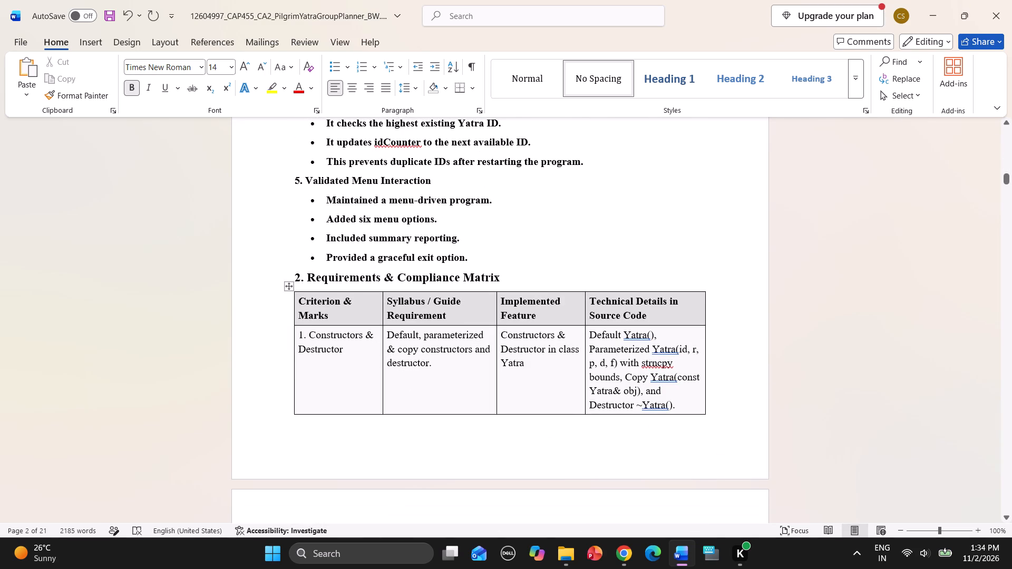
Add blank lines after the Validated Menu Interaction bullets so the "2. Requirements & Compliance Matrix" heading starts at the top of the next page.
{"action": "left_click", "coordinate": [483, 260]}
{"action": "key", "text": "Return"}
{"action": "key", "text": "Return"}
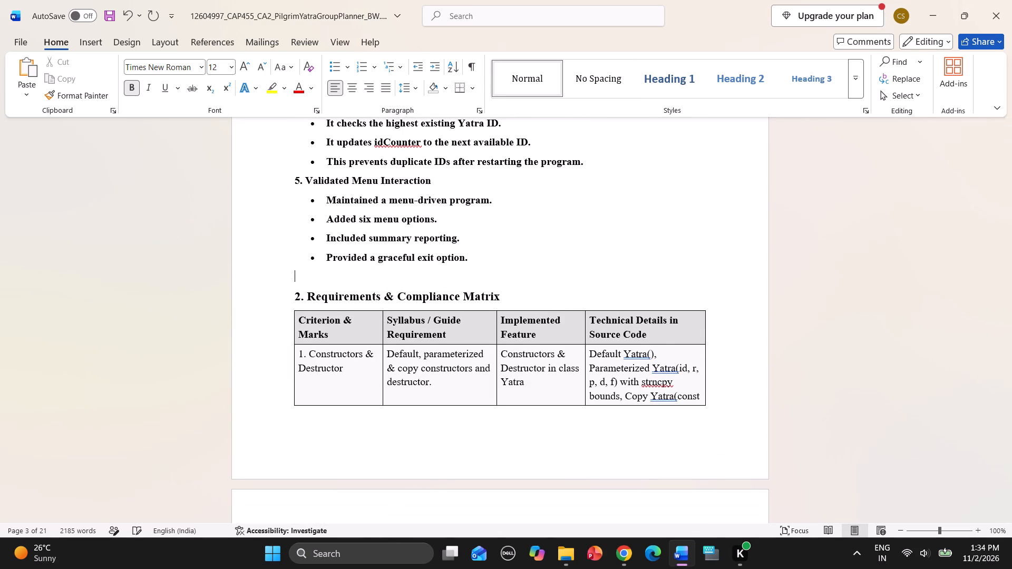
{"action": "key", "text": "Return"}
{"action": "key", "text": "Return"}
{"action": "key", "text": "Return"}
{"action": "key", "text": "Return"}
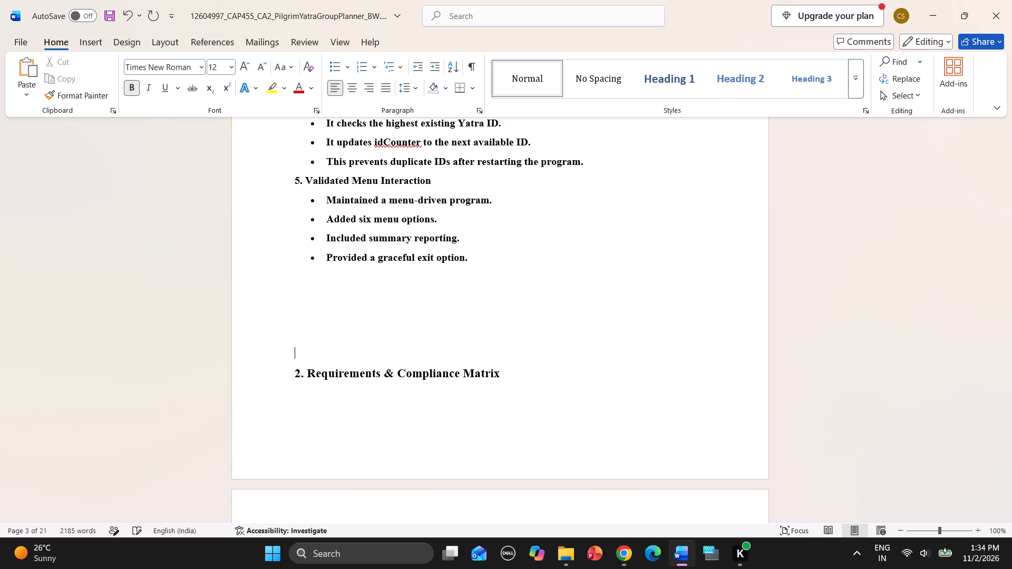
{"action": "key", "text": "Return"}
{"action": "key", "text": "Return"}
Review the page layout of the whole report, from the Requirements & Compliance Matrix through the Output screenshots and back to the title page.
{"action": "scroll", "coordinate": [483, 260], "scroll_direction": "down", "scroll_amount": 4}
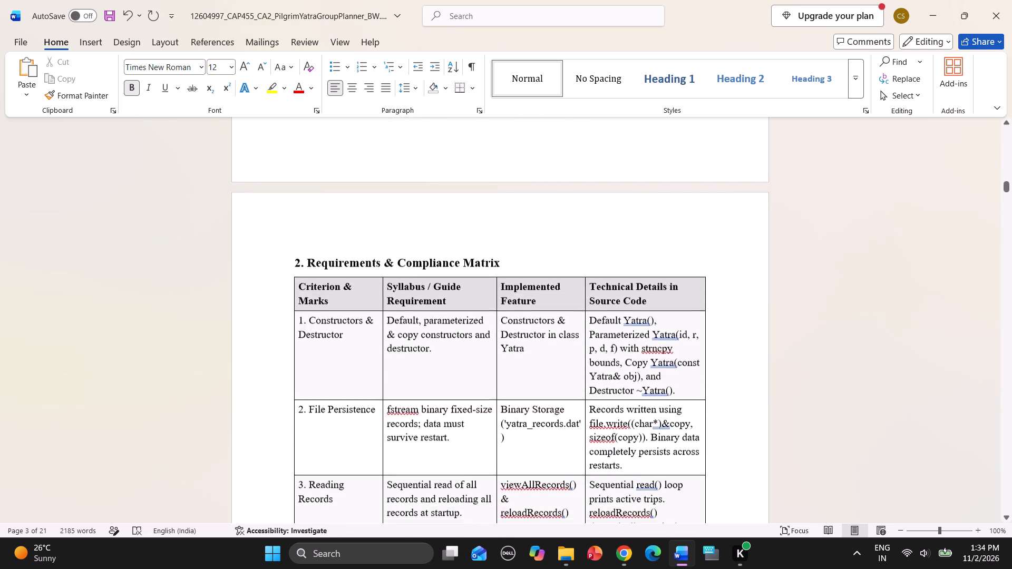
{"action": "scroll", "coordinate": [483, 260], "scroll_direction": "down", "scroll_amount": 6}
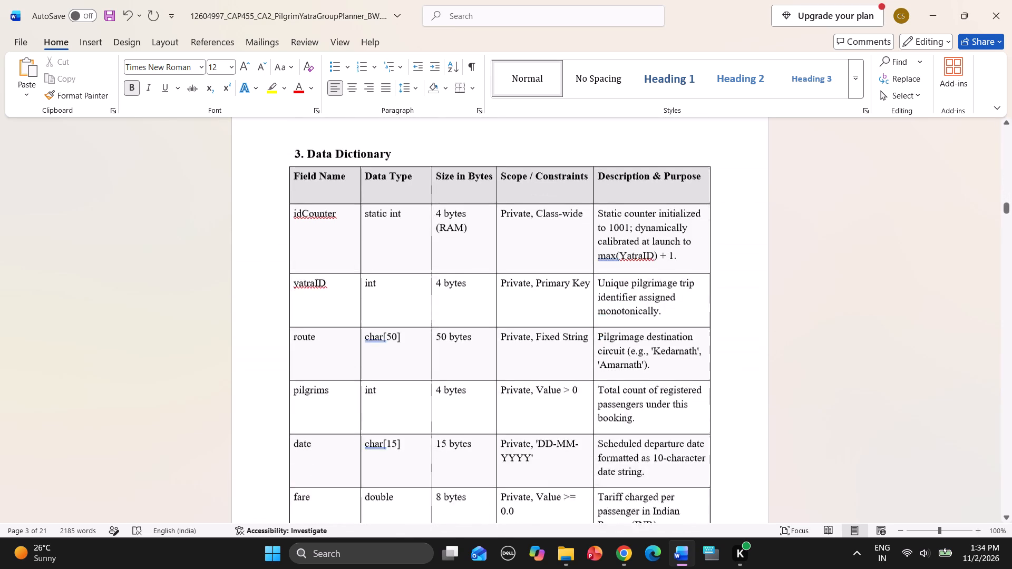
{"action": "scroll", "coordinate": [483, 260], "scroll_direction": "down", "scroll_amount": 6}
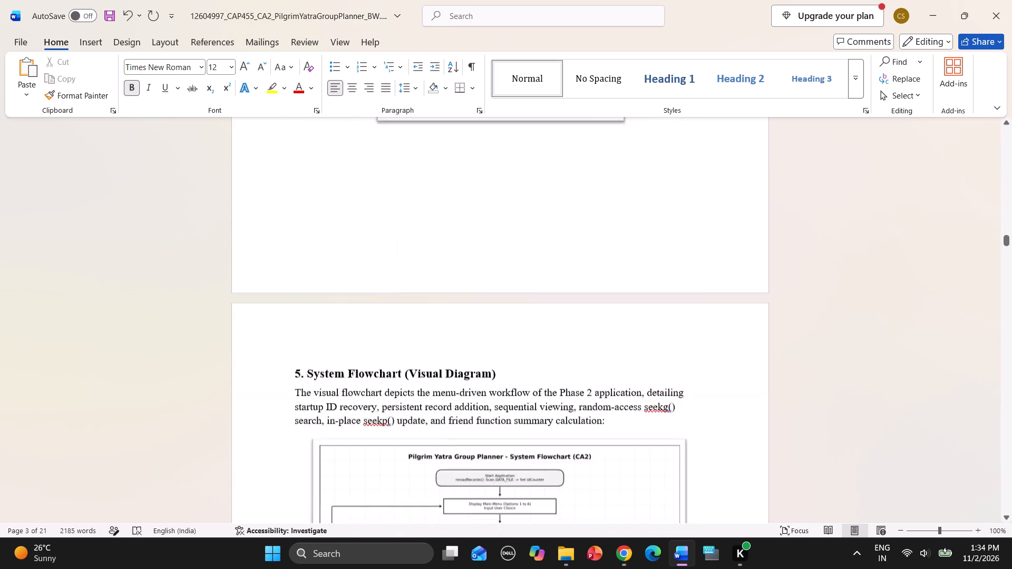
{"action": "scroll", "coordinate": [483, 260], "scroll_direction": "down", "scroll_amount": 8}
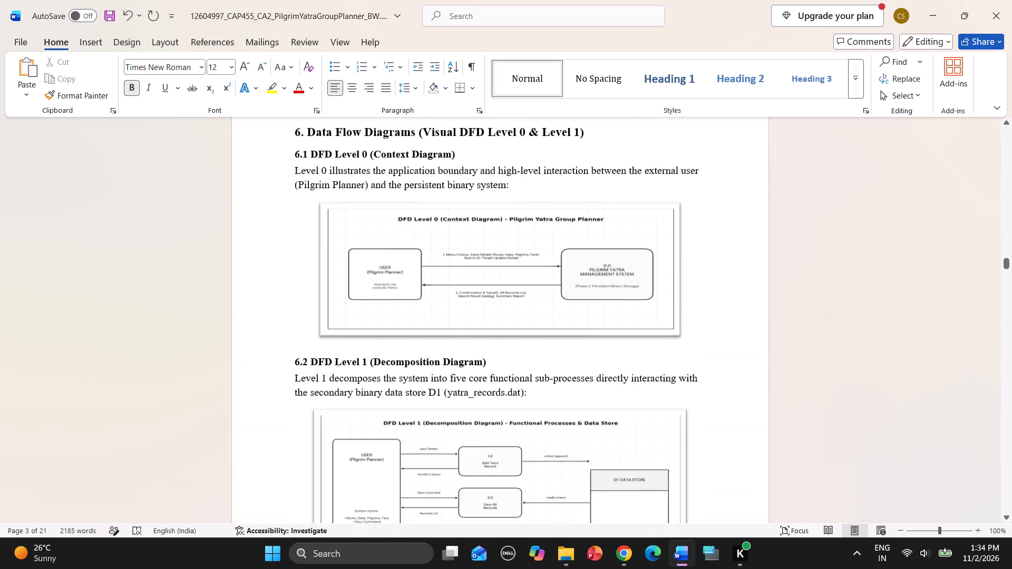
{"action": "scroll", "coordinate": [483, 260], "scroll_direction": "down", "scroll_amount": 8}
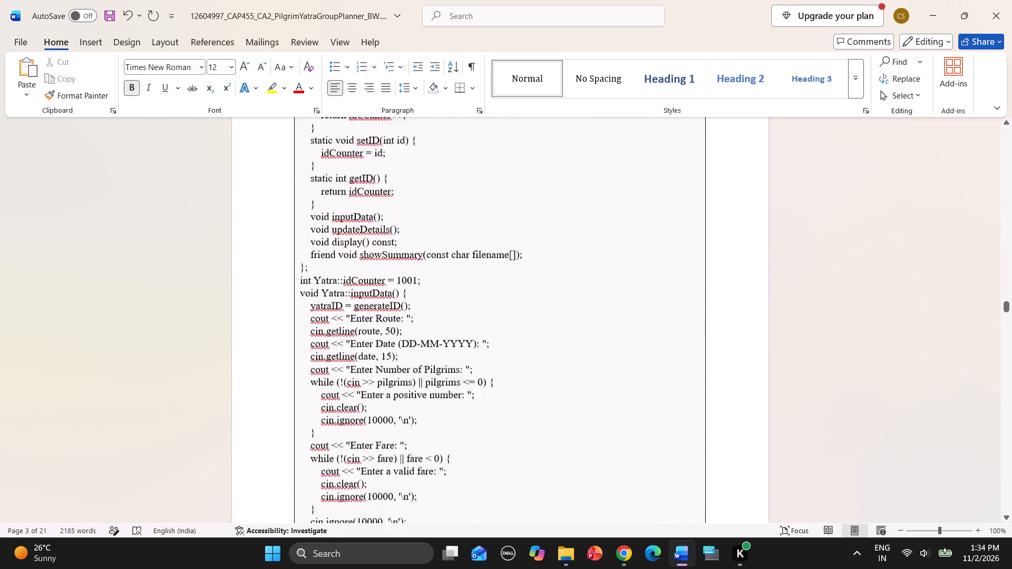
{"action": "scroll", "coordinate": [483, 260], "scroll_direction": "down", "scroll_amount": 5}
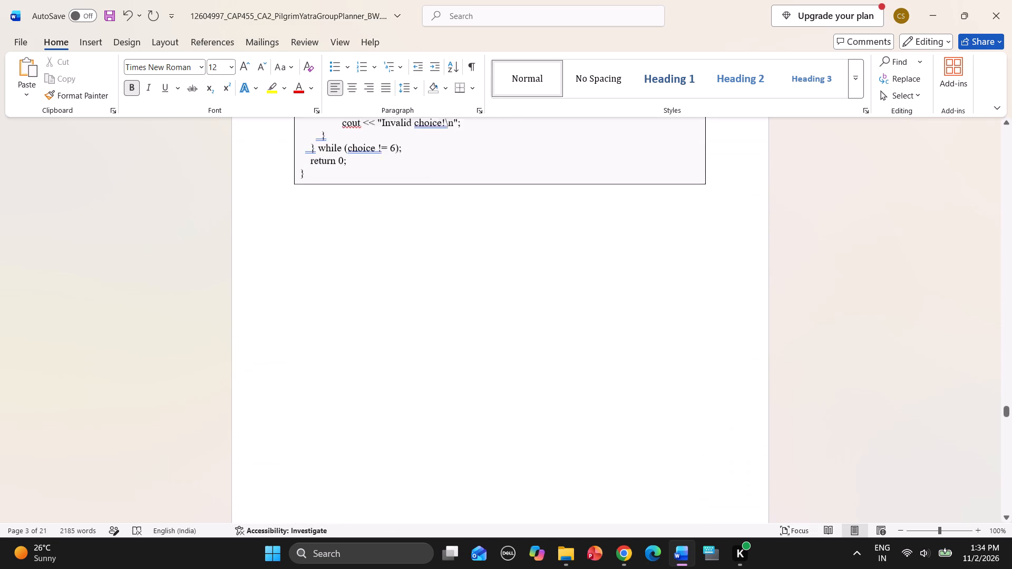
{"action": "scroll", "coordinate": [483, 260], "scroll_direction": "down", "scroll_amount": 6}
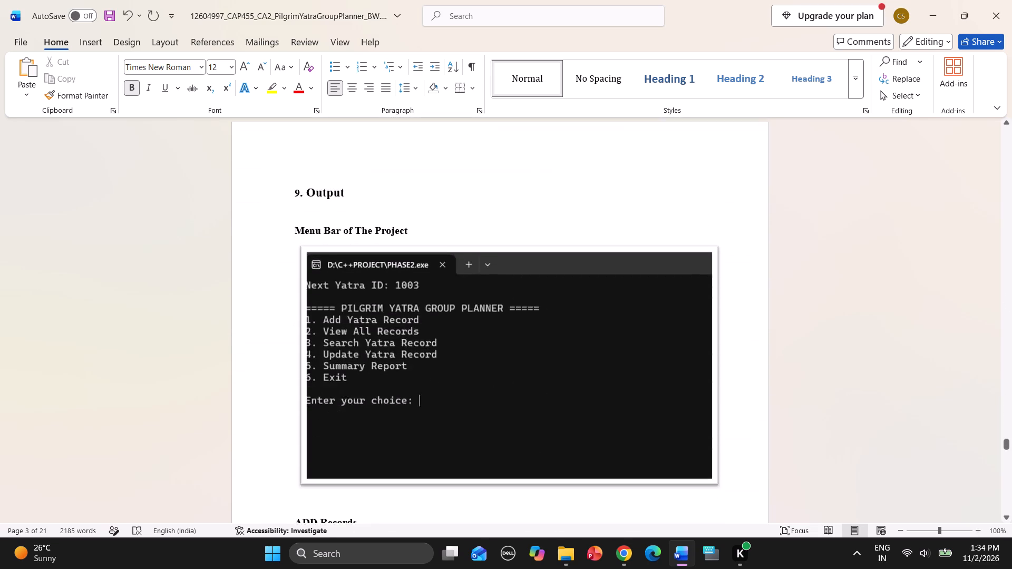
{"action": "scroll", "coordinate": [483, 260], "scroll_direction": "down", "scroll_amount": 6}
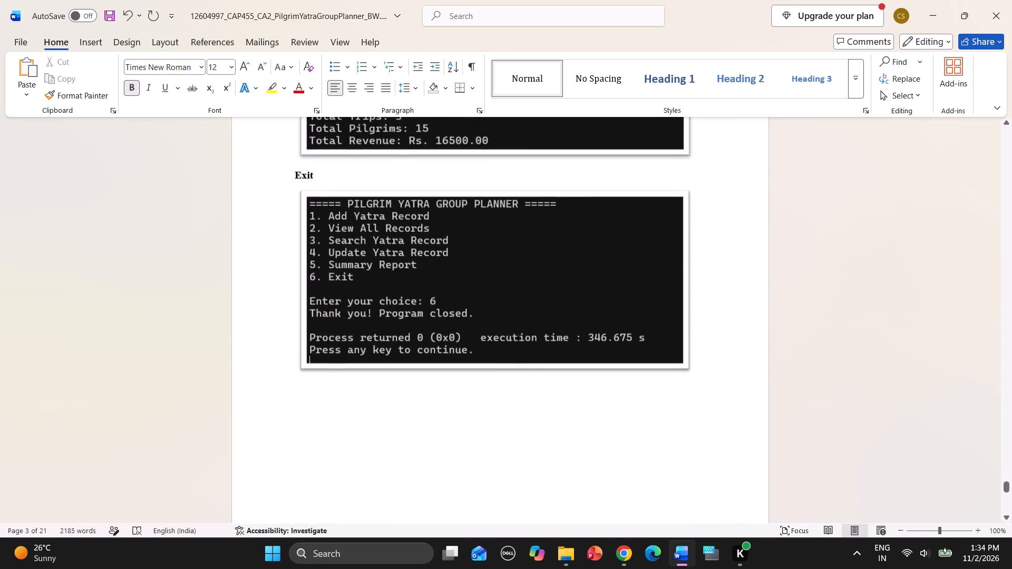
{"action": "scroll", "coordinate": [483, 260], "scroll_direction": "down", "scroll_amount": 5}
{"action": "scroll", "coordinate": [483, 260], "scroll_direction": "up", "scroll_amount": 20}
{"action": "scroll", "coordinate": [483, 260], "scroll_direction": "up", "scroll_amount": 20}
{"action": "scroll", "coordinate": [483, 260], "scroll_direction": "up", "scroll_amount": 20}
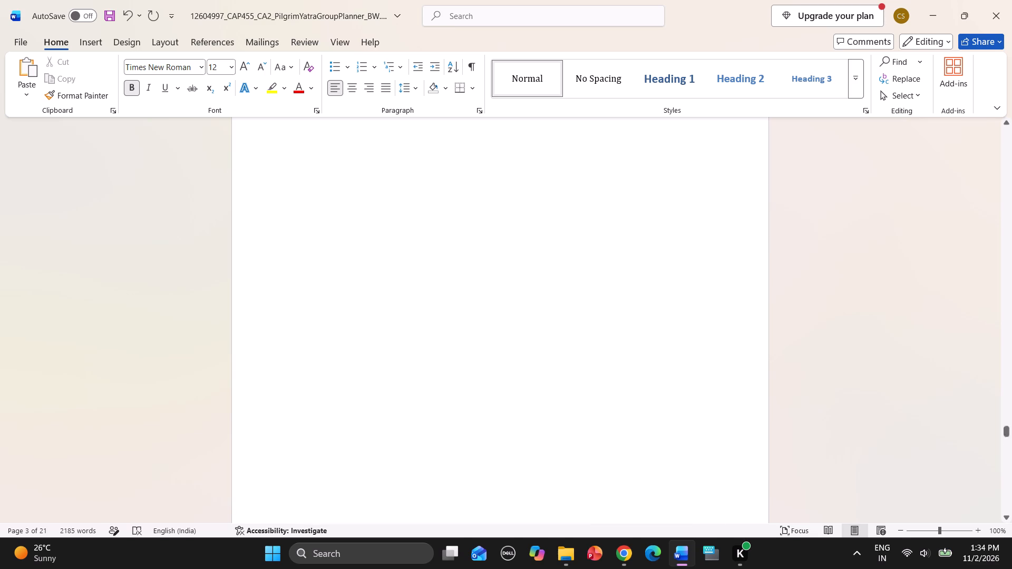
{"action": "scroll", "coordinate": [483, 260], "scroll_direction": "up", "scroll_amount": 20}
{"action": "scroll", "coordinate": [483, 260], "scroll_direction": "up", "scroll_amount": 20}
{"action": "scroll", "coordinate": [483, 260], "scroll_direction": "up", "scroll_amount": 20}
{"action": "scroll", "coordinate": [483, 260], "scroll_direction": "up", "scroll_amount": 16}
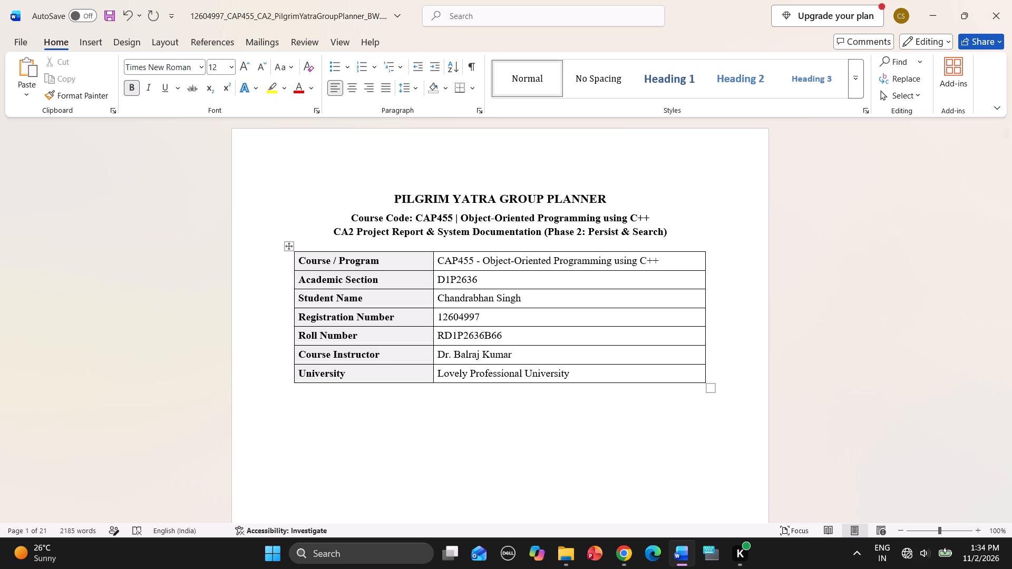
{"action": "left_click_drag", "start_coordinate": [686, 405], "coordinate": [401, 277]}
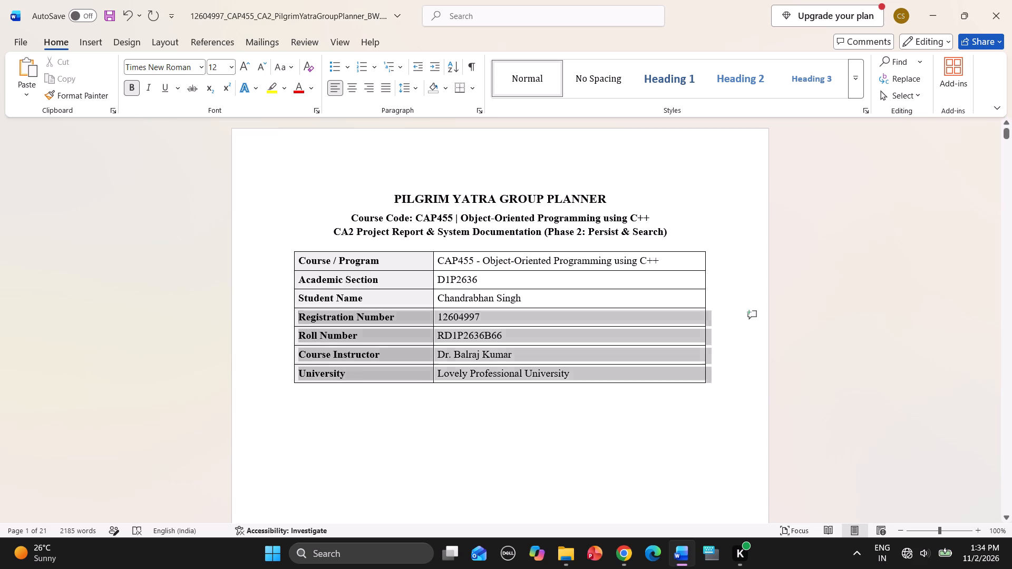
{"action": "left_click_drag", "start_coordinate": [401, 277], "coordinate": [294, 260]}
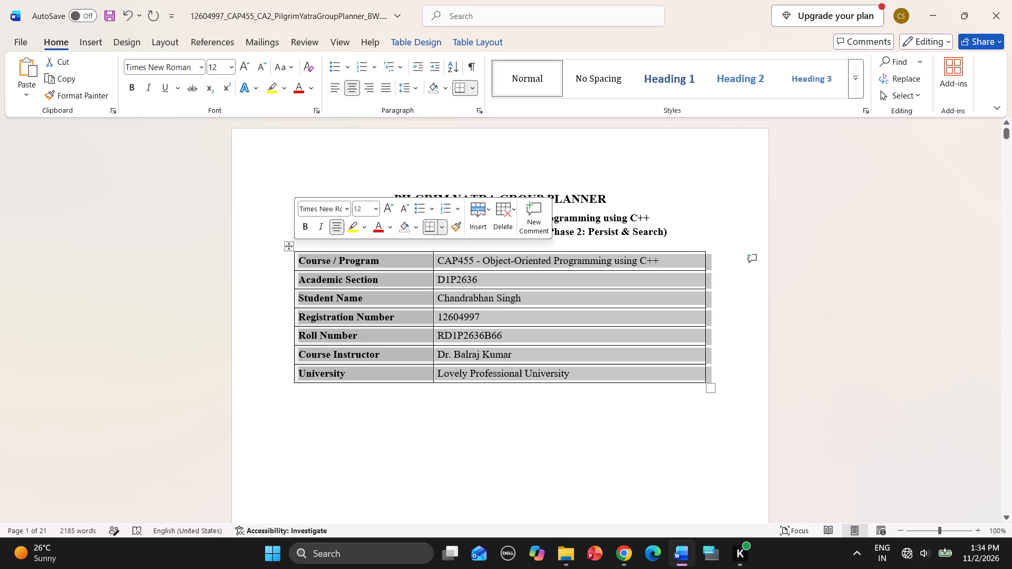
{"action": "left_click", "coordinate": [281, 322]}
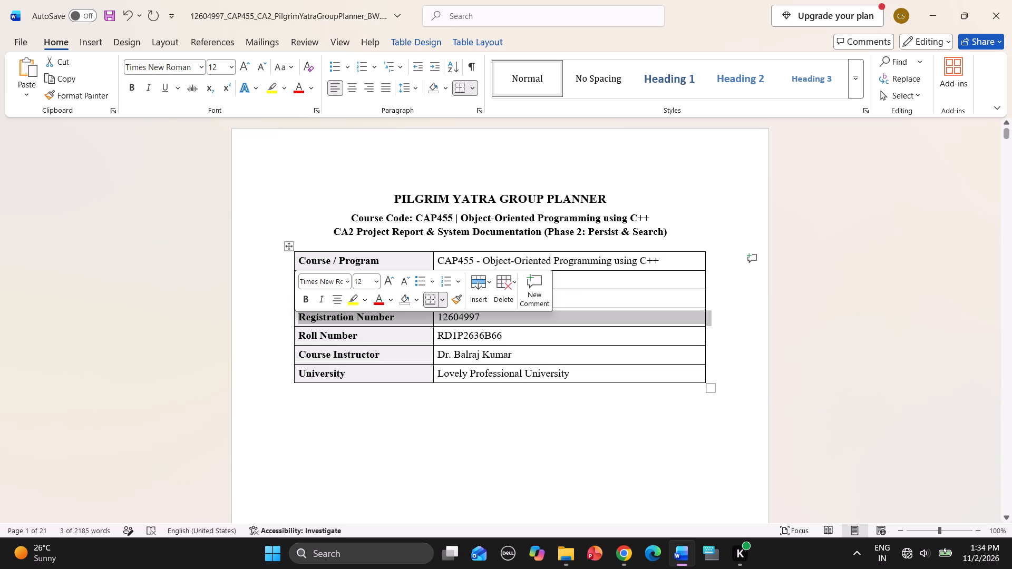
Set the "PILGRIM YATRA GROUP PLANNER" title on the first page to font size 18.
{"action": "left_click_drag", "start_coordinate": [391, 195], "coordinate": [601, 183]}
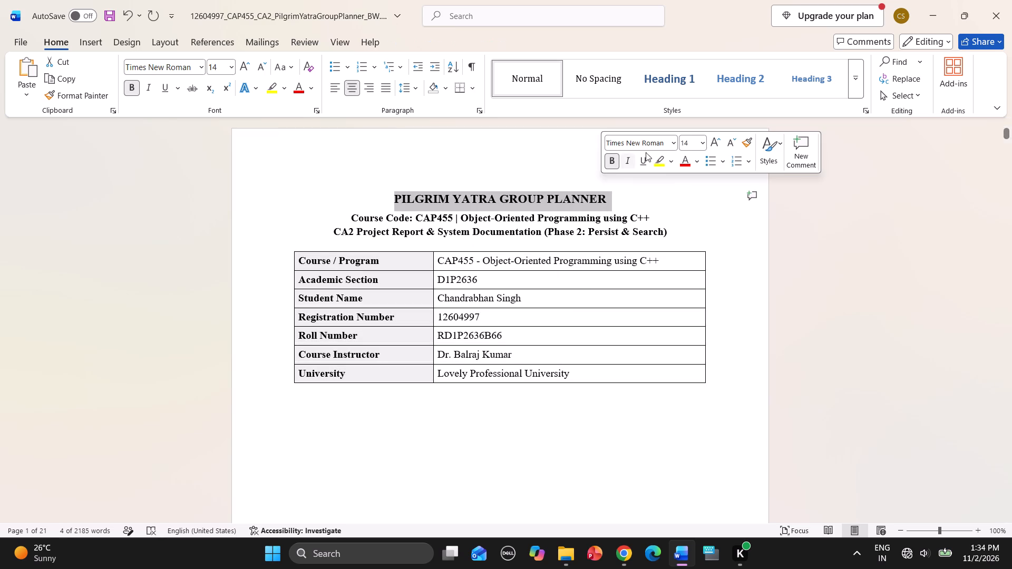
{"action": "left_click", "coordinate": [702, 146]}
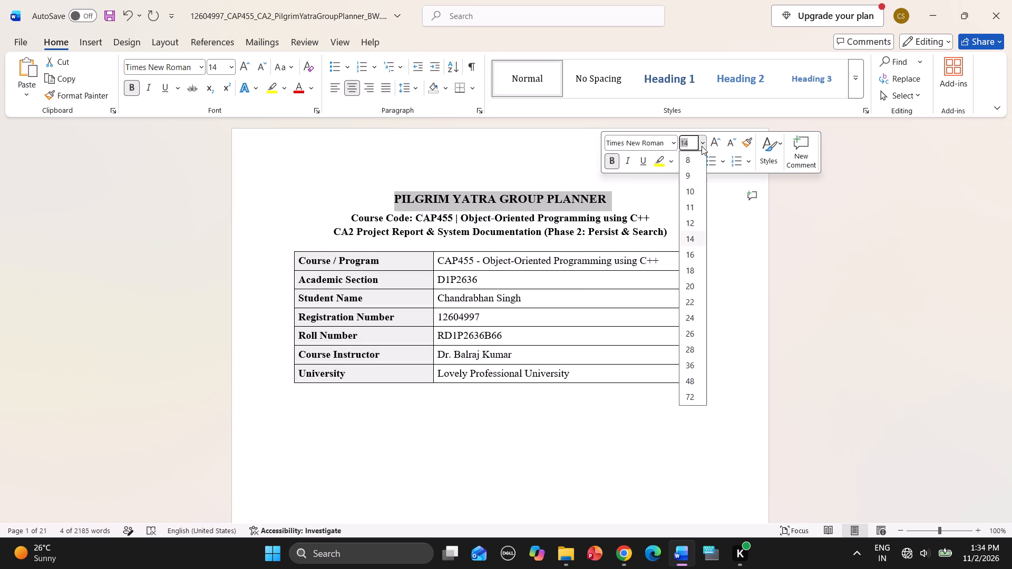
{"action": "left_click", "coordinate": [689, 271]}
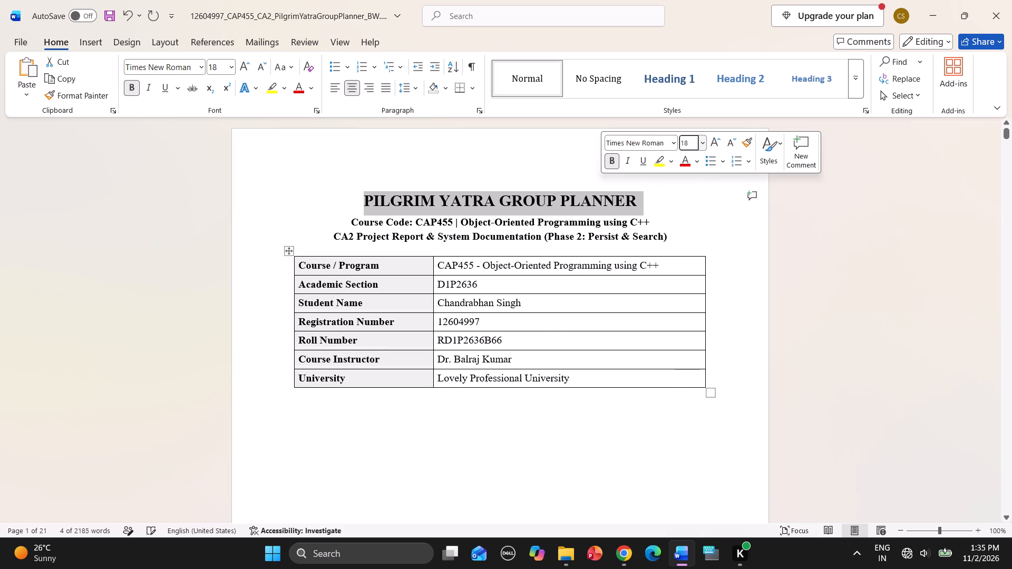
{"action": "left_click", "coordinate": [672, 201]}
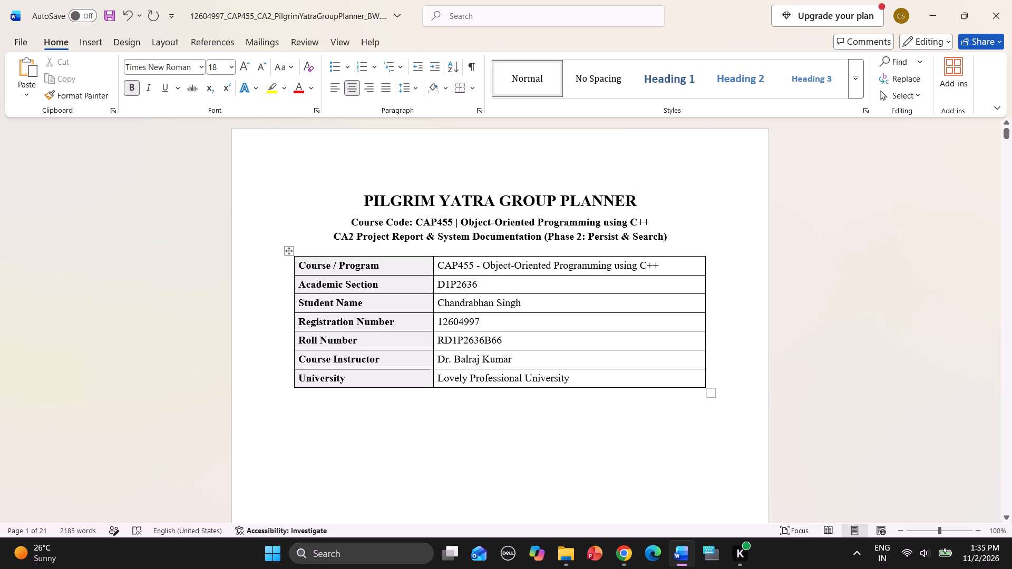
Insert a blank row below the Course / Program row in the title page table.
{"action": "left_click", "coordinate": [668, 269]}
{"action": "right_click", "coordinate": [668, 269]}
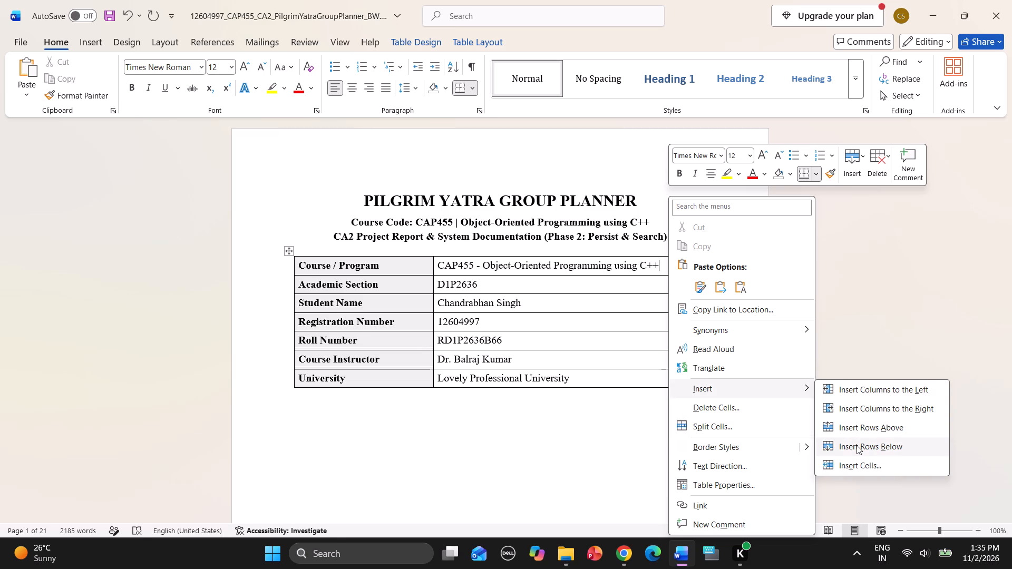
{"action": "left_click", "coordinate": [857, 445]}
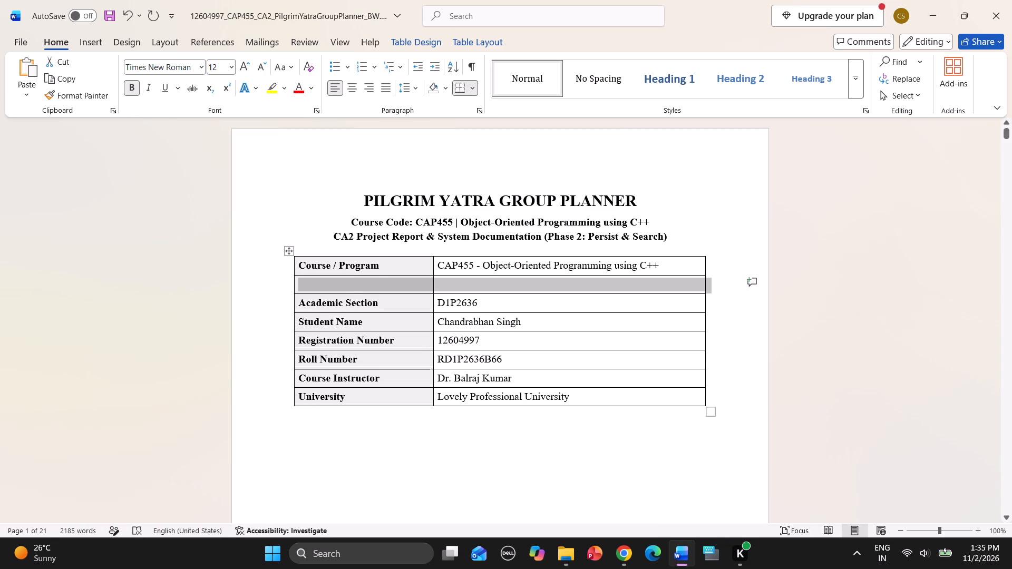
Shorten the "Course / Program" label in the first row of the title page table to "Course".
{"action": "left_click", "coordinate": [385, 263]}
{"action": "key", "text": "BackSpace"}
{"action": "key", "text": "BackSpace"}
{"action": "key", "text": "BackSpace"}
{"action": "key", "text": "BackSpace"}
{"action": "key", "text": "BackSpace"}
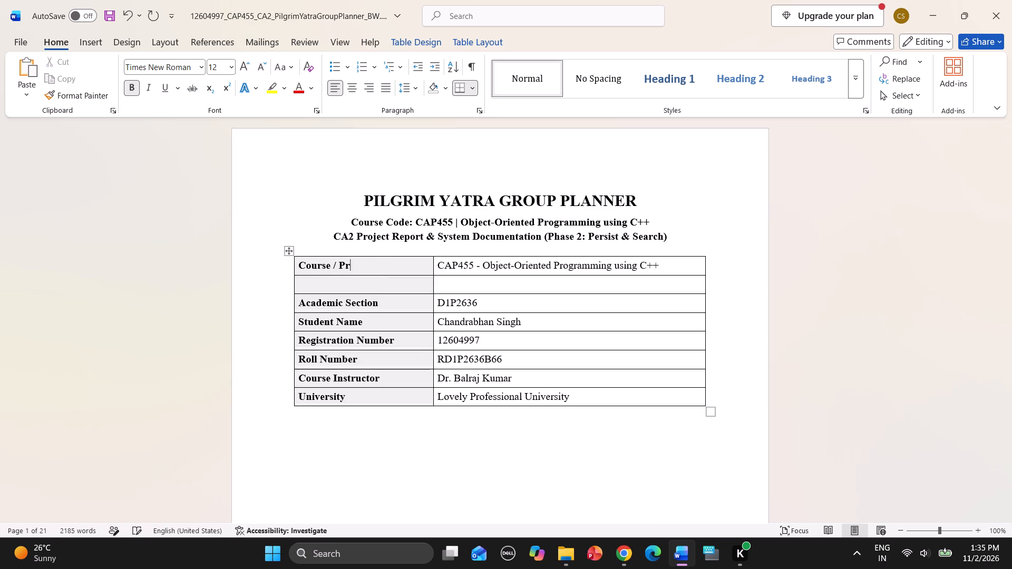
{"action": "key", "text": "BackSpace"}
{"action": "key", "text": "BackSpace"}
{"action": "key", "text": "BackSpace"}
{"action": "key", "text": "BackSpace"}
Fill the blank row of the title page table with the label "Program" and the value "MCA".
{"action": "left_click", "coordinate": [367, 280]}
{"action": "type", "text": "Program"}
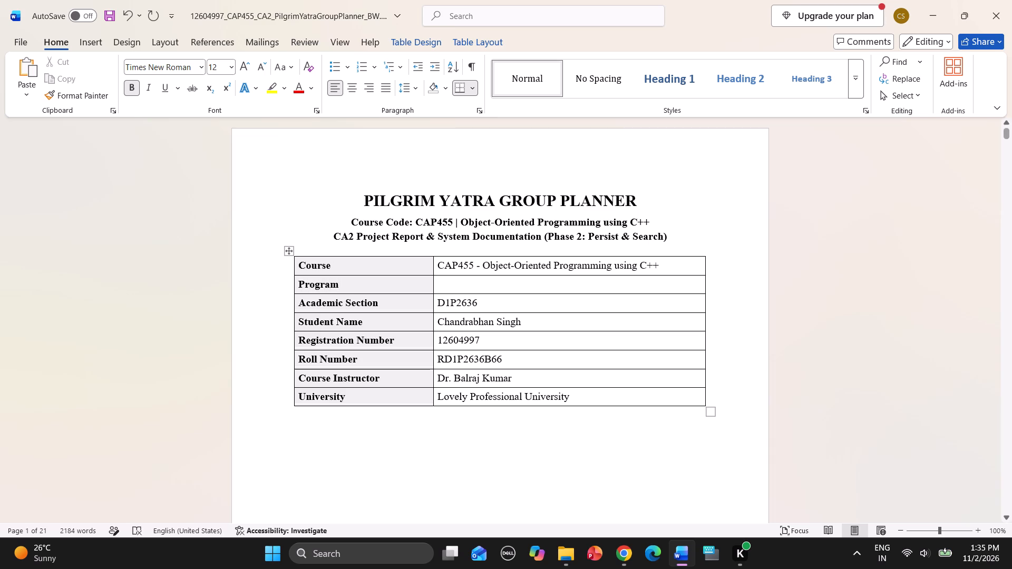
{"action": "left_click", "coordinate": [457, 284]}
{"action": "type", "text": "MCA"}
Delete two blank lines above the "1.Project Description & Phase 2 Objectives" heading at the top of page 2.
{"action": "scroll", "coordinate": [424, 319], "scroll_direction": "down", "scroll_amount": 1}
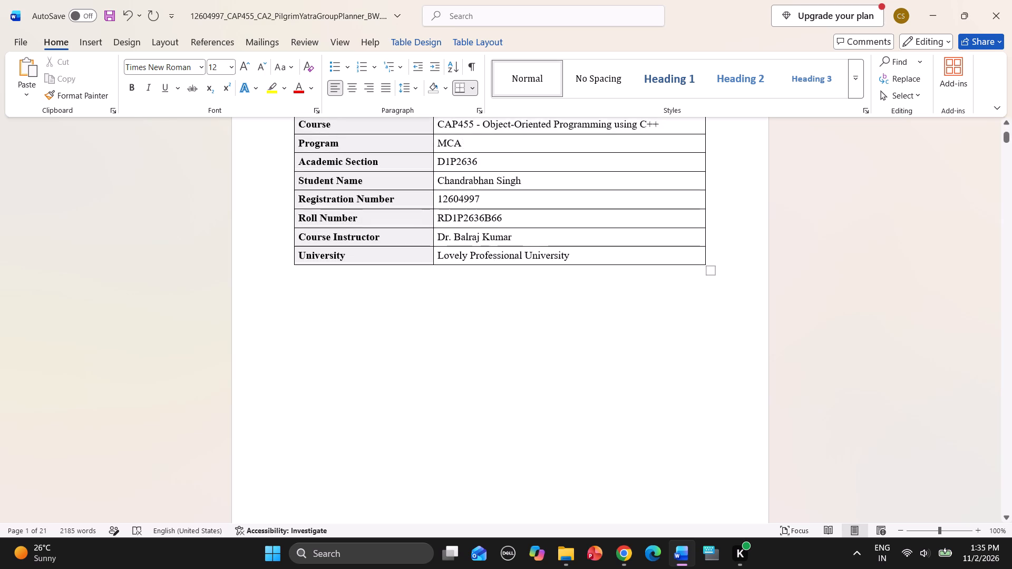
{"action": "scroll", "coordinate": [424, 319], "scroll_direction": "down", "scroll_amount": 3}
{"action": "scroll", "coordinate": [424, 319], "scroll_direction": "up", "scroll_amount": 1}
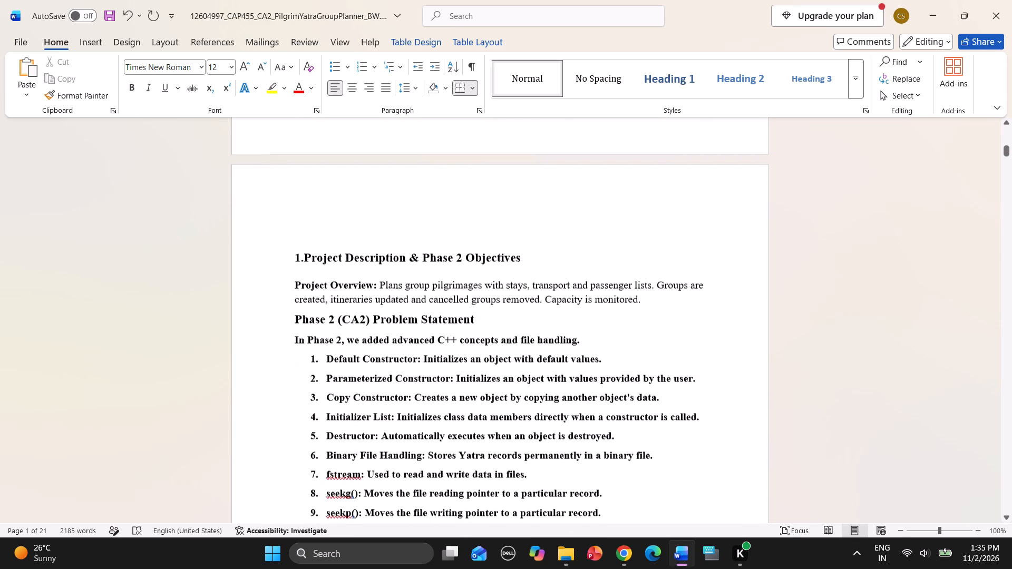
{"action": "left_click", "coordinate": [302, 232]}
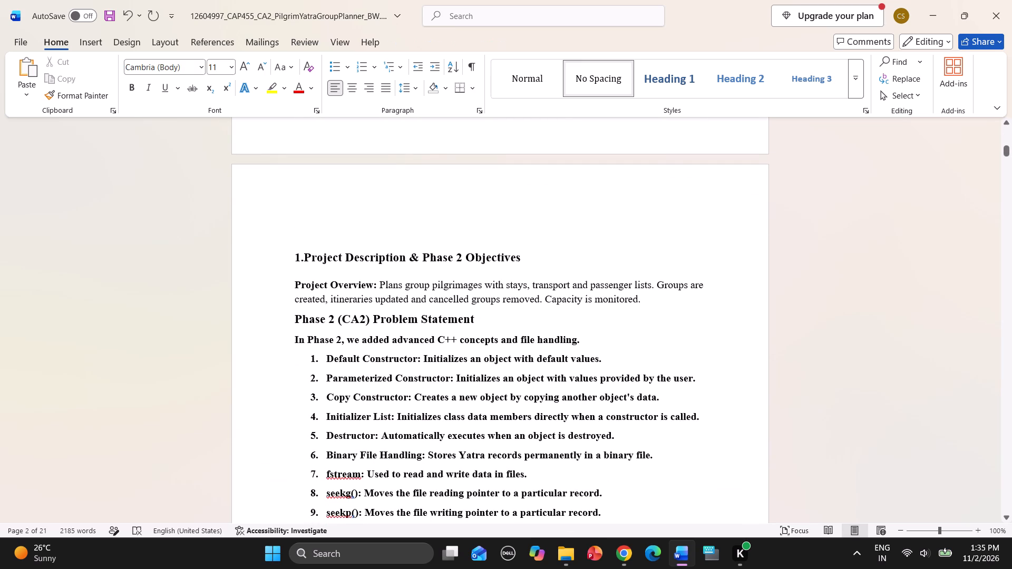
{"action": "key", "text": "BackSpace"}
{"action": "left_click", "coordinate": [301, 282]}
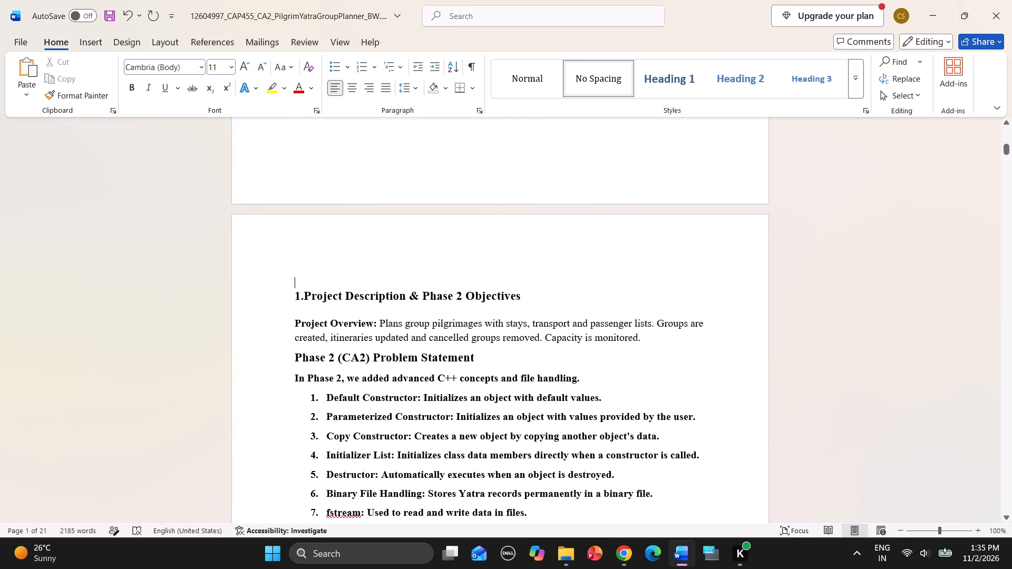
{"action": "key", "text": "BackSpace"}
Add a blank line between the CA2 Project Report subtitle and the title page table.
{"action": "scroll", "coordinate": [322, 313], "scroll_direction": "up", "scroll_amount": 2}
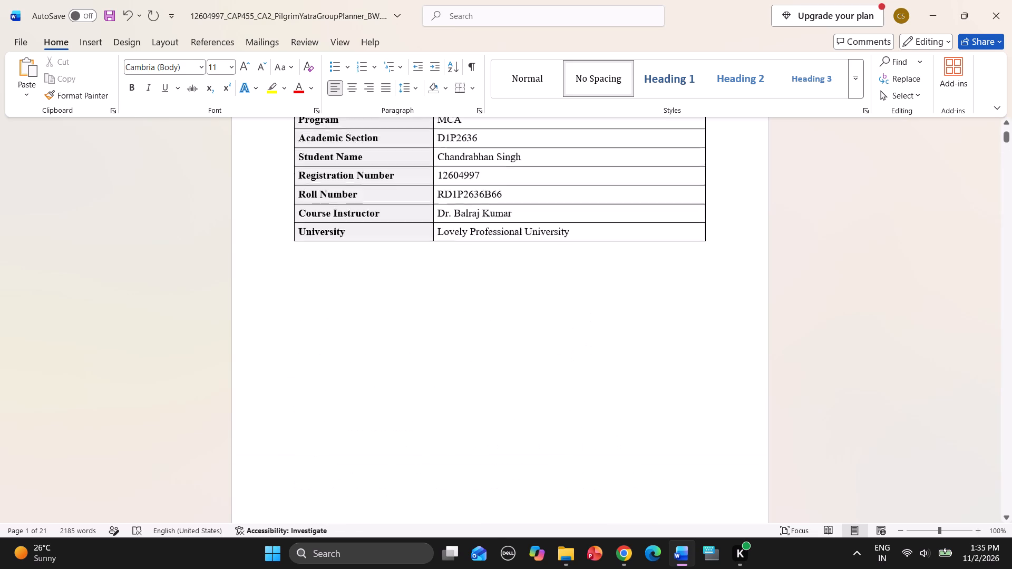
{"action": "scroll", "coordinate": [322, 313], "scroll_direction": "up", "scroll_amount": 1}
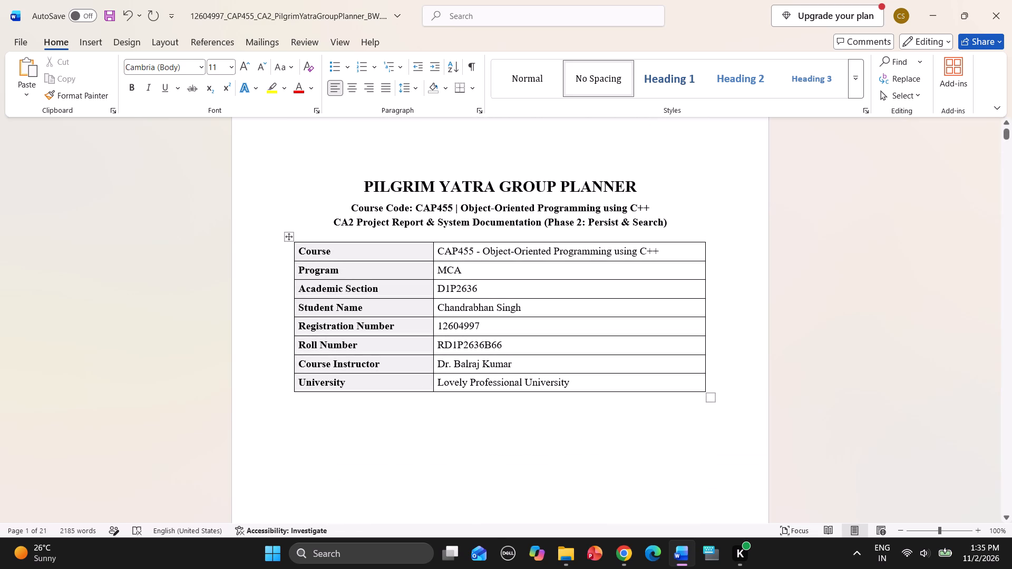
{"action": "left_click", "coordinate": [690, 227]}
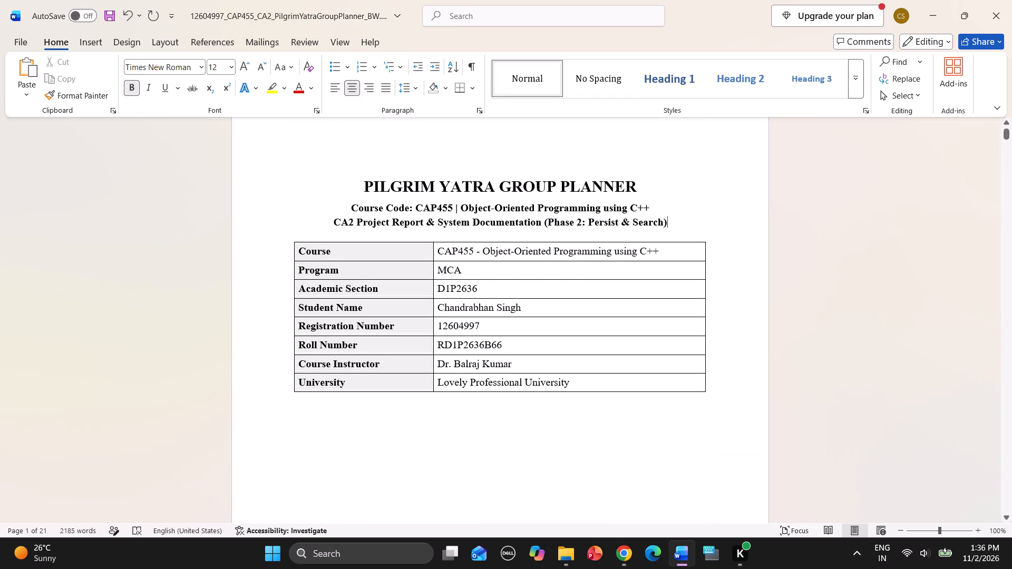
{"action": "key", "text": "Return"}
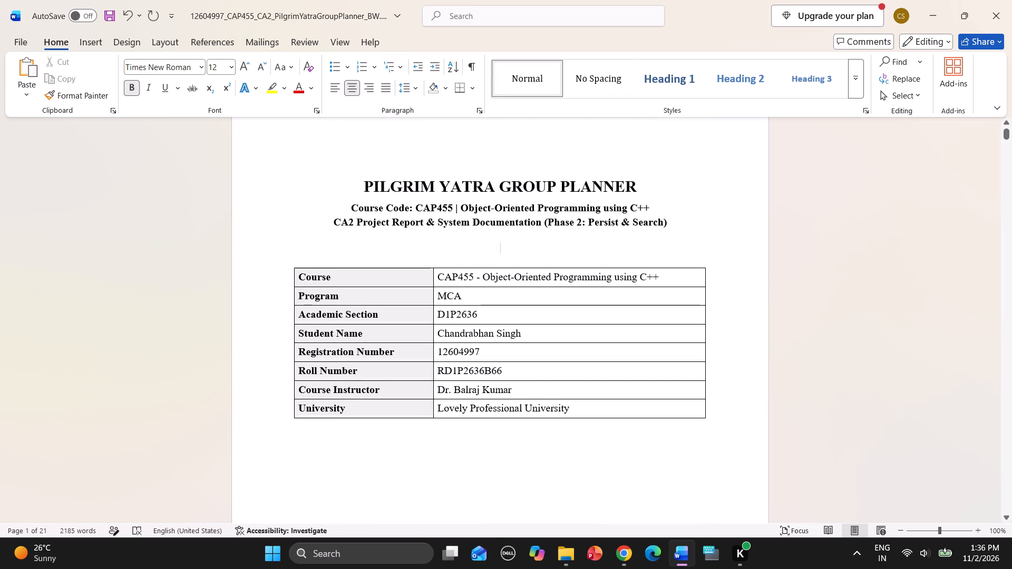
Enlarge the Course Code and CA2 Project Report subtitle lines to font size 14.
{"action": "left_click_drag", "start_coordinate": [349, 205], "coordinate": [659, 232]}
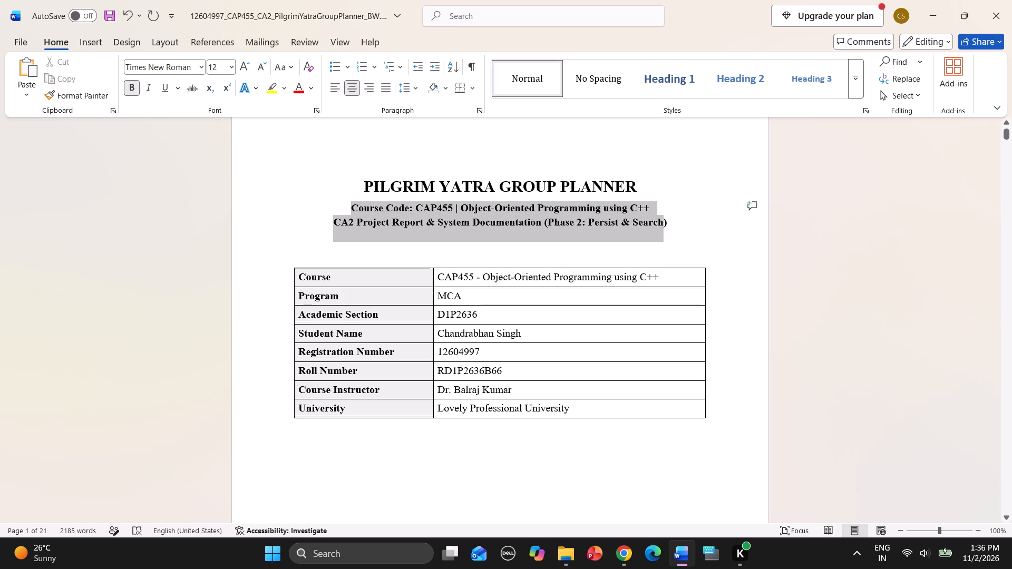
{"action": "left_click_drag", "start_coordinate": [659, 232], "coordinate": [677, 232]}
{"action": "left_click", "coordinate": [791, 190]}
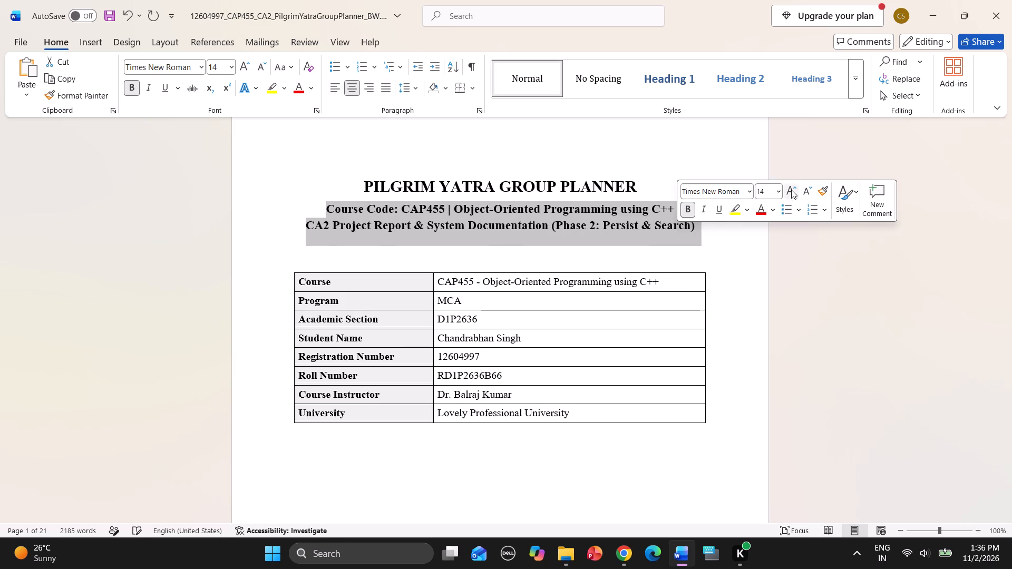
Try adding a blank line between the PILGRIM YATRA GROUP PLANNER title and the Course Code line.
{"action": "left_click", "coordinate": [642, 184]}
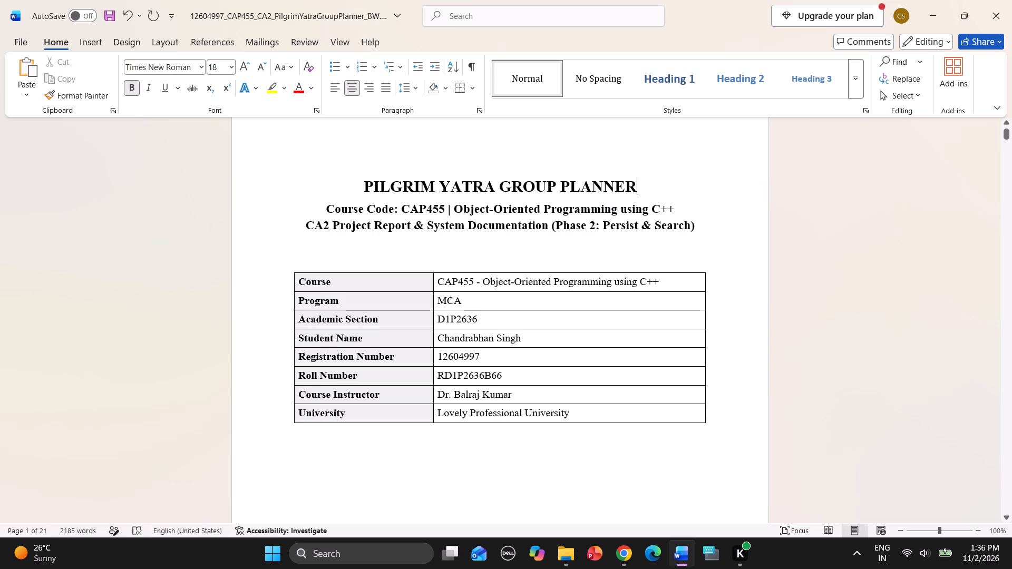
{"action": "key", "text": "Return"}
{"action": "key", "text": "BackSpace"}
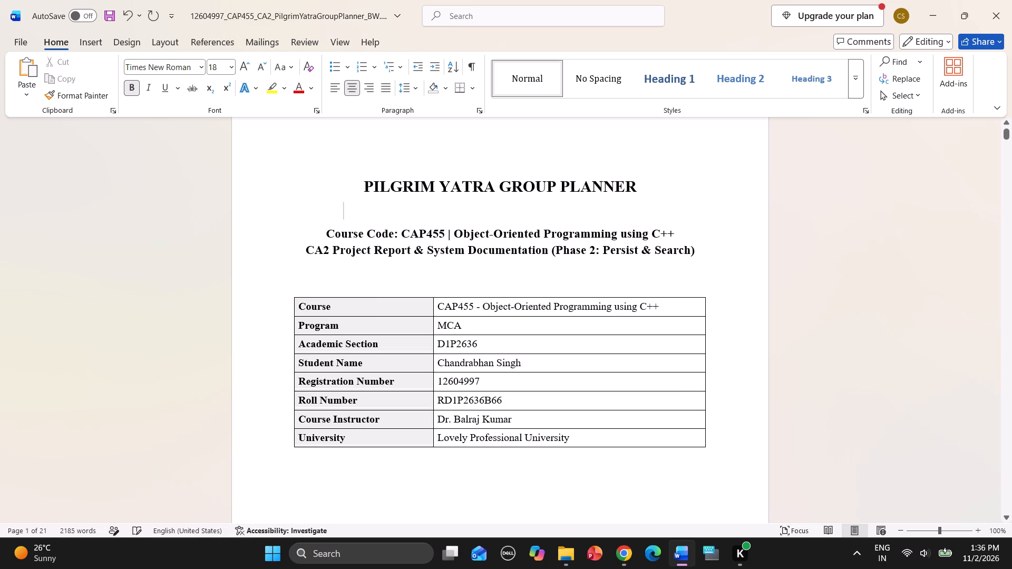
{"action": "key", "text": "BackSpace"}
Delete the blank line between the CA2 Project Report subtitle and the title page table.
{"action": "left_click", "coordinate": [441, 251]}
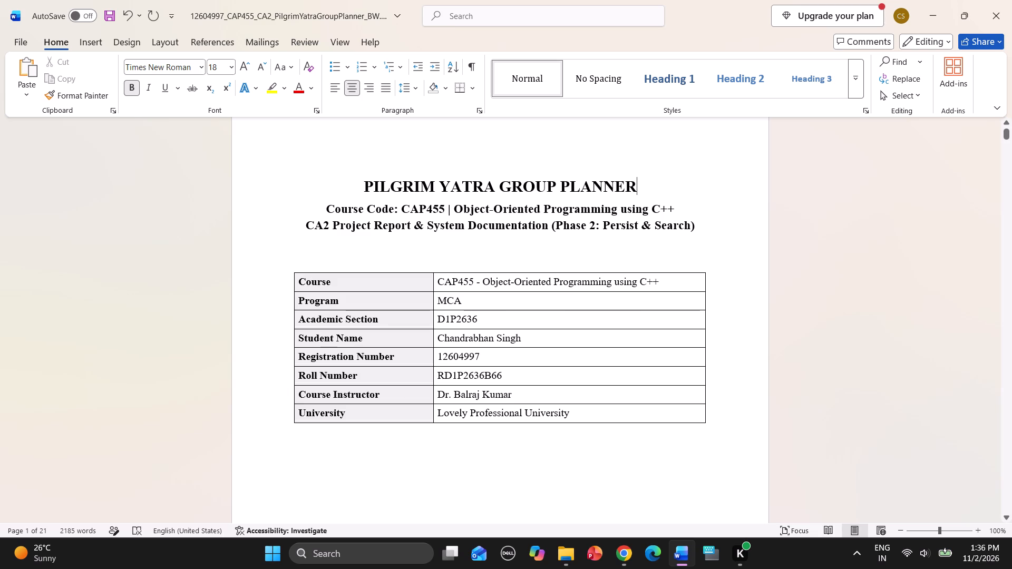
{"action": "left_click", "coordinate": [306, 253]}
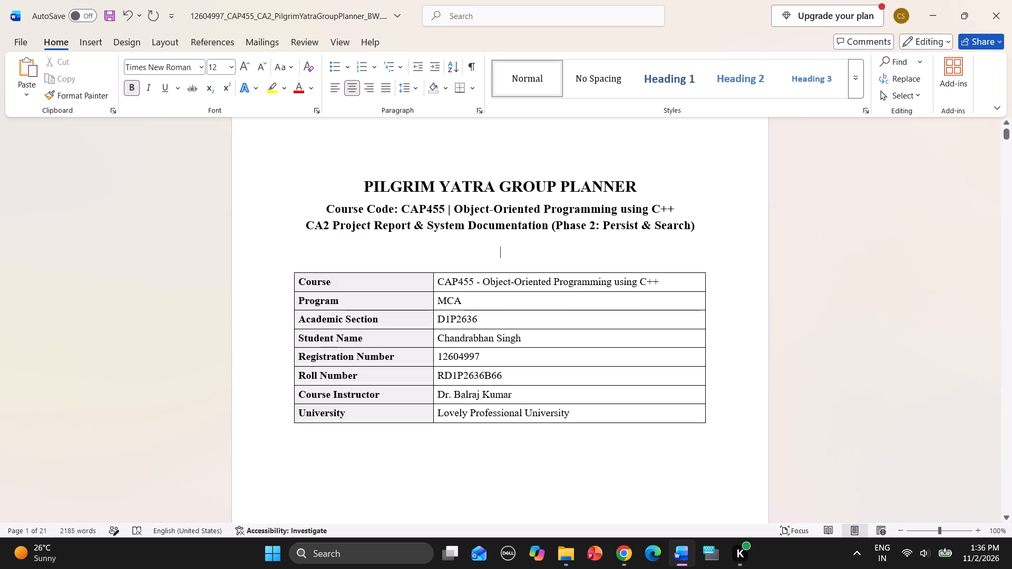
{"action": "double_click", "coordinate": [306, 253]}
{"action": "key", "text": "BackSpace"}
{"action": "key", "text": "BackSpace"}
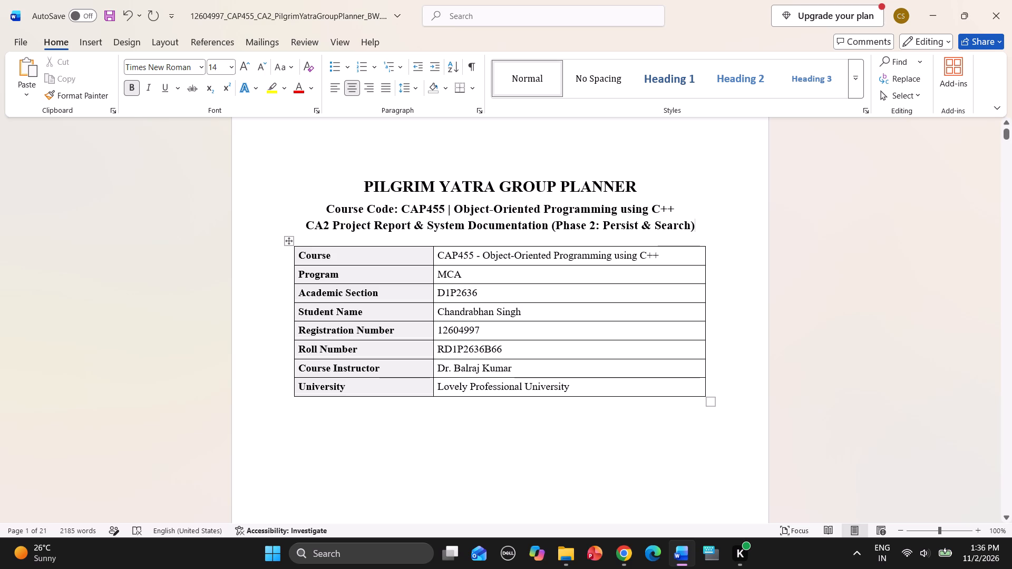
Delete the blank line above the "1.Project Description & Phase 2 Objectives" heading at the top of its page.
{"action": "scroll", "coordinate": [355, 237], "scroll_direction": "up", "scroll_amount": 4}
{"action": "scroll", "coordinate": [355, 237], "scroll_direction": "down", "scroll_amount": 2}
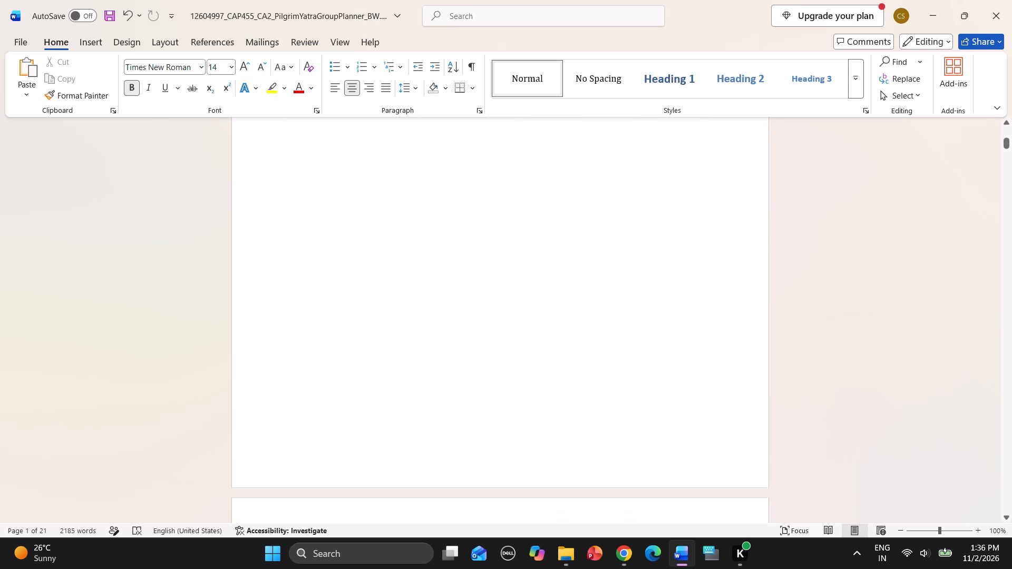
{"action": "scroll", "coordinate": [355, 237], "scroll_direction": "down", "scroll_amount": 1}
{"action": "left_click", "coordinate": [293, 380]}
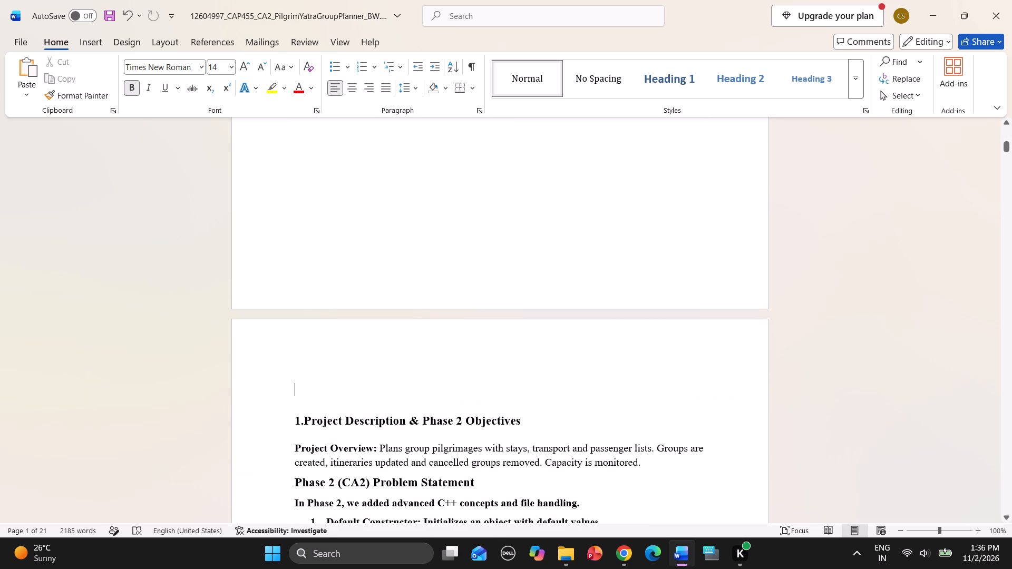
{"action": "key", "text": "BackSpace"}
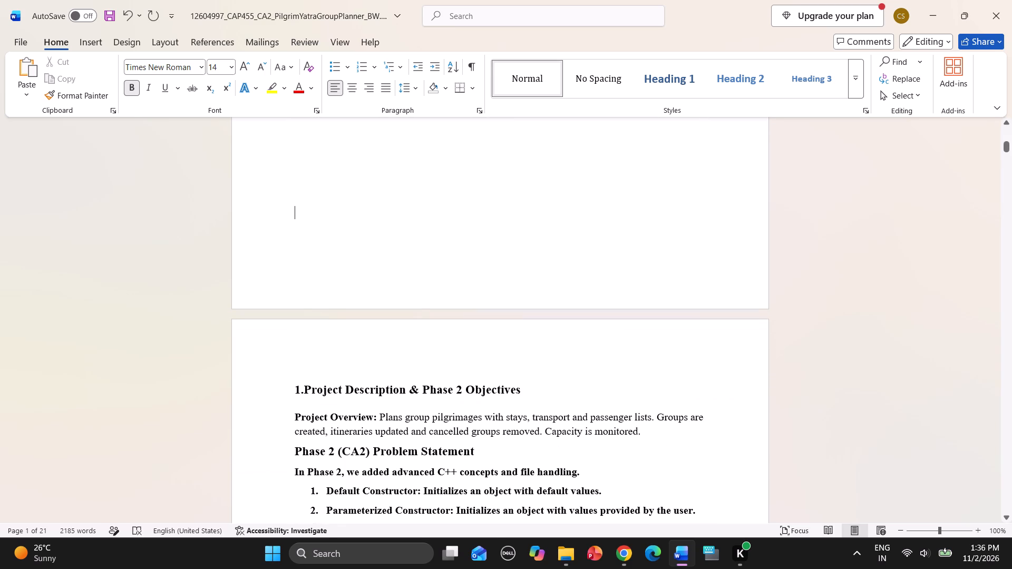
Review the pages from section 1 to the "5. System Flowchart" heading, checking layout and spacing above the headings.
{"action": "left_click", "coordinate": [295, 374]}
{"action": "scroll", "coordinate": [295, 365], "scroll_direction": "down", "scroll_amount": 2}
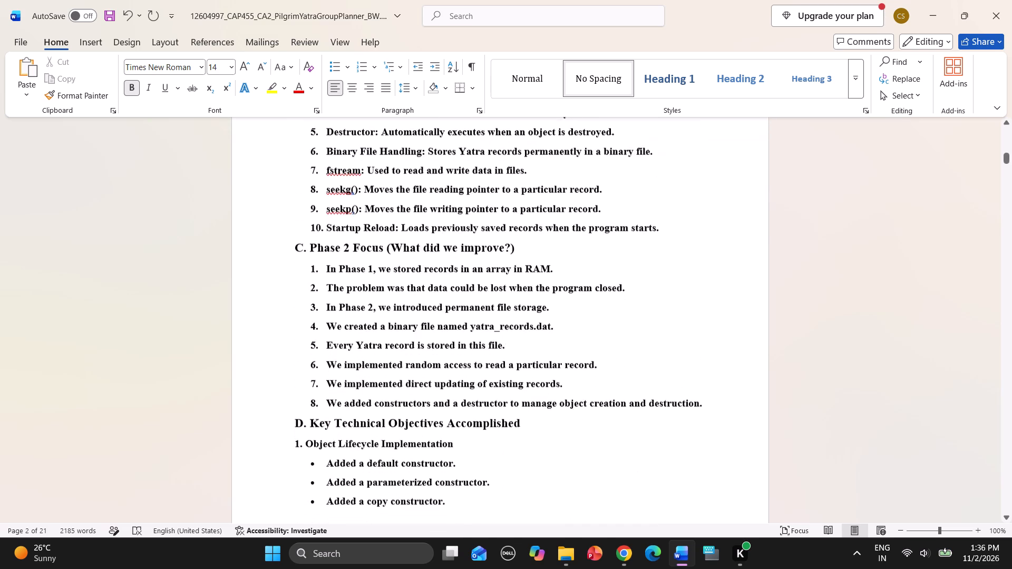
{"action": "scroll", "coordinate": [295, 365], "scroll_direction": "down", "scroll_amount": 4}
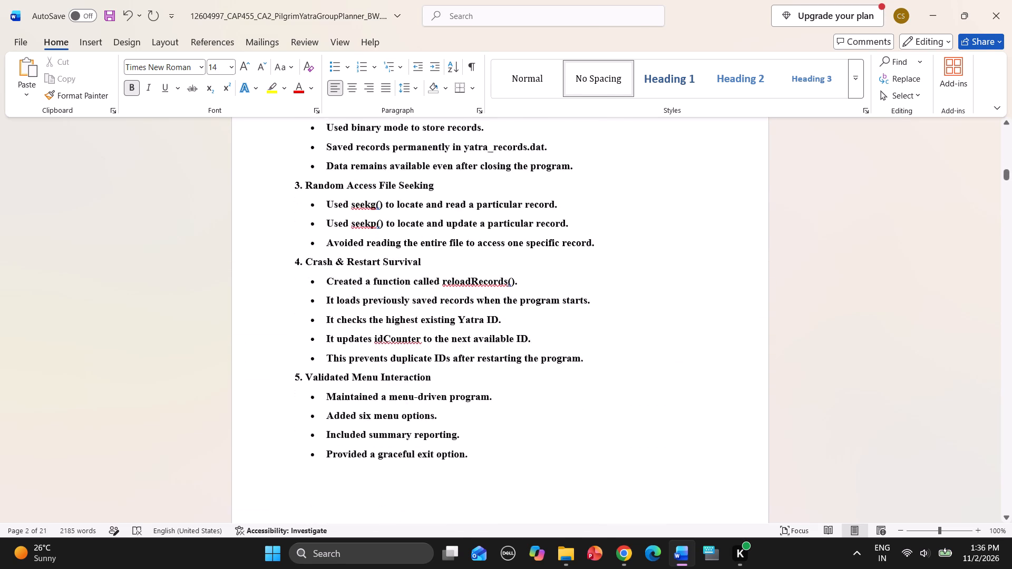
{"action": "scroll", "coordinate": [295, 365], "scroll_direction": "down", "scroll_amount": 4}
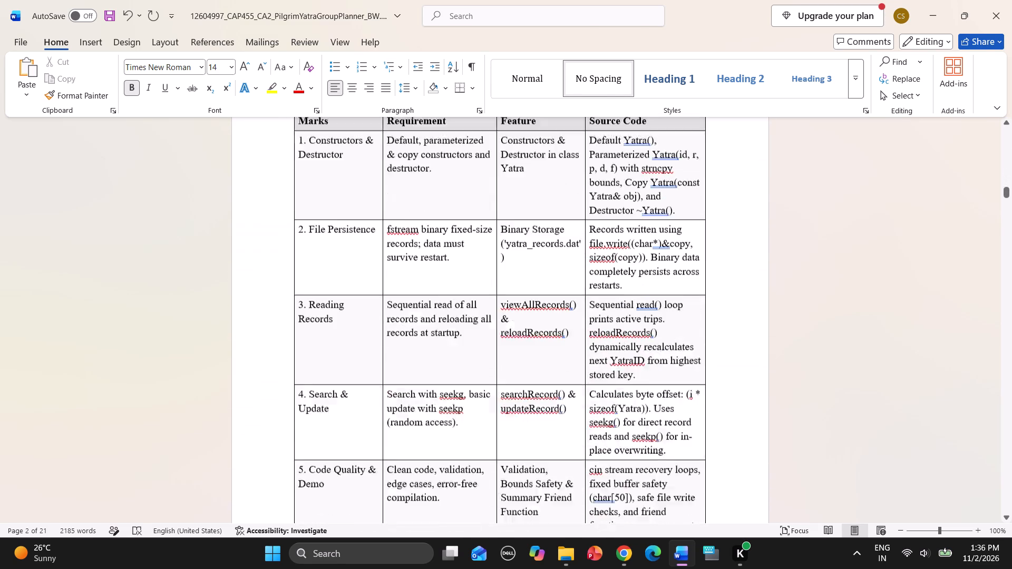
{"action": "scroll", "coordinate": [295, 365], "scroll_direction": "down", "scroll_amount": 4}
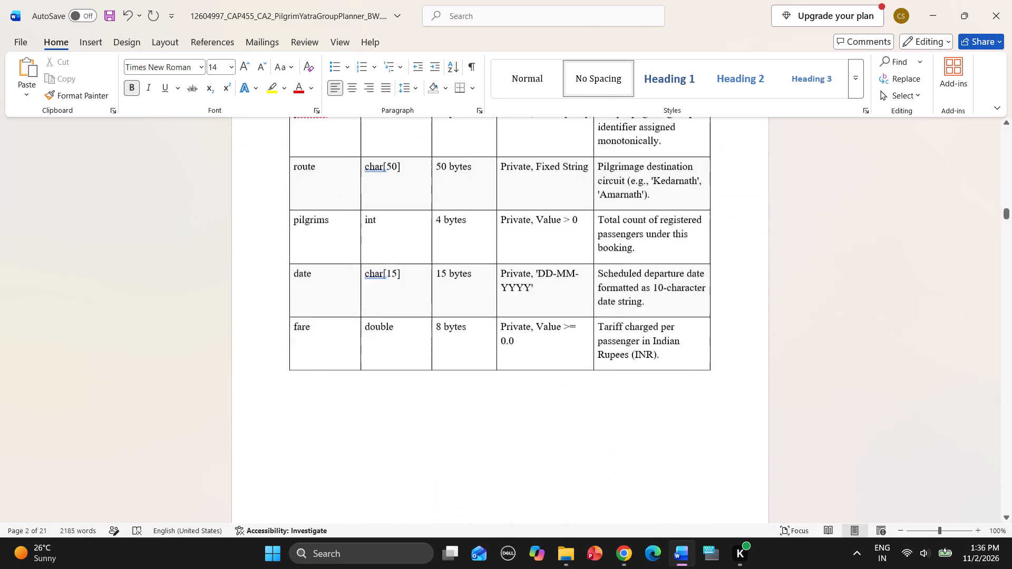
{"action": "scroll", "coordinate": [295, 365], "scroll_direction": "down", "scroll_amount": 4}
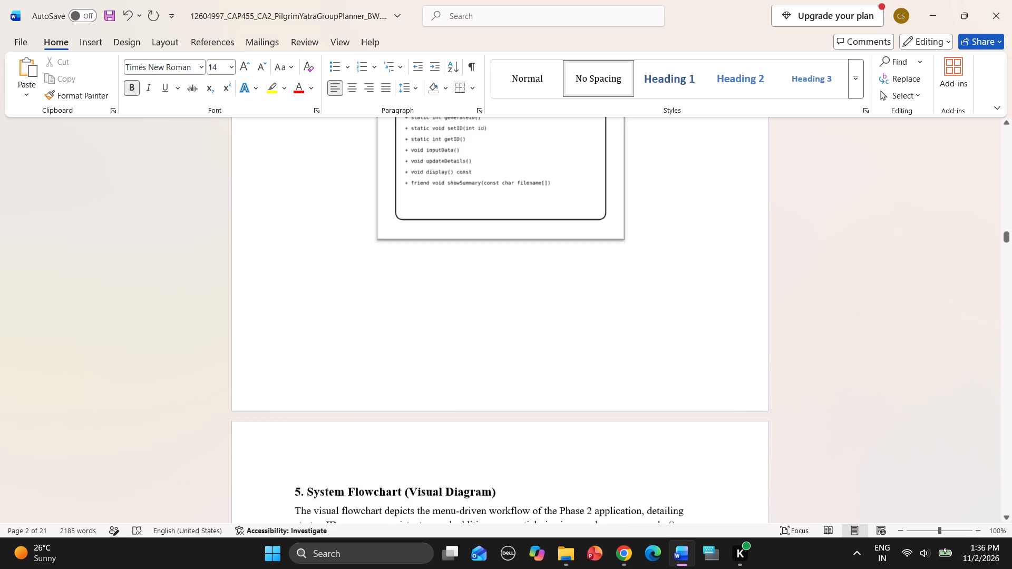
{"action": "scroll", "coordinate": [295, 365], "scroll_direction": "down", "scroll_amount": 3}
{"action": "scroll", "coordinate": [295, 365], "scroll_direction": "up", "scroll_amount": 1}
{"action": "scroll", "coordinate": [295, 365], "scroll_direction": "down", "scroll_amount": 5}
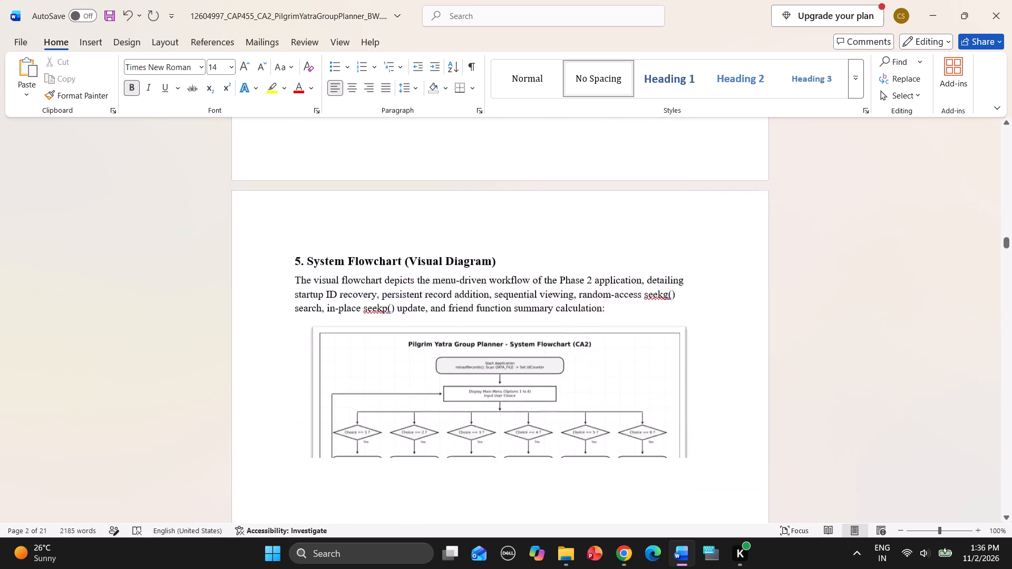
{"action": "scroll", "coordinate": [295, 365], "scroll_direction": "up", "scroll_amount": 1}
{"action": "scroll", "coordinate": [275, 483], "scroll_direction": "down", "scroll_amount": 2}
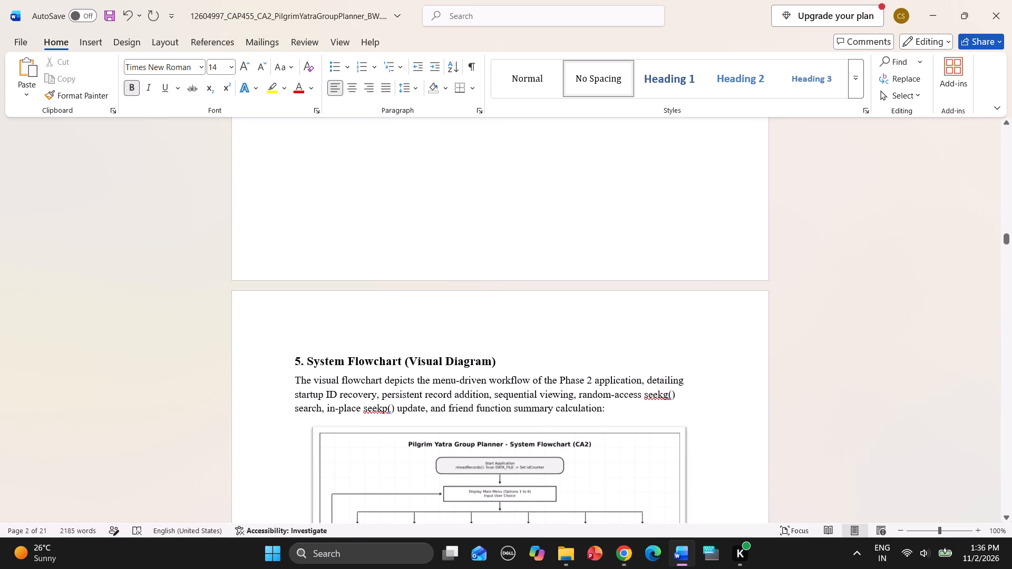
{"action": "left_click", "coordinate": [300, 338]}
{"action": "left_click", "coordinate": [294, 350]}
Delete the blank line above the "6. Data Flow Diagrams (Visual DFD Level 0 & Level 1)" heading.
{"action": "scroll", "coordinate": [294, 350], "scroll_direction": "down", "scroll_amount": 4}
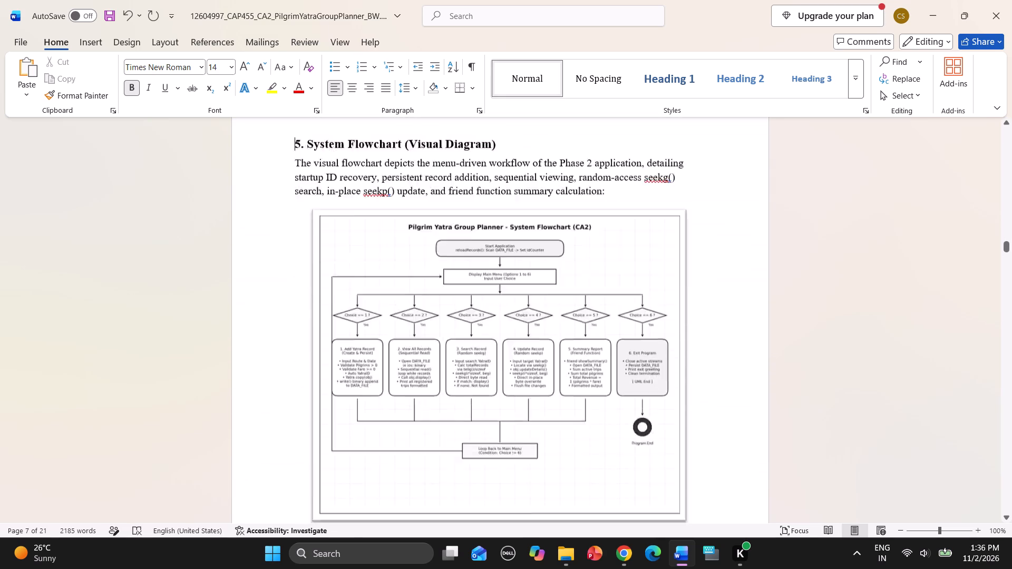
{"action": "scroll", "coordinate": [294, 350], "scroll_direction": "down", "scroll_amount": 1}
{"action": "left_click", "coordinate": [296, 320]}
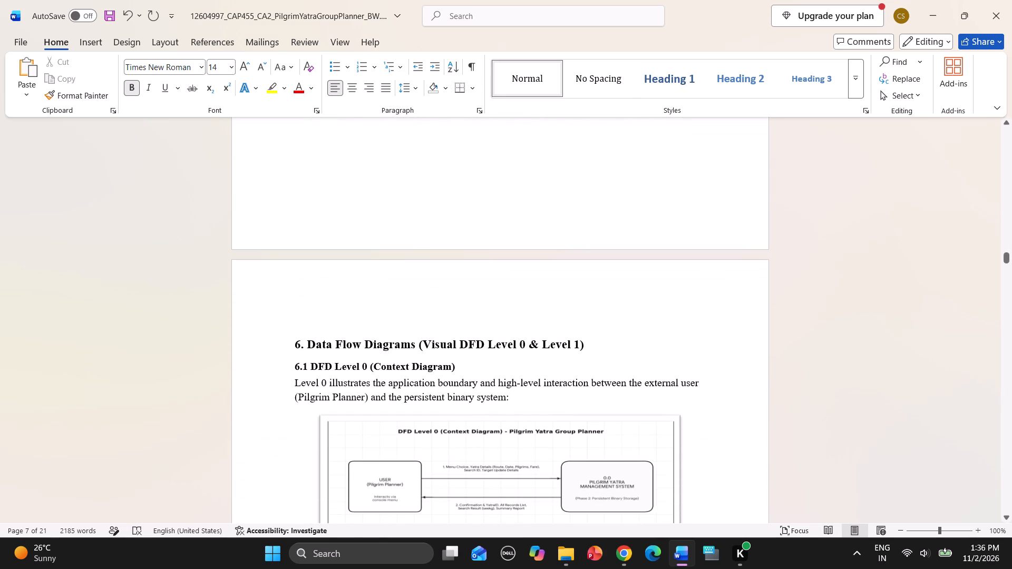
{"action": "key", "text": "BackSpace"}
Review the page layout from the data flow diagrams through the C++ source code to the section 8 test cases.
{"action": "scroll", "coordinate": [303, 359], "scroll_direction": "down", "scroll_amount": 1}
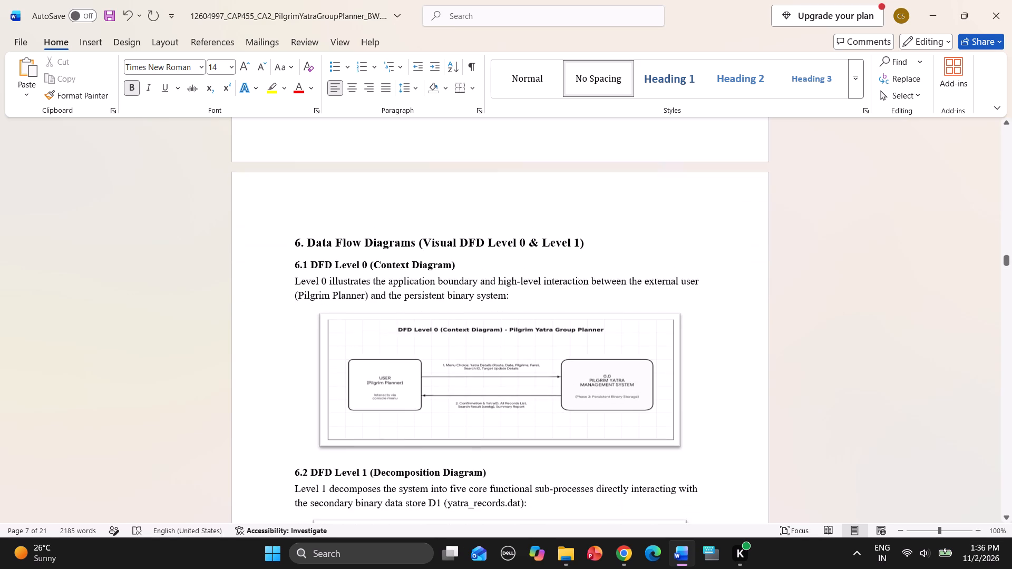
{"action": "scroll", "coordinate": [303, 359], "scroll_direction": "down", "scroll_amount": 1}
{"action": "scroll", "coordinate": [300, 215], "scroll_direction": "down", "scroll_amount": 3}
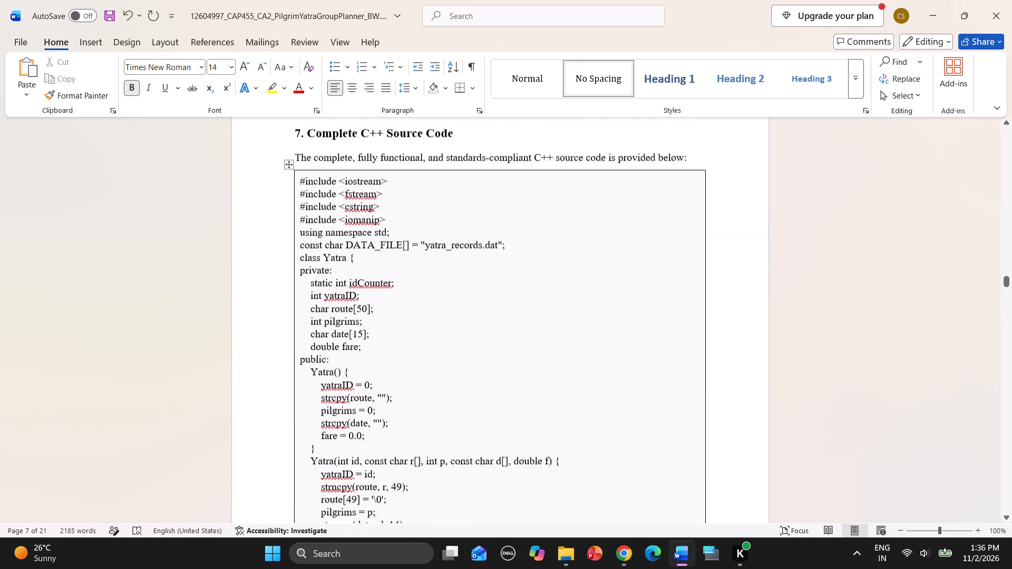
{"action": "scroll", "coordinate": [306, 172], "scroll_direction": "up", "scroll_amount": 1}
{"action": "scroll", "coordinate": [306, 172], "scroll_direction": "down", "scroll_amount": 2}
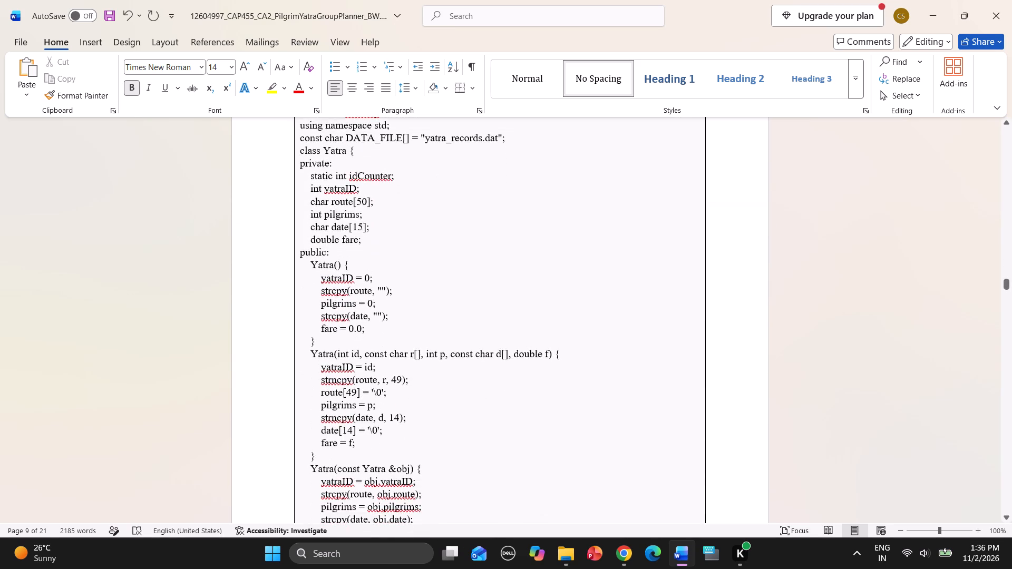
{"action": "scroll", "coordinate": [306, 172], "scroll_direction": "down", "scroll_amount": 9}
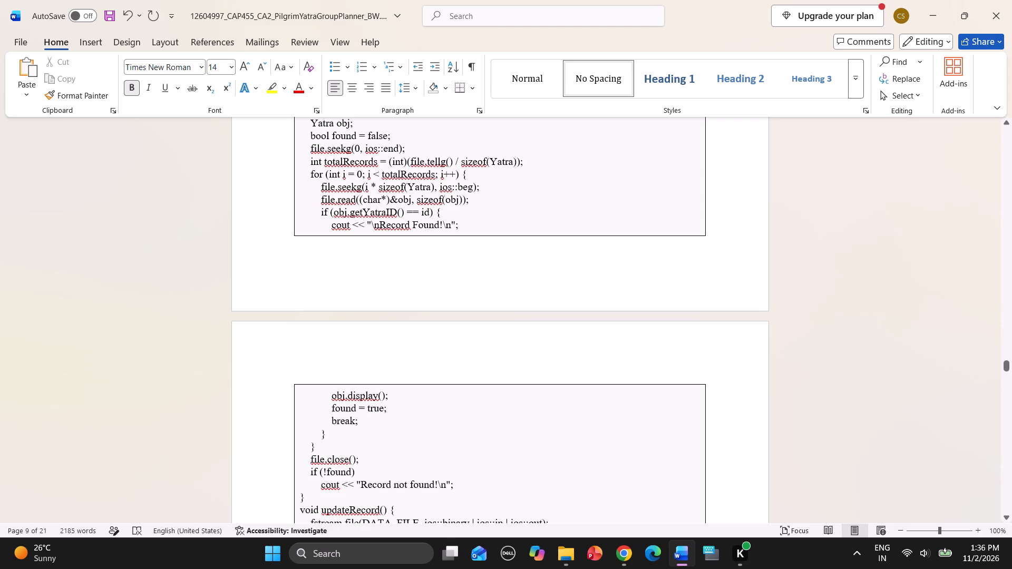
{"action": "scroll", "coordinate": [306, 172], "scroll_direction": "down", "scroll_amount": 4}
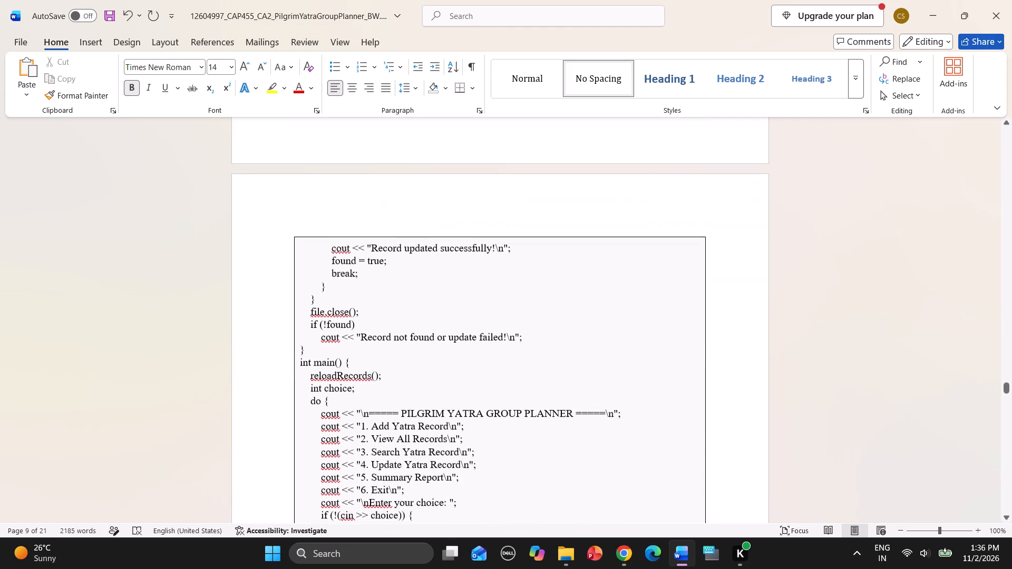
{"action": "scroll", "coordinate": [306, 172], "scroll_direction": "down", "scroll_amount": 4}
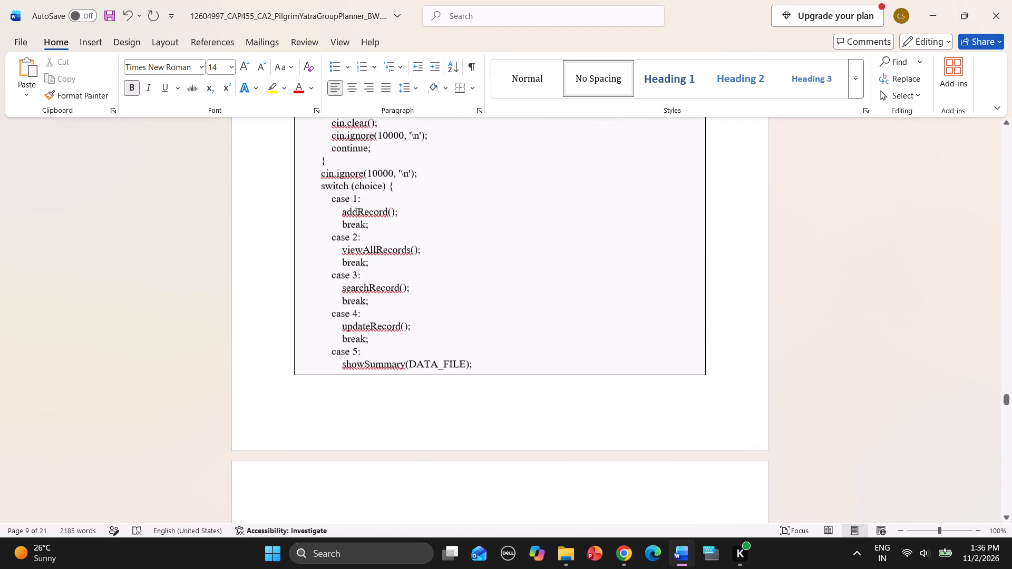
{"action": "scroll", "coordinate": [306, 172], "scroll_direction": "down", "scroll_amount": 4}
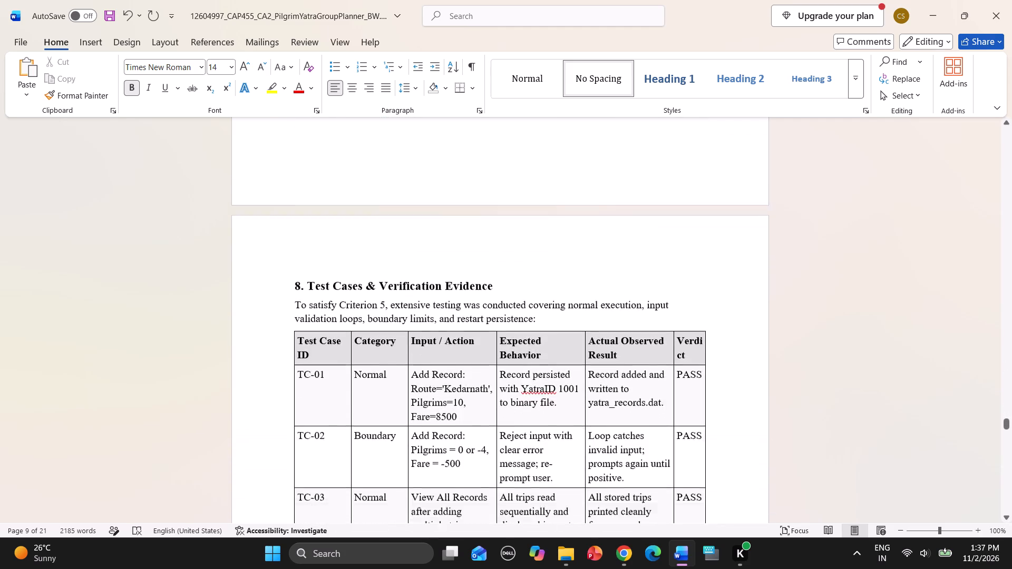
{"action": "scroll", "coordinate": [306, 172], "scroll_direction": "down", "scroll_amount": 3}
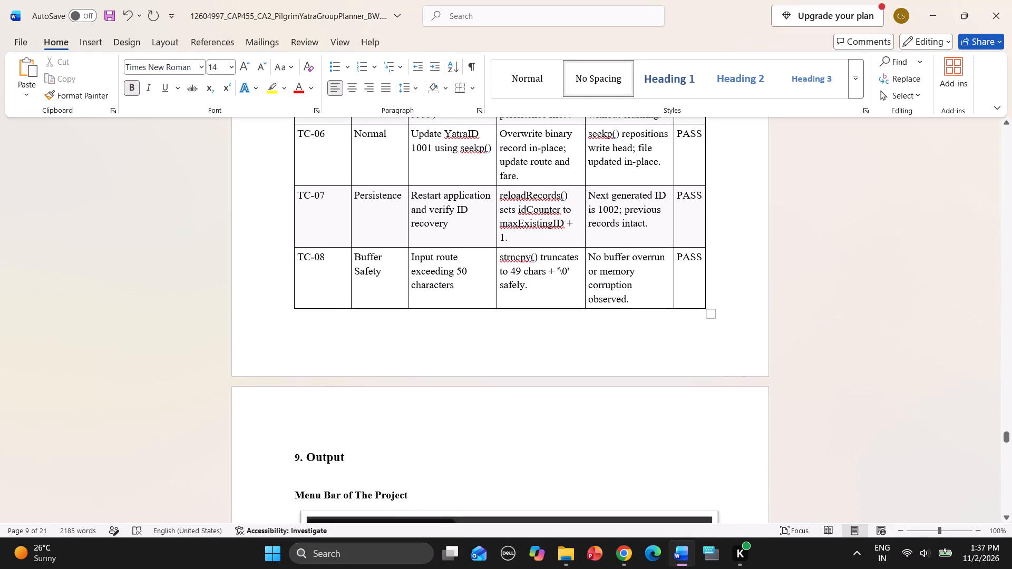
Examine the section 8 test case table from TC-01 to TC-08 and the page change before the "9. Output" heading.
{"action": "scroll", "coordinate": [418, 257], "scroll_direction": "down", "scroll_amount": 1}
{"action": "scroll", "coordinate": [418, 257], "scroll_direction": "up", "scroll_amount": 2}
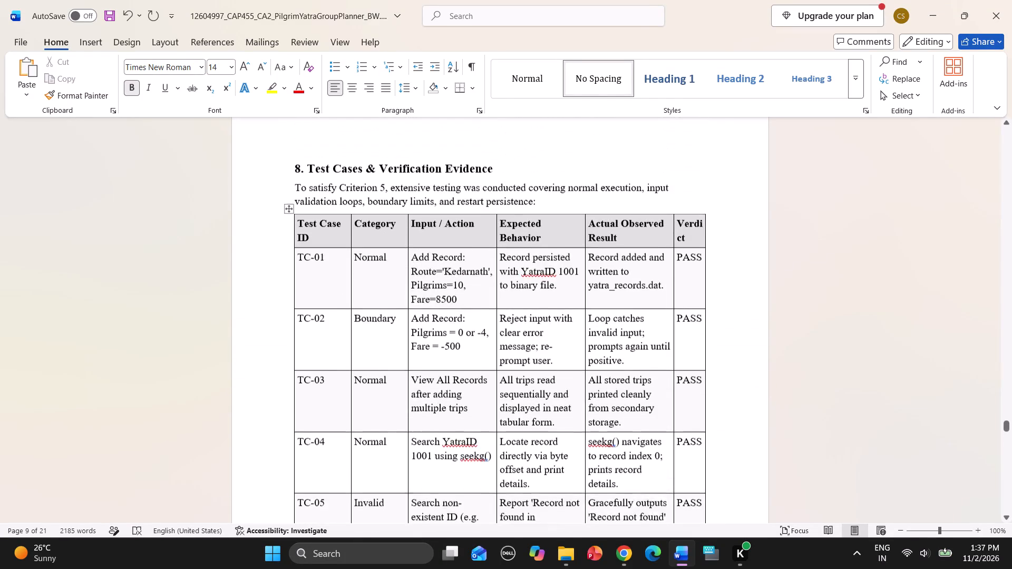
{"action": "scroll", "coordinate": [418, 257], "scroll_direction": "up", "scroll_amount": 1}
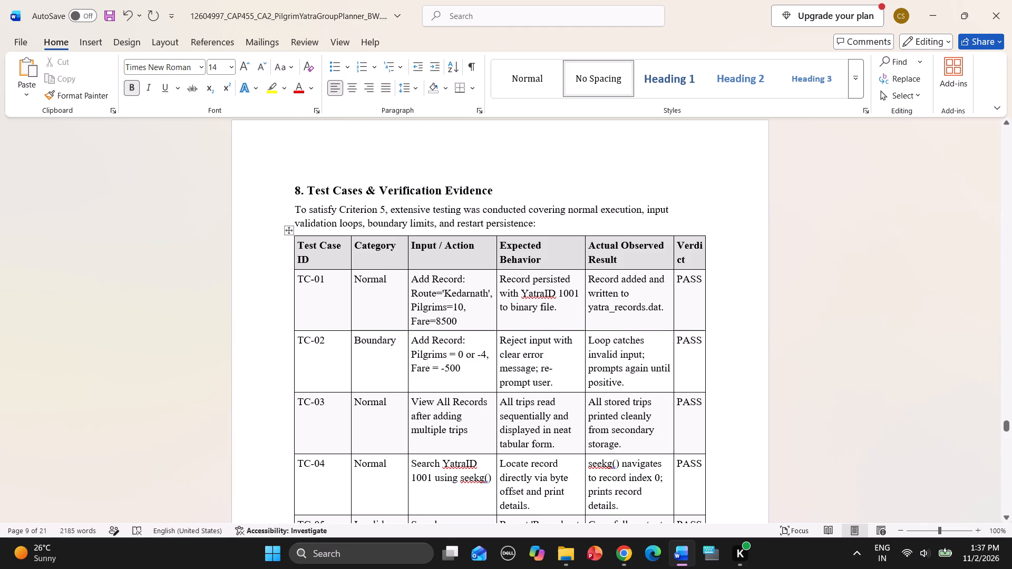
{"action": "scroll", "coordinate": [426, 320], "scroll_direction": "down", "scroll_amount": 2}
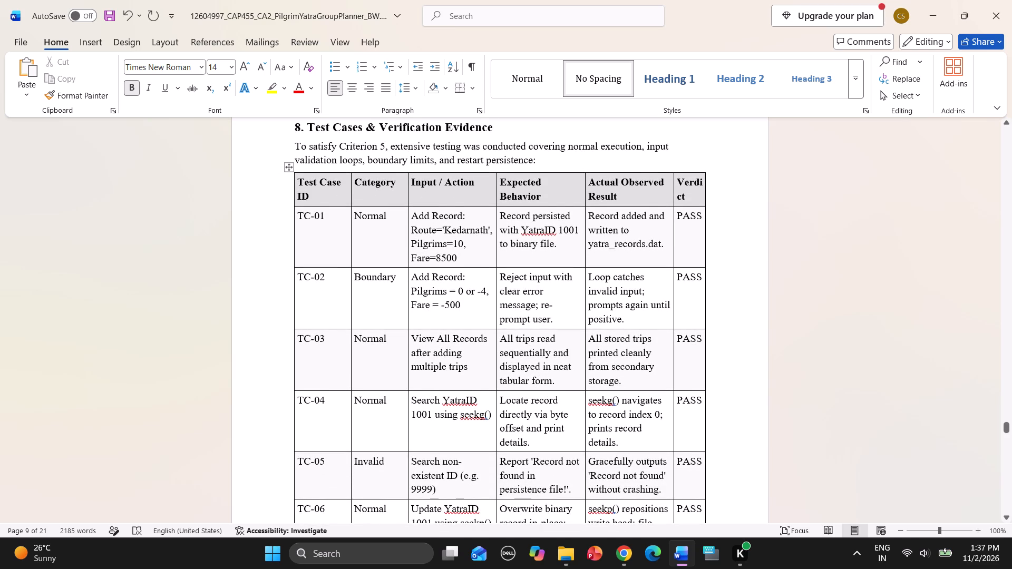
{"action": "scroll", "coordinate": [436, 326], "scroll_direction": "down", "scroll_amount": 2}
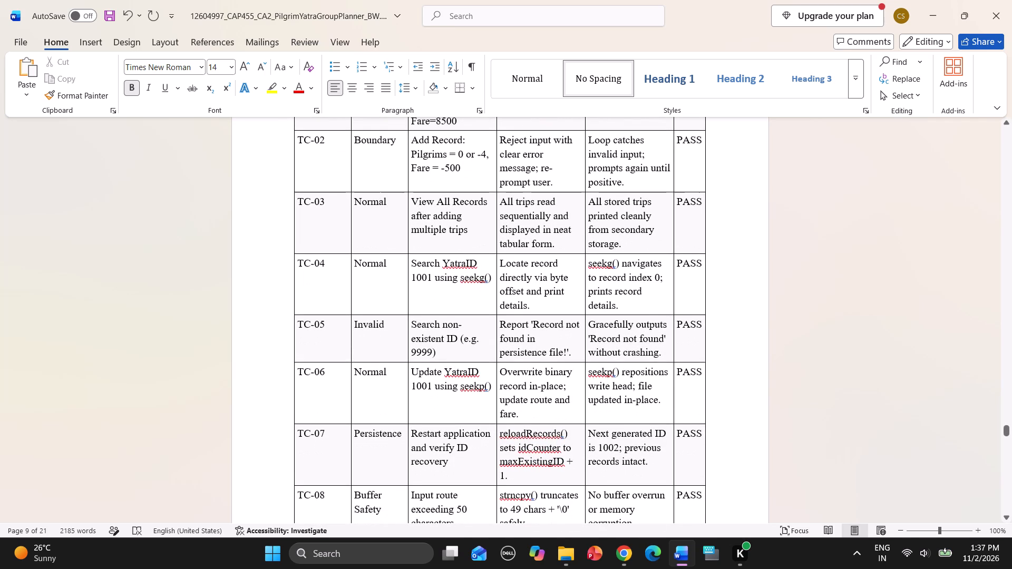
{"action": "scroll", "coordinate": [436, 326], "scroll_direction": "down", "scroll_amount": 2}
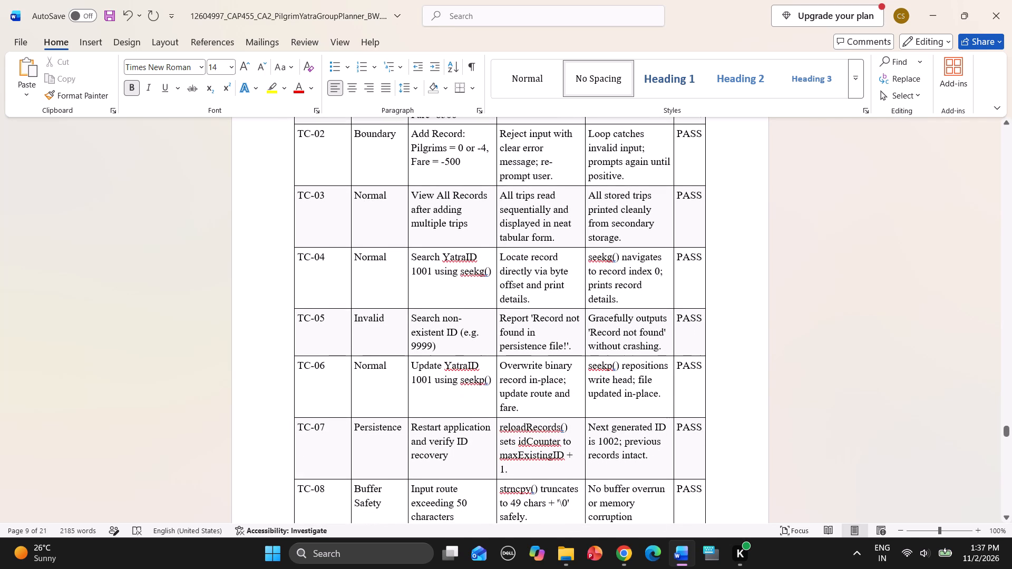
{"action": "scroll", "coordinate": [436, 326], "scroll_direction": "down", "scroll_amount": 2}
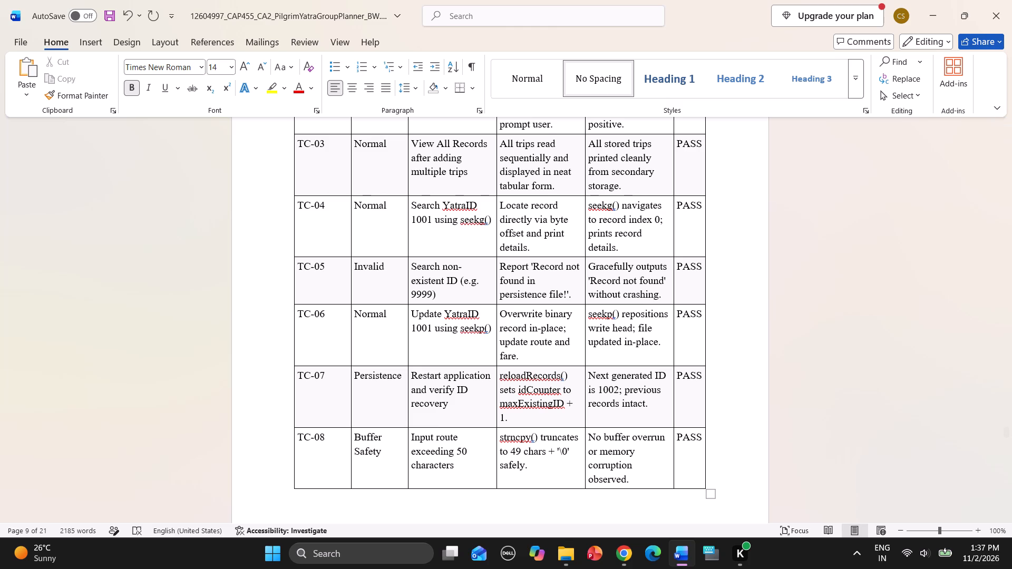
{"action": "scroll", "coordinate": [526, 453], "scroll_direction": "down", "scroll_amount": 1}
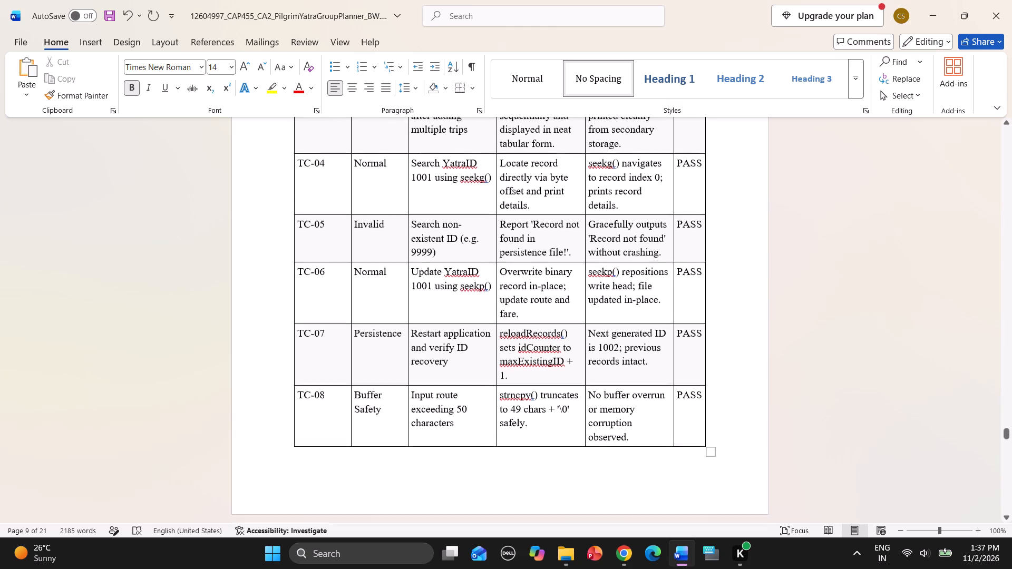
{"action": "scroll", "coordinate": [526, 453], "scroll_direction": "down", "scroll_amount": 1}
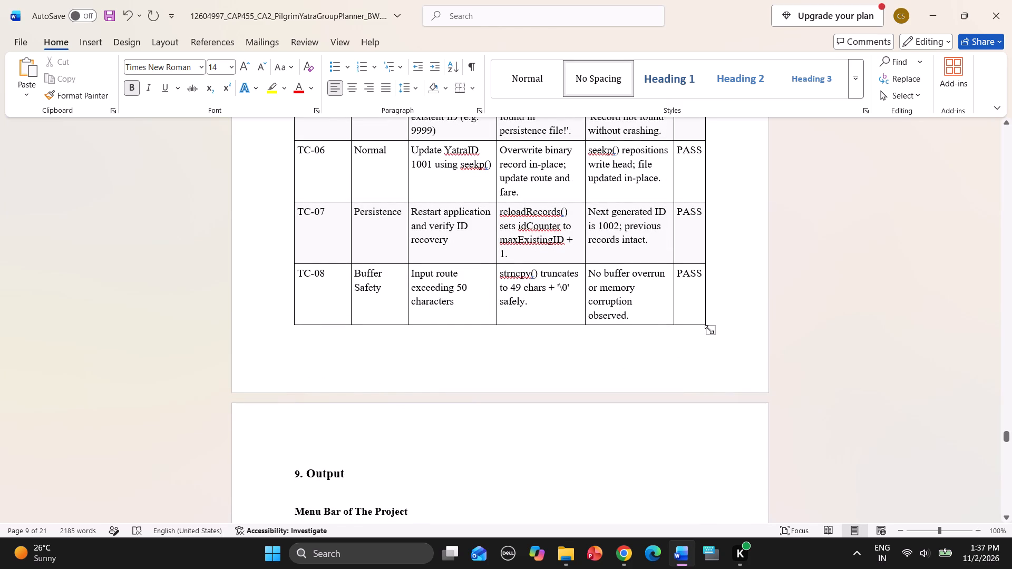
{"action": "left_click", "coordinate": [630, 299]}
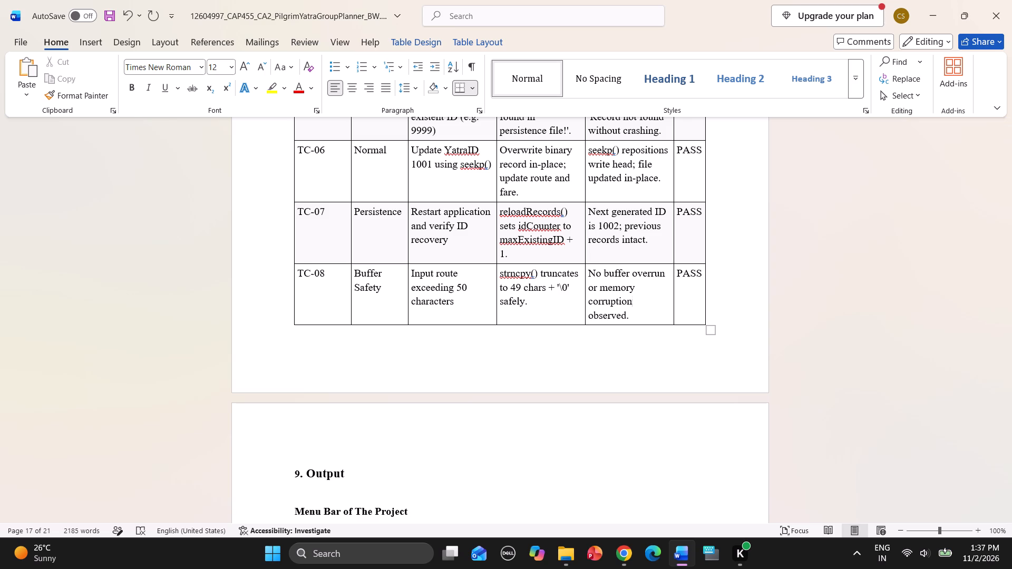
{"action": "scroll", "coordinate": [641, 296], "scroll_direction": "up", "scroll_amount": 1}
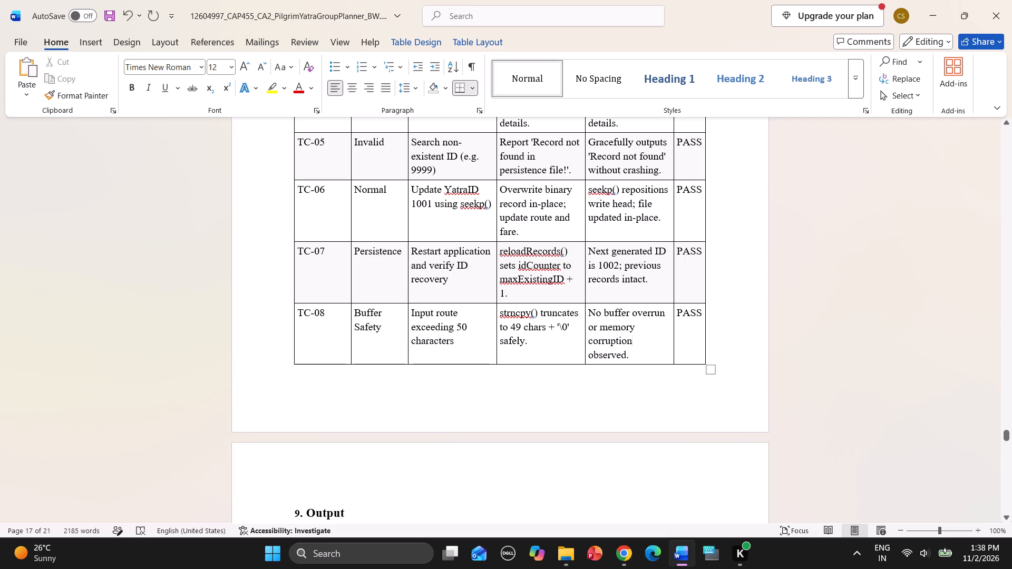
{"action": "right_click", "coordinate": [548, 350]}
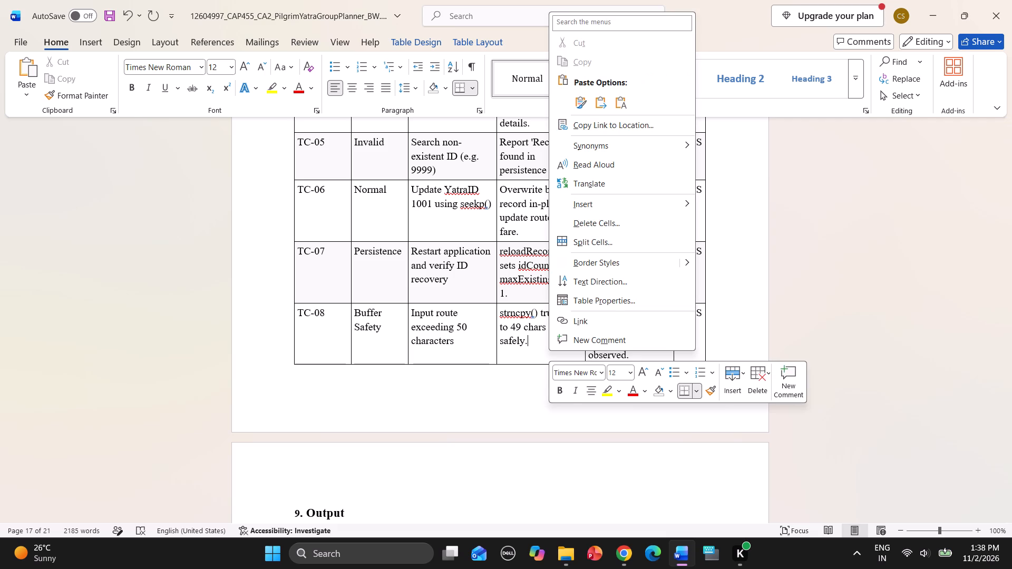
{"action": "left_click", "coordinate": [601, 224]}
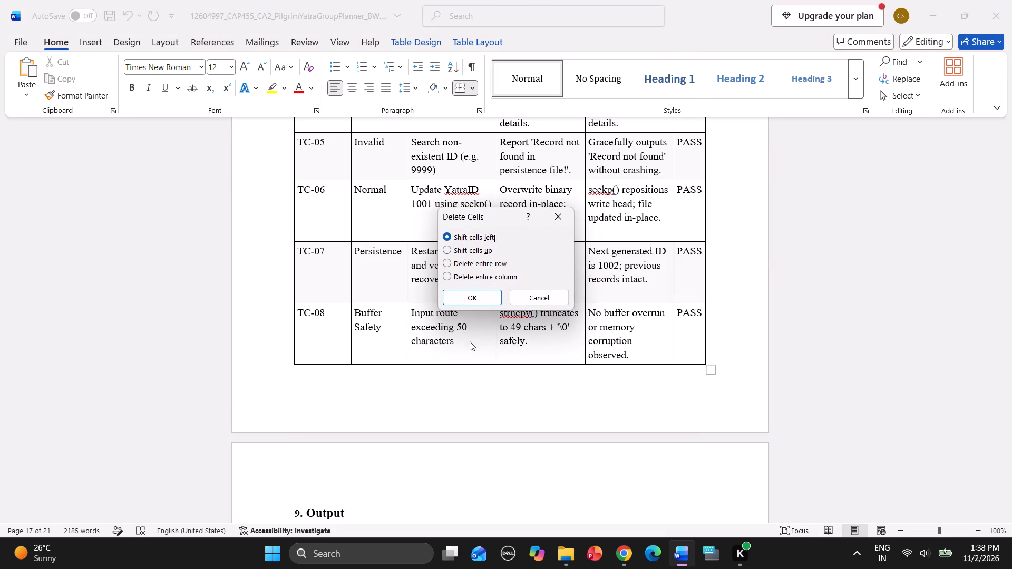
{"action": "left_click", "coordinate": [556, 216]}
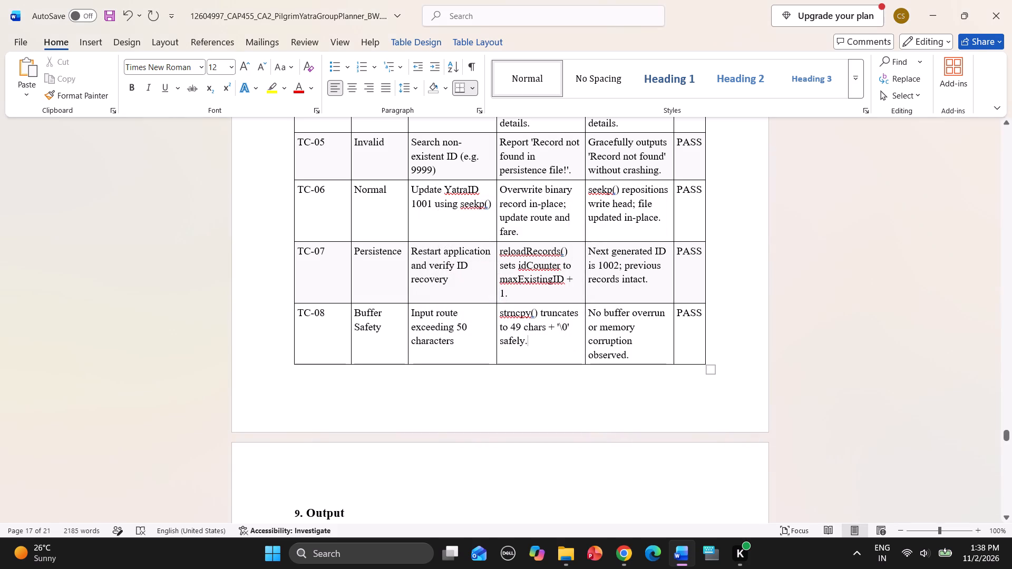
Save the Pilgrim Yatra Group Planner report document.
{"action": "scroll", "coordinate": [499, 327], "scroll_direction": "down", "scroll_amount": 4}
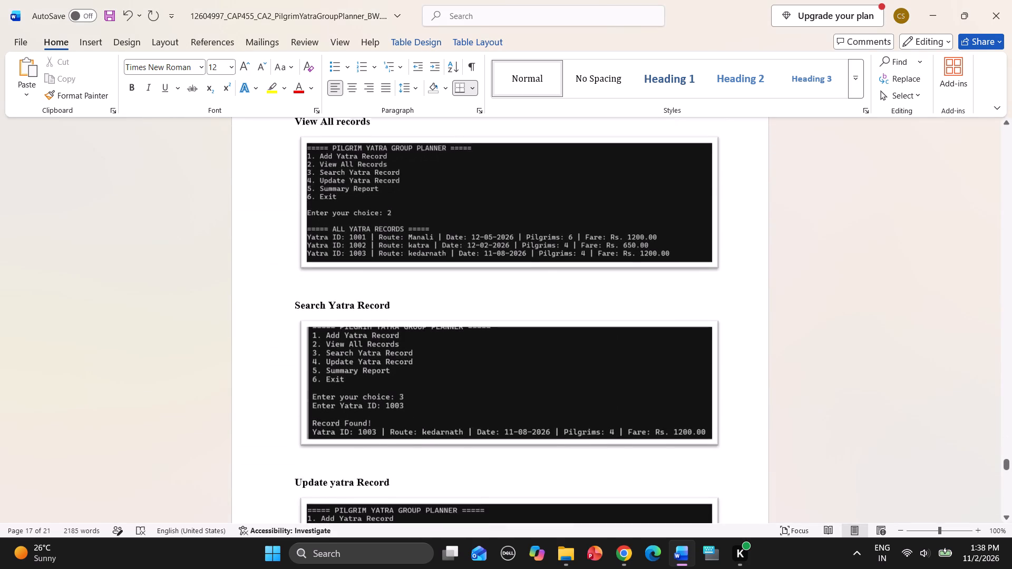
{"action": "scroll", "coordinate": [499, 327], "scroll_direction": "down", "scroll_amount": 4}
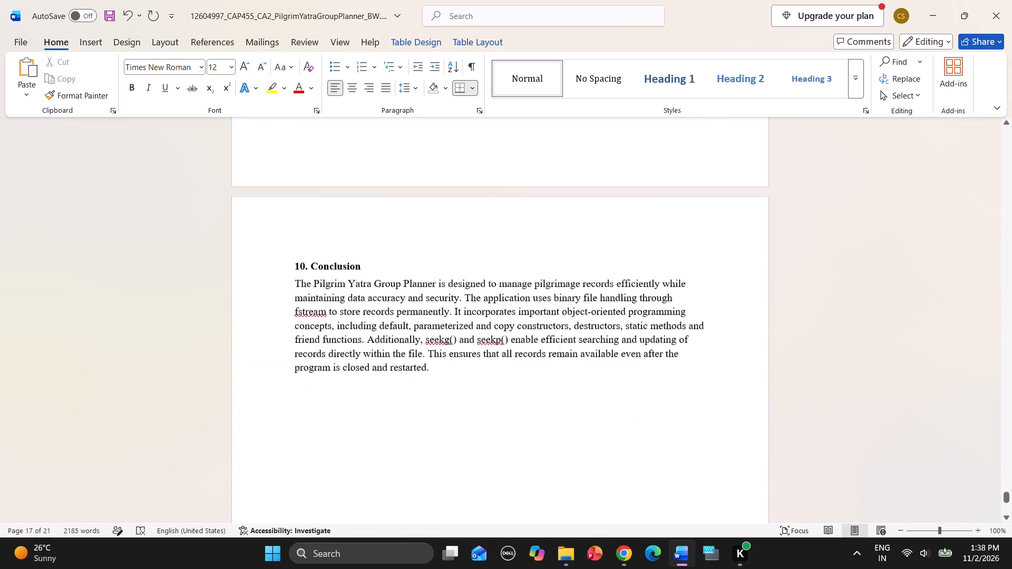
{"action": "scroll", "coordinate": [499, 327], "scroll_direction": "down", "scroll_amount": 1}
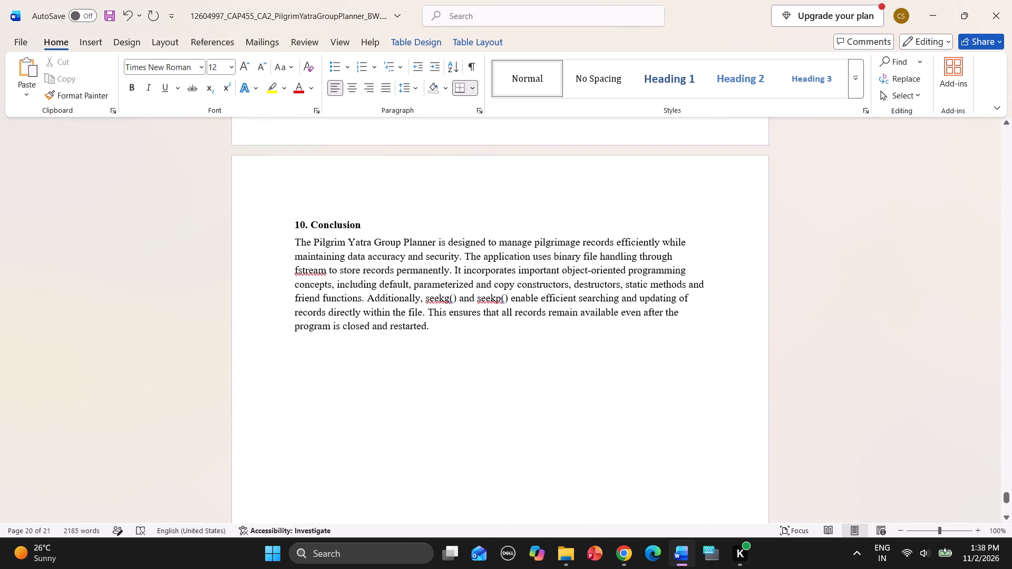
{"action": "key", "text": "ctrl+s"}
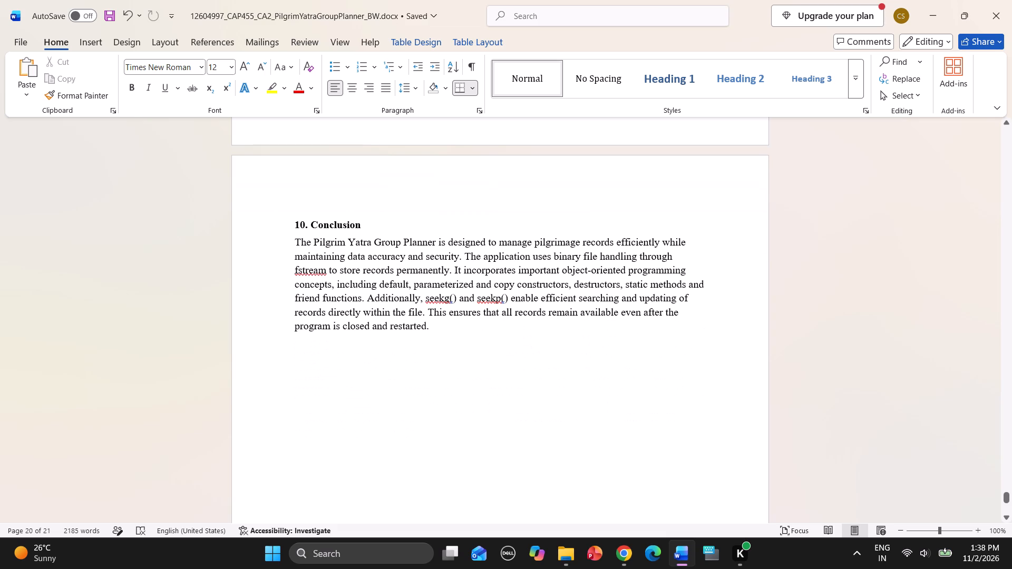
Export the report as a PDF to the C++PROJECT folder on New Volume (D:), removing "BW" from the end of the file name.
{"action": "left_click", "coordinate": [15, 42]}
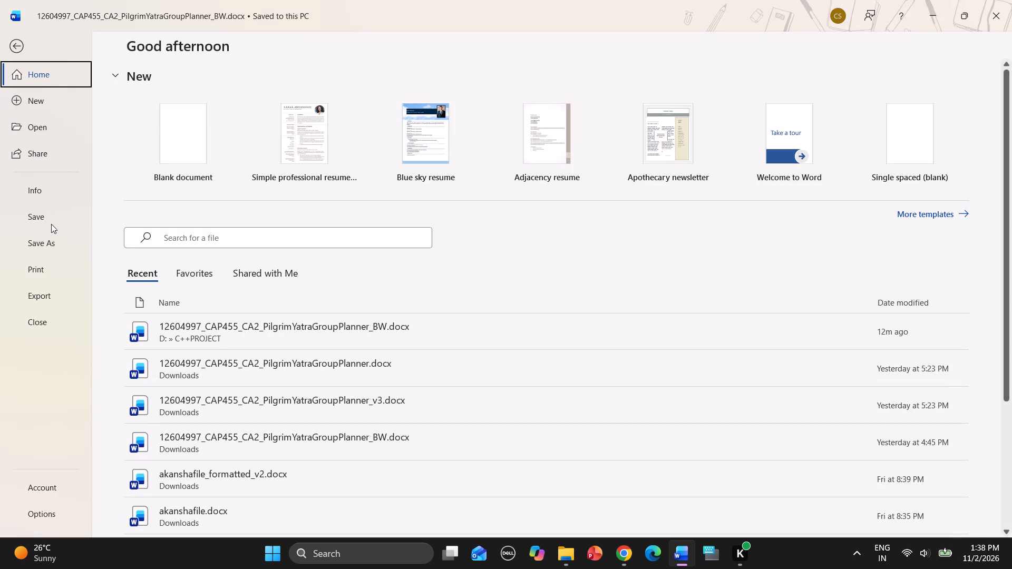
{"action": "left_click", "coordinate": [41, 293]}
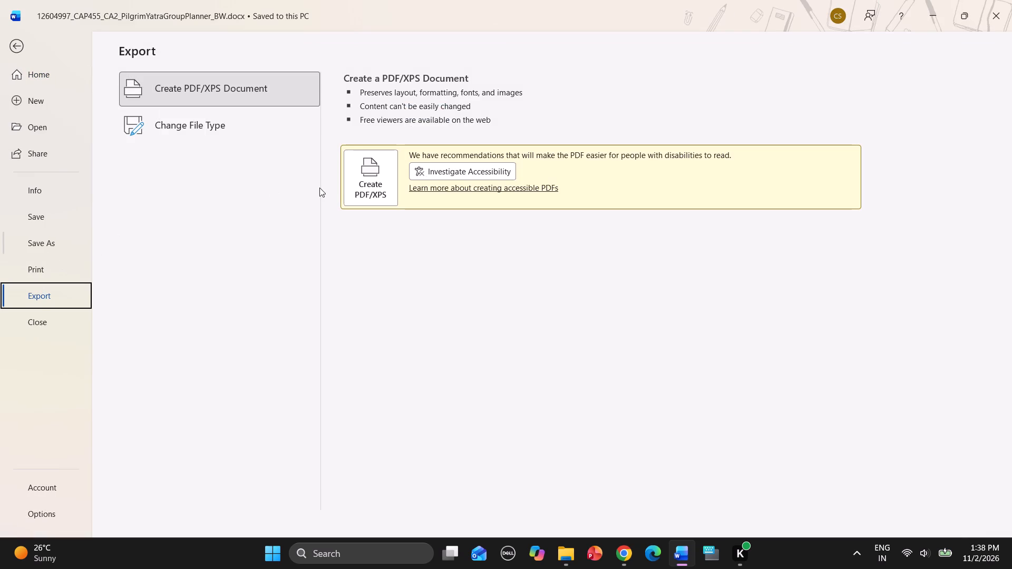
{"action": "left_click", "coordinate": [364, 180]}
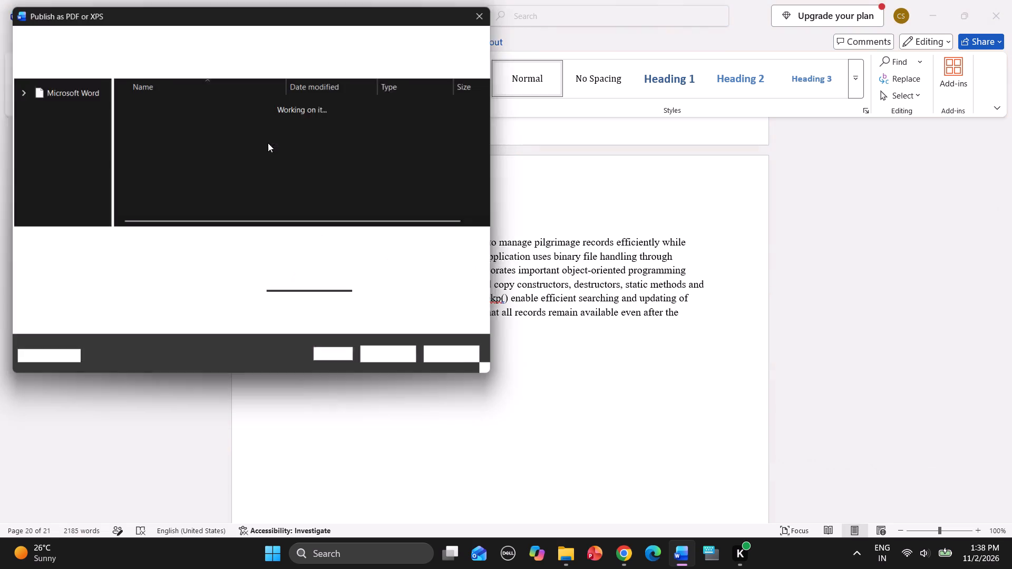
{"action": "scroll", "coordinate": [72, 195], "scroll_direction": "down", "scroll_amount": 1}
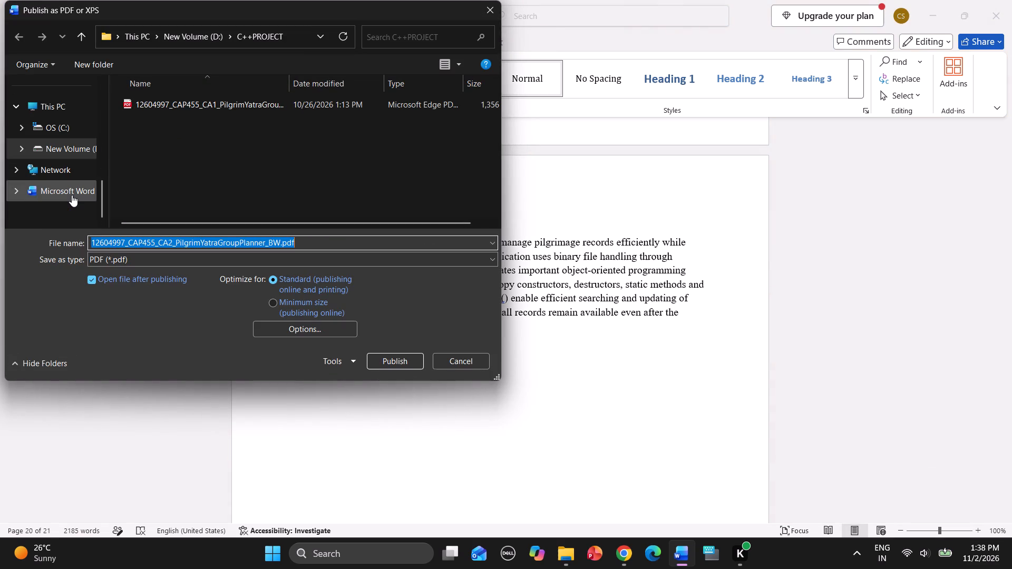
{"action": "scroll", "coordinate": [72, 195], "scroll_direction": "down", "scroll_amount": 1}
{"action": "scroll", "coordinate": [72, 164], "scroll_direction": "up", "scroll_amount": 3}
{"action": "scroll", "coordinate": [64, 191], "scroll_direction": "down", "scroll_amount": 1}
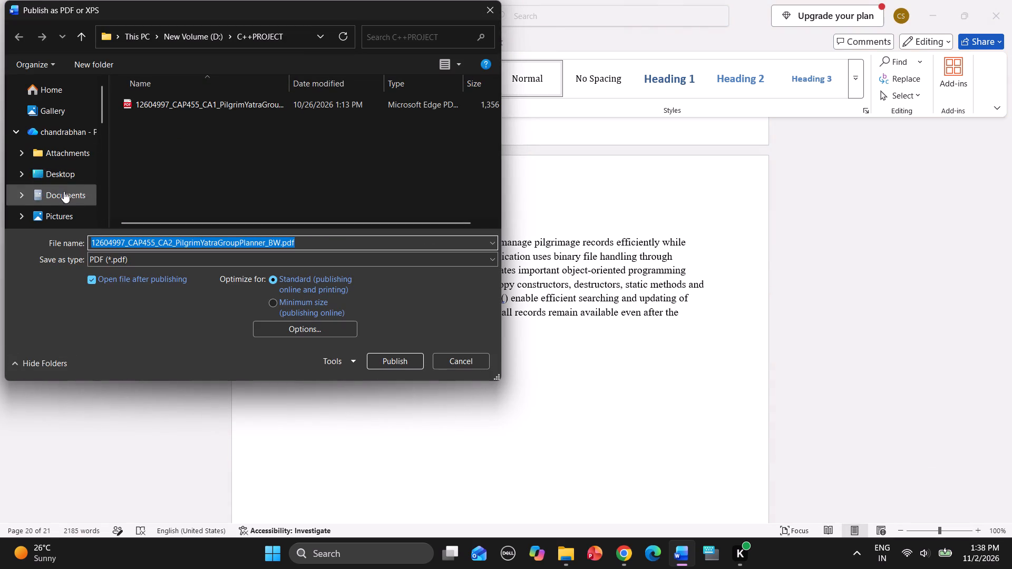
{"action": "scroll", "coordinate": [64, 191], "scroll_direction": "down", "scroll_amount": 2}
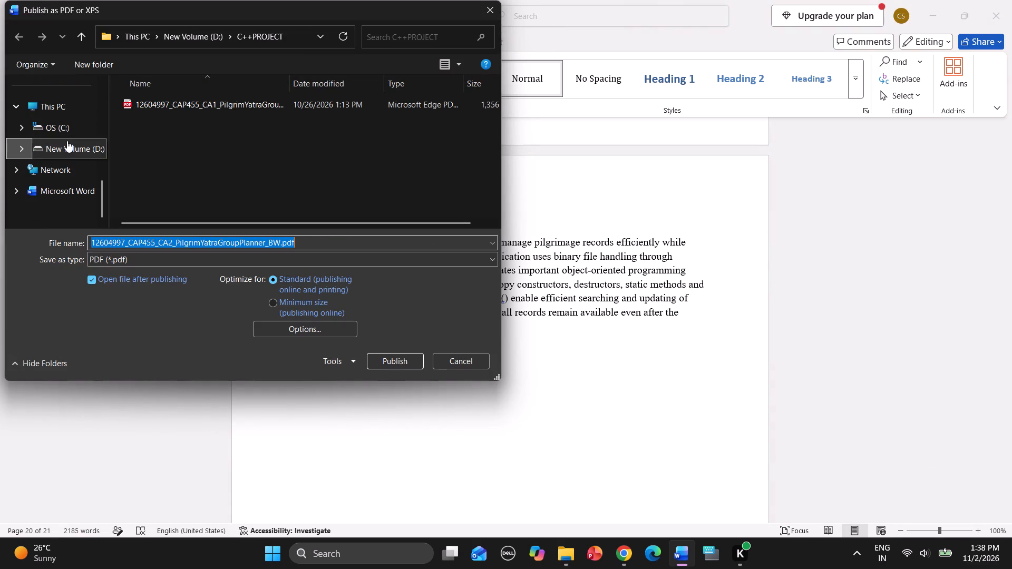
{"action": "left_click", "coordinate": [67, 141]}
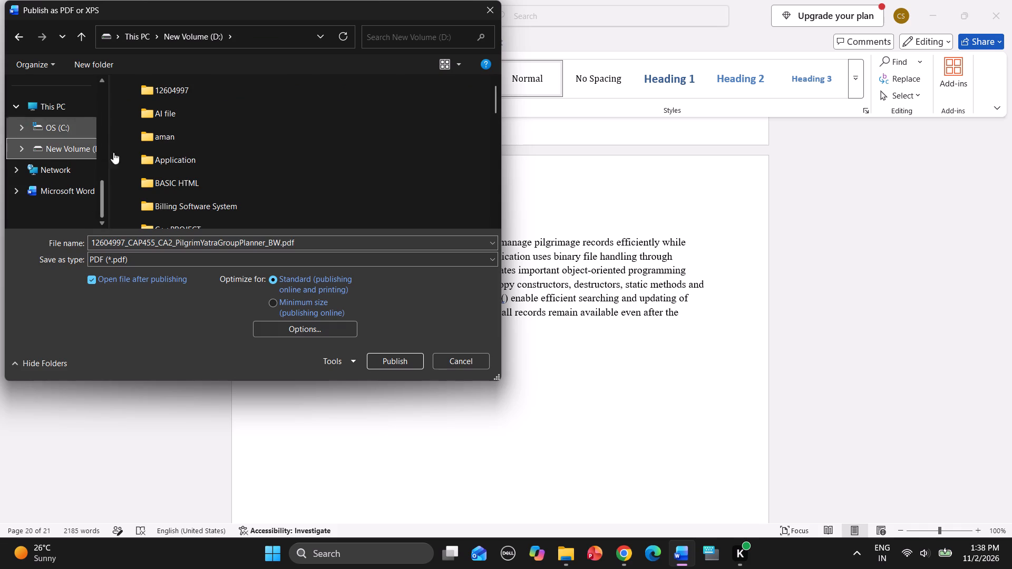
{"action": "scroll", "coordinate": [170, 176], "scroll_direction": "down", "scroll_amount": 1}
{"action": "left_click", "coordinate": [183, 176]}
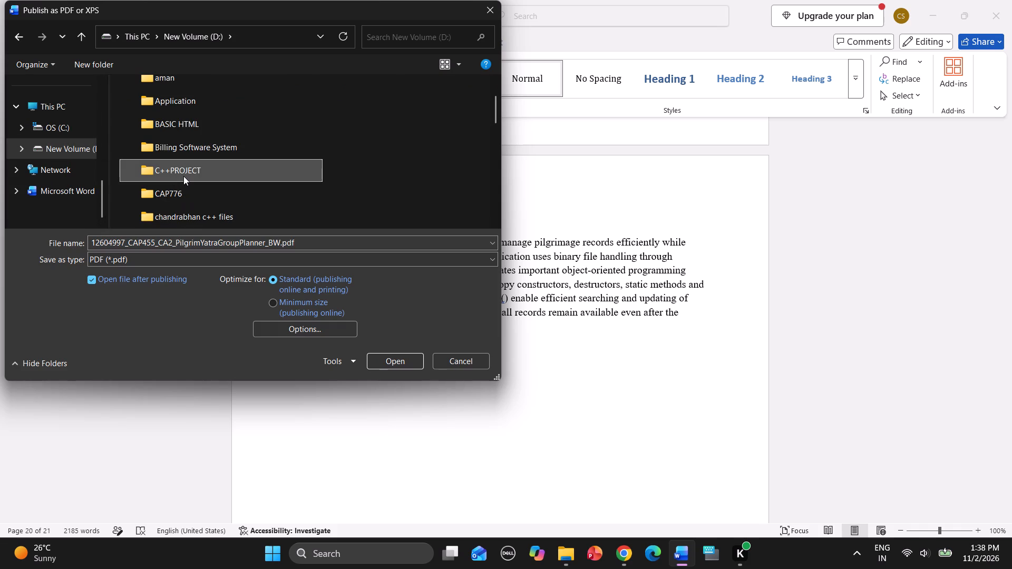
{"action": "double_click", "coordinate": [183, 176]}
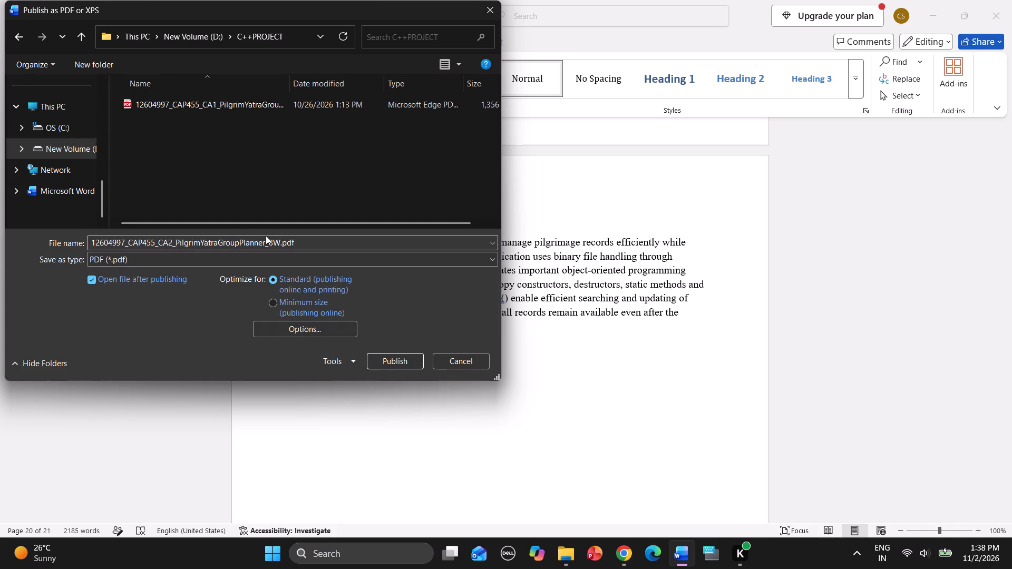
{"action": "left_click", "coordinate": [279, 242]}
{"action": "left_click", "coordinate": [279, 242]}
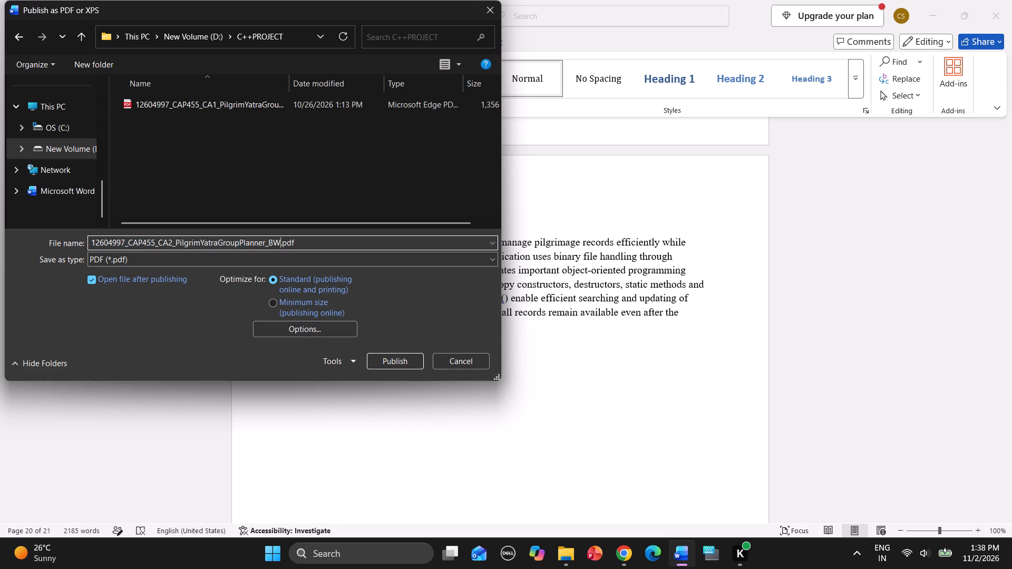
{"action": "key", "text": "BackSpace"}
{"action": "key", "text": "BackSpace"}
{"action": "key", "text": "Return"}
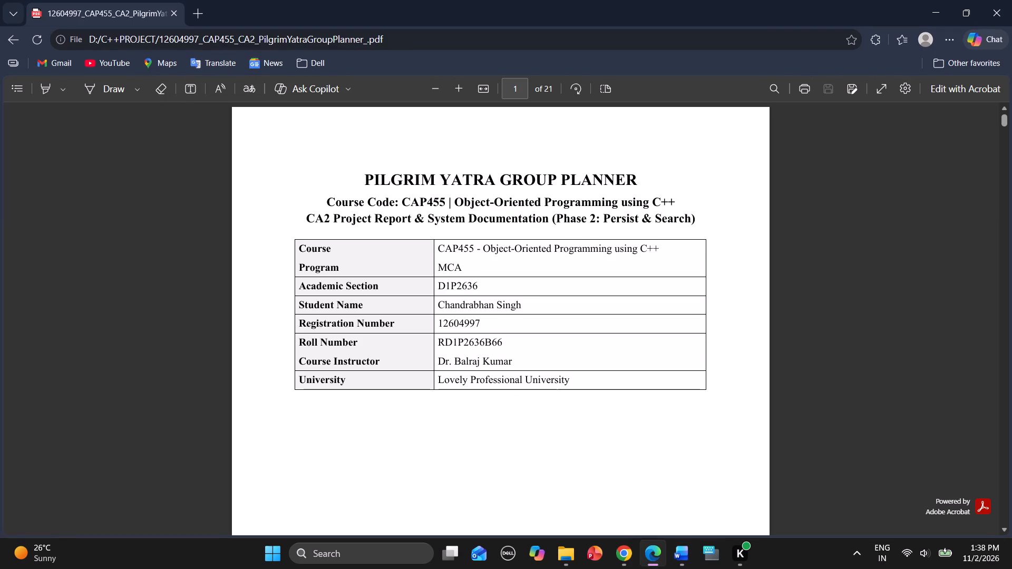
Review the exported PDF from the title page table through the "4. UML Class Diagram Specification" page, checking layout and spacing.
{"action": "scroll", "coordinate": [506, 391], "scroll_direction": "down", "scroll_amount": 1}
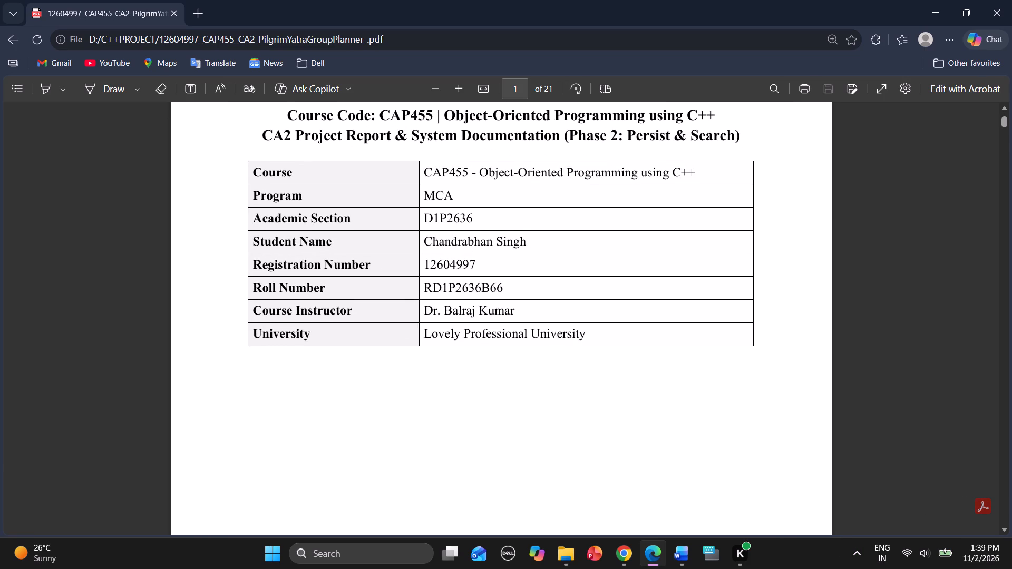
{"action": "scroll", "coordinate": [449, 234], "scroll_direction": "down", "scroll_amount": 1}
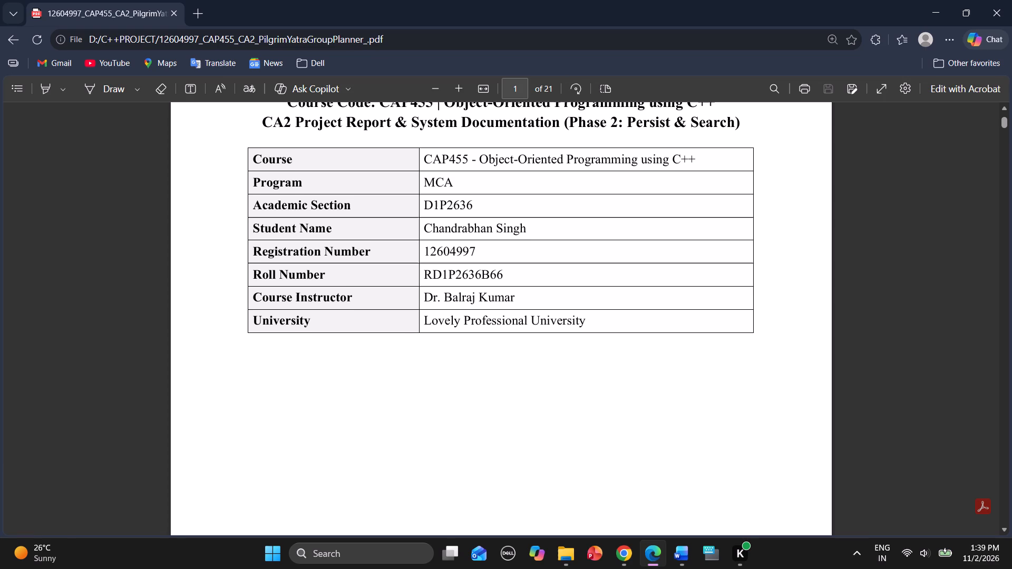
{"action": "scroll", "coordinate": [449, 234], "scroll_direction": "down", "scroll_amount": 1}
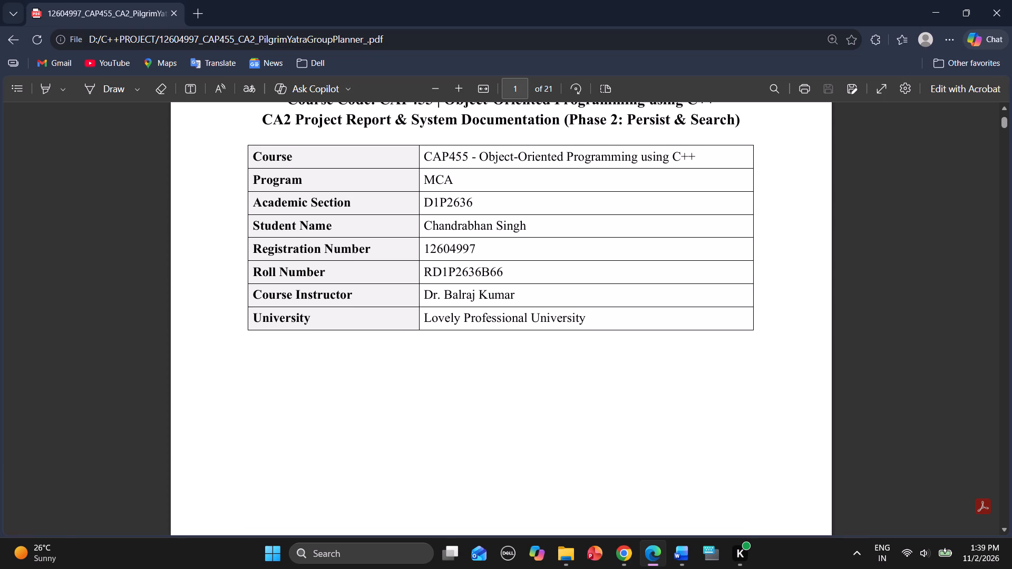
{"action": "scroll", "coordinate": [449, 280], "scroll_direction": "down", "scroll_amount": 6}
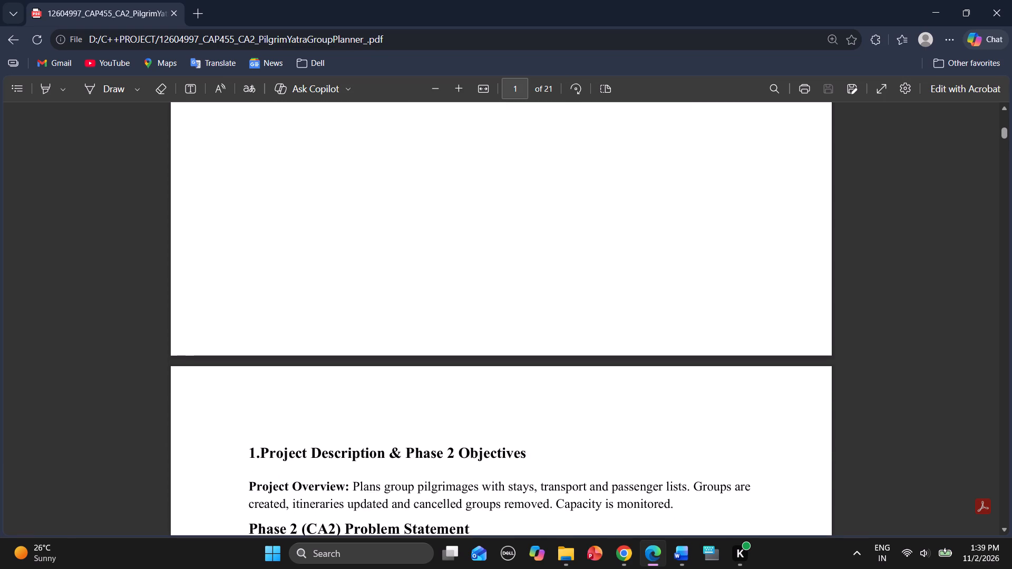
{"action": "scroll", "coordinate": [449, 280], "scroll_direction": "down", "scroll_amount": 3}
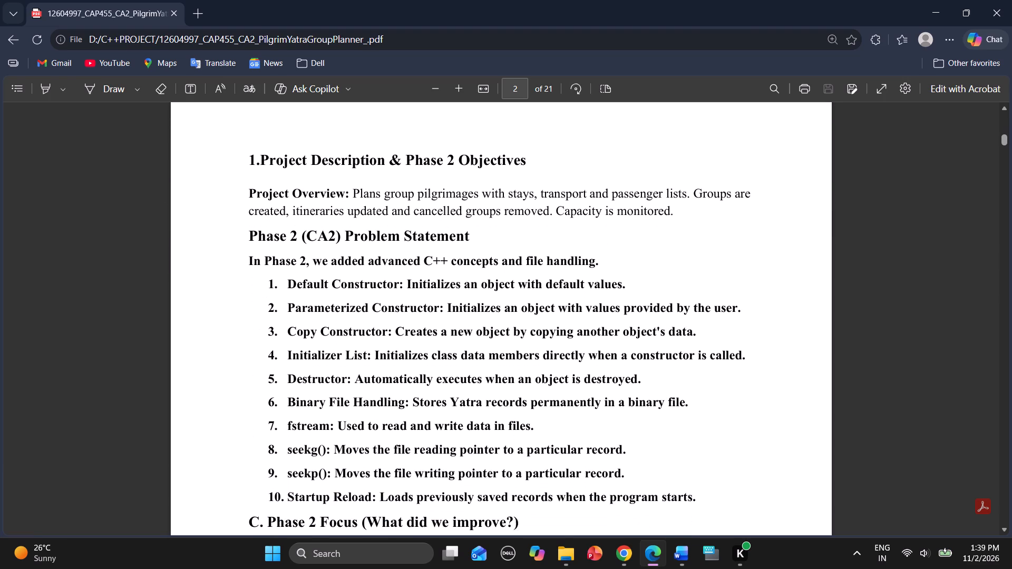
{"action": "scroll", "coordinate": [449, 280], "scroll_direction": "down", "scroll_amount": 1}
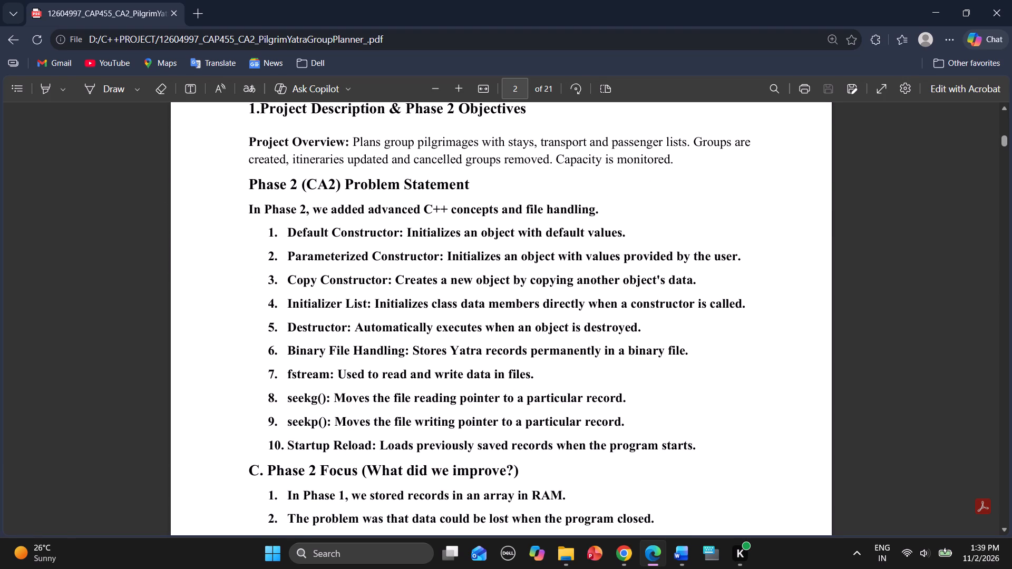
{"action": "scroll", "coordinate": [449, 280], "scroll_direction": "down", "scroll_amount": 4}
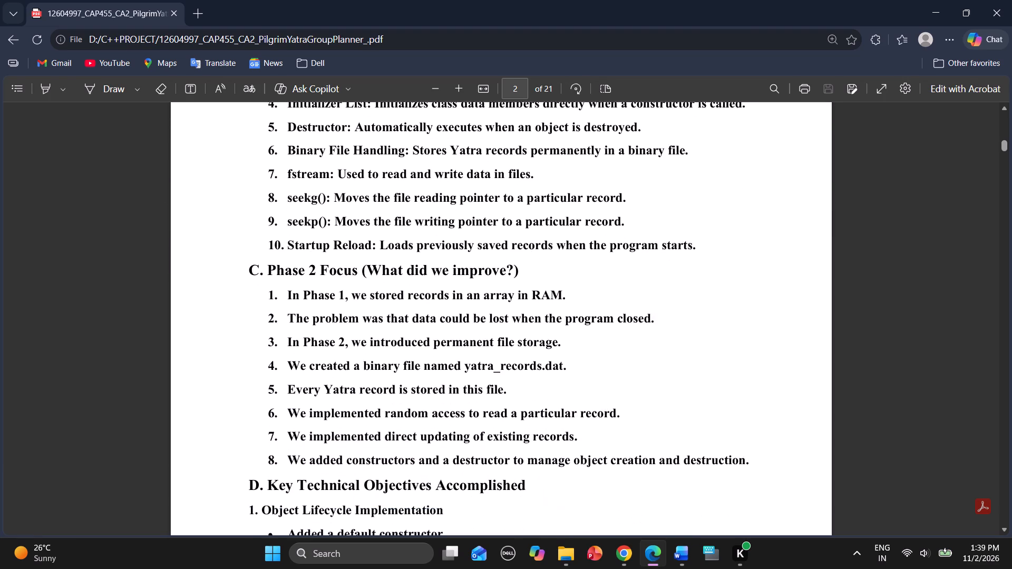
{"action": "scroll", "coordinate": [449, 280], "scroll_direction": "down", "scroll_amount": 5}
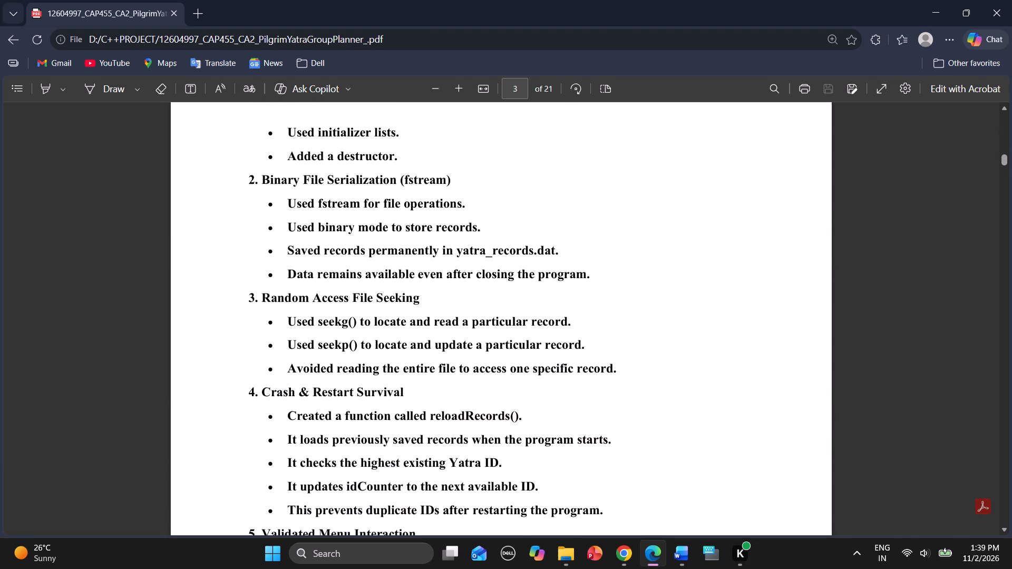
{"action": "scroll", "coordinate": [449, 280], "scroll_direction": "down", "scroll_amount": 6}
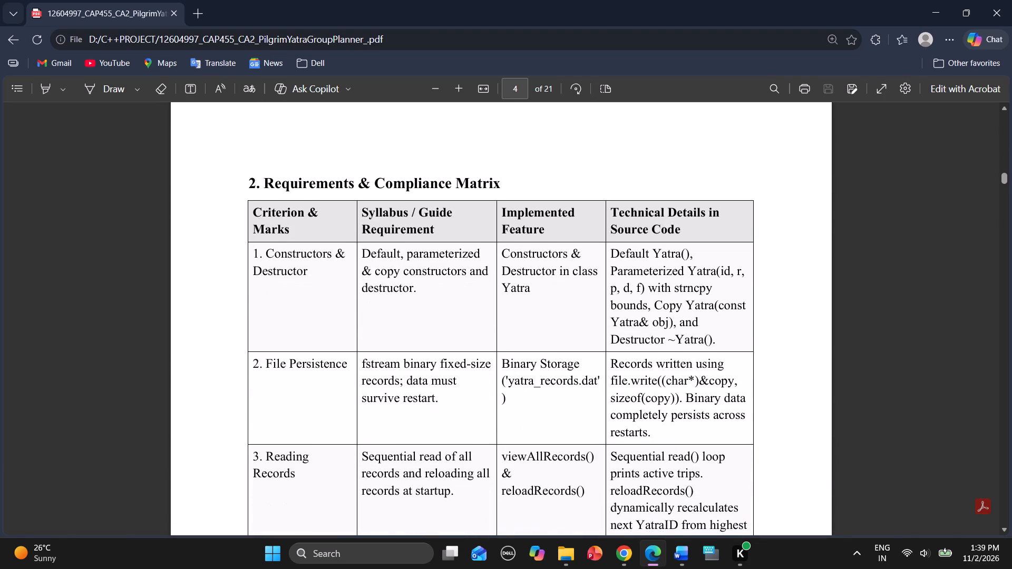
{"action": "scroll", "coordinate": [449, 280], "scroll_direction": "down", "scroll_amount": 5}
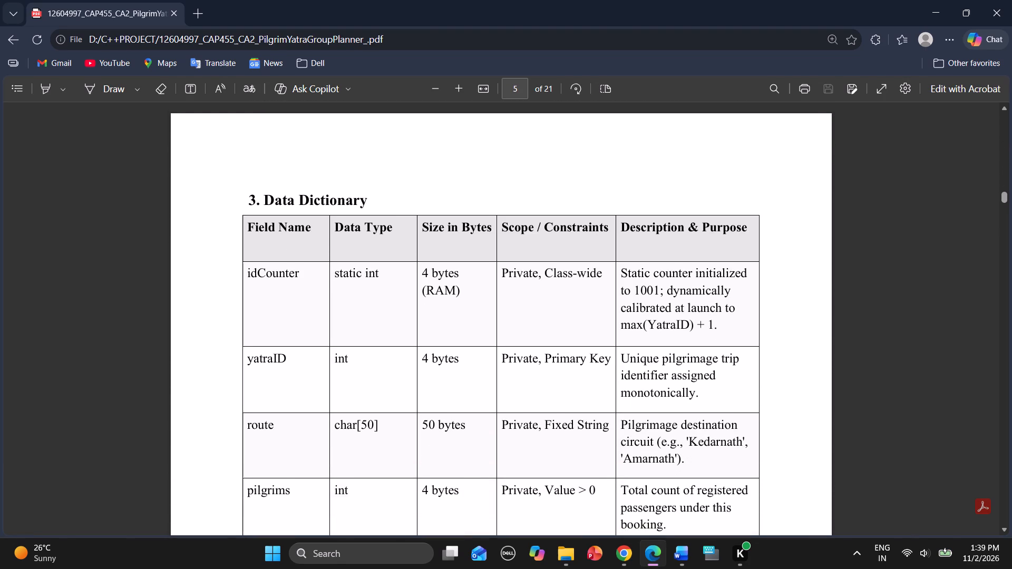
{"action": "scroll", "coordinate": [449, 280], "scroll_direction": "down", "scroll_amount": 3}
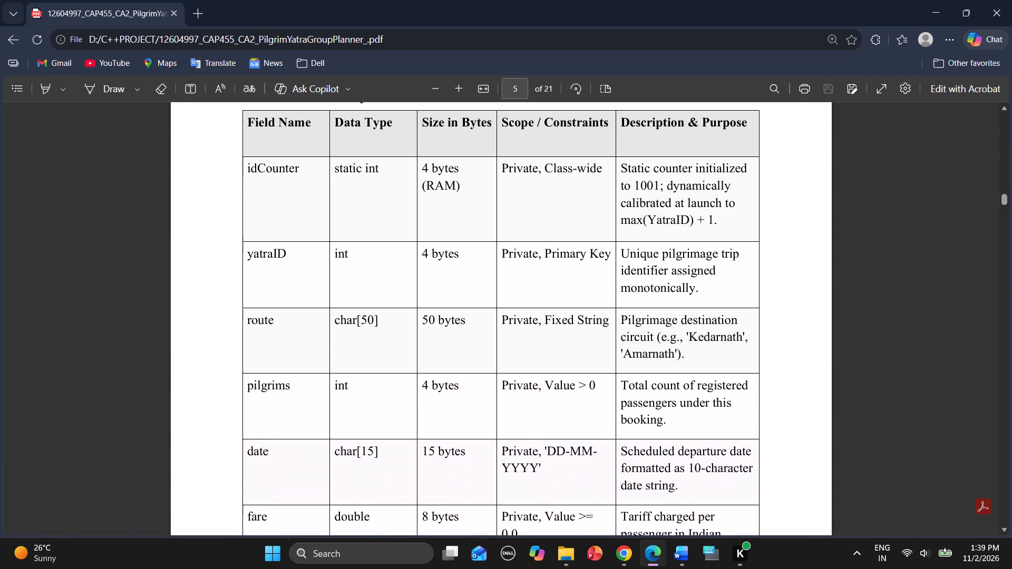
{"action": "scroll", "coordinate": [449, 280], "scroll_direction": "down", "scroll_amount": 4}
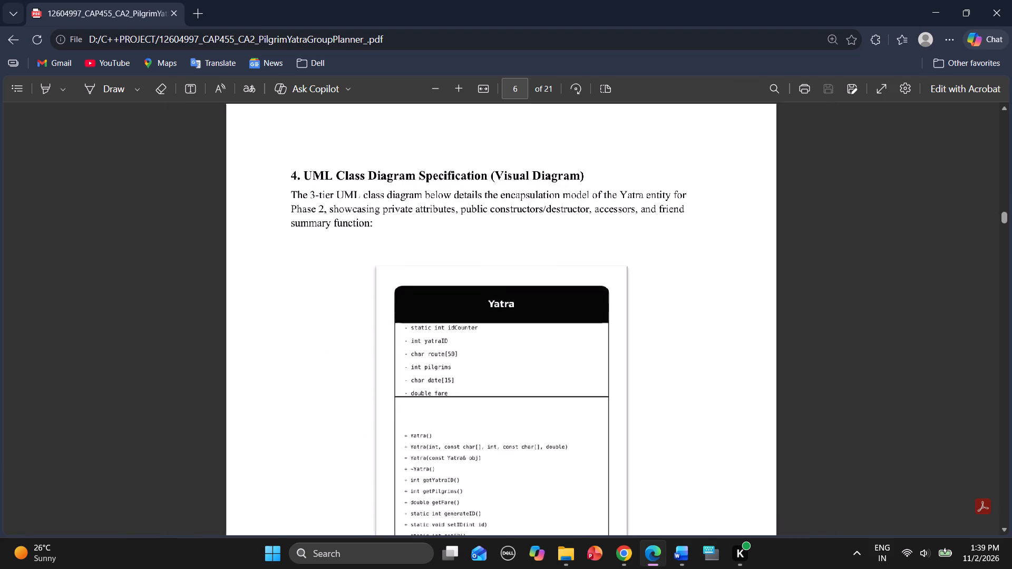
Review the rest of the exported PDF from the Yatra class diagram through the flowchart, DFDs, source code and test cases to page 21.
{"action": "scroll", "coordinate": [449, 280], "scroll_direction": "down", "scroll_amount": 7}
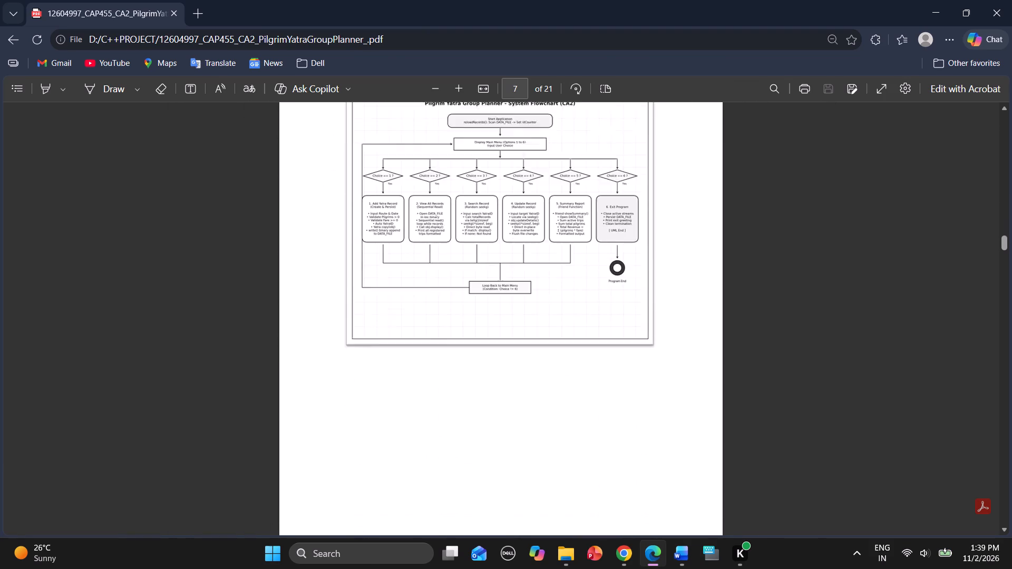
{"action": "scroll", "coordinate": [449, 280], "scroll_direction": "up", "scroll_amount": 2}
{"action": "scroll", "coordinate": [449, 280], "scroll_direction": "down", "scroll_amount": 5}
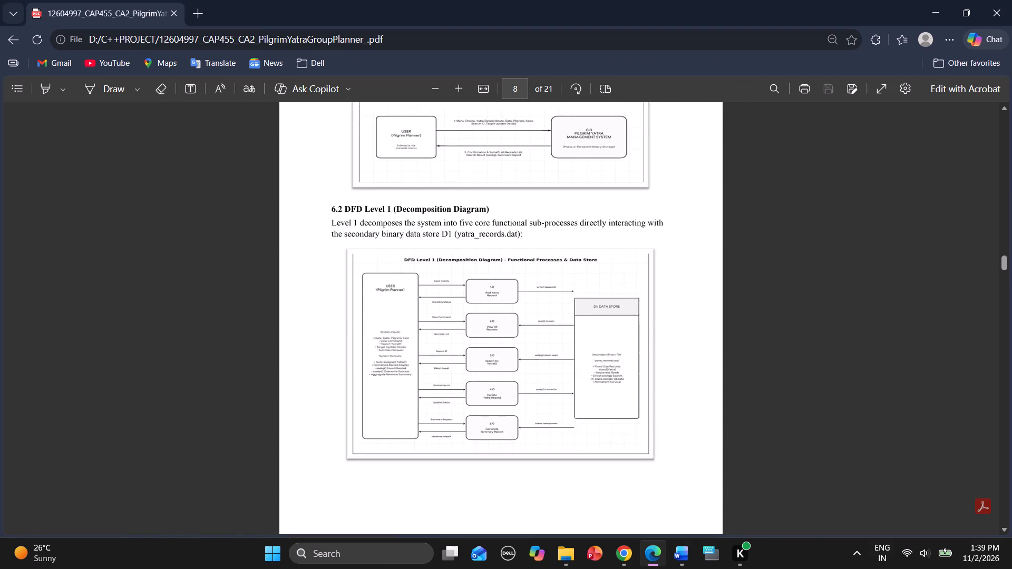
{"action": "scroll", "coordinate": [449, 280], "scroll_direction": "down", "scroll_amount": 8}
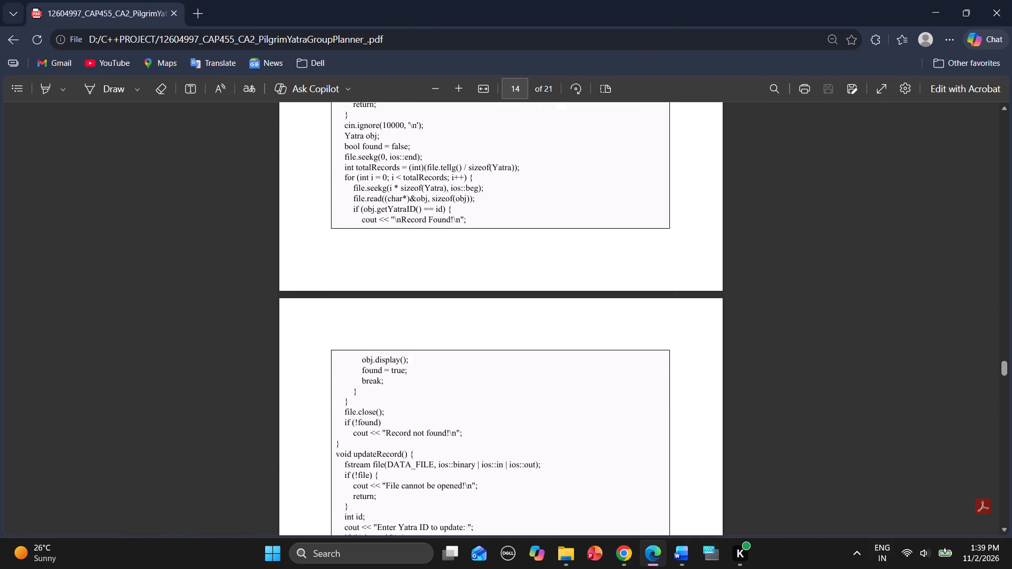
{"action": "scroll", "coordinate": [449, 280], "scroll_direction": "down", "scroll_amount": 8}
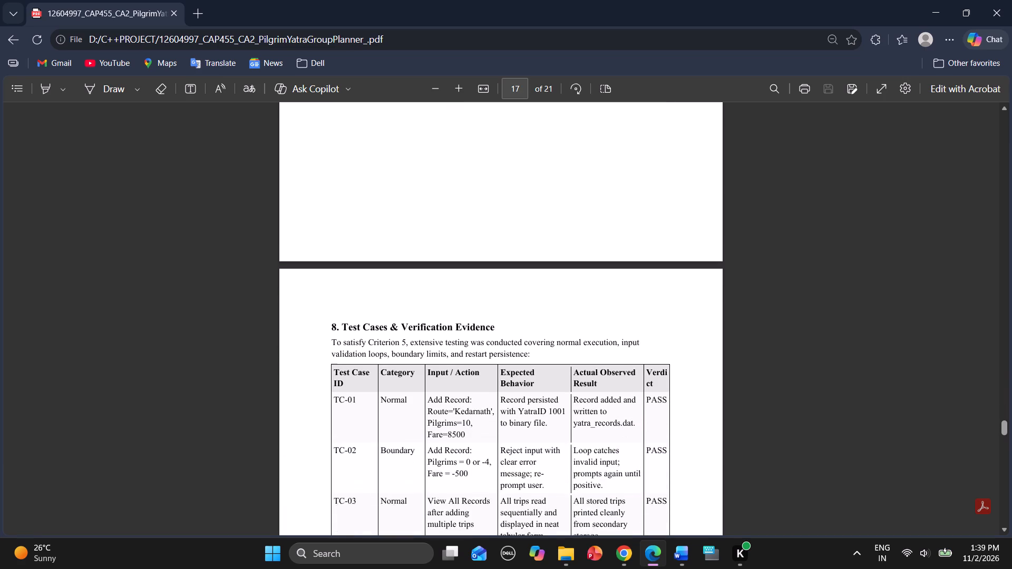
{"action": "scroll", "coordinate": [449, 280], "scroll_direction": "down", "scroll_amount": 9}
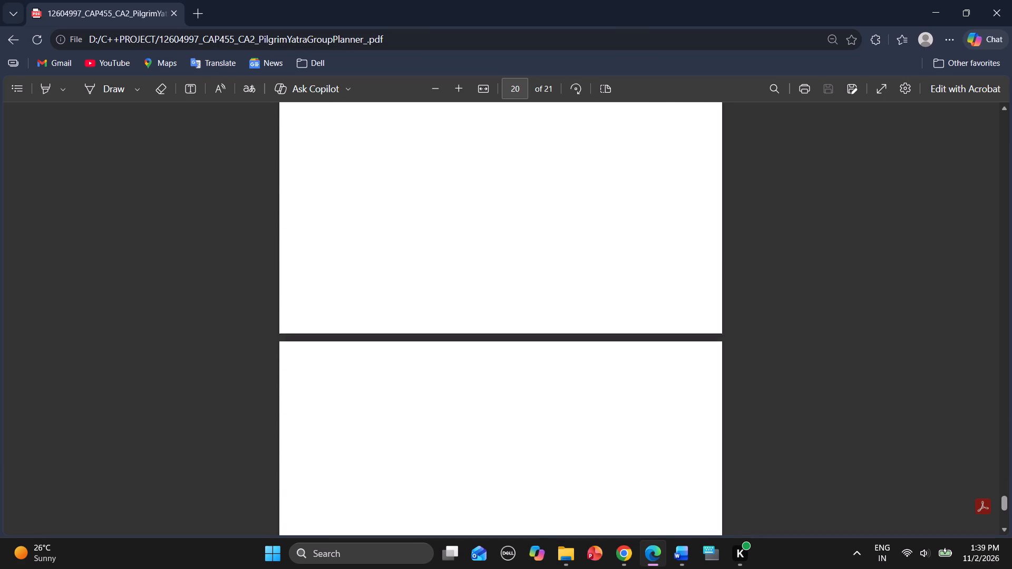
{"action": "scroll", "coordinate": [449, 280], "scroll_direction": "down", "scroll_amount": 2}
{"action": "scroll", "coordinate": [449, 280], "scroll_direction": "up", "scroll_amount": 2}
{"action": "scroll", "coordinate": [449, 280], "scroll_direction": "down", "scroll_amount": 2}
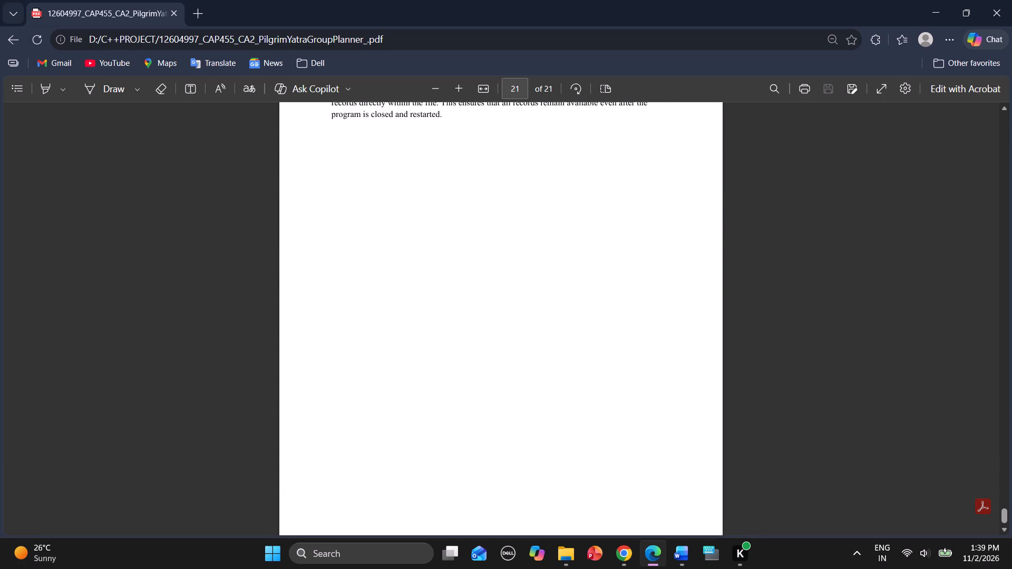
Switch to the "Greeting response" ChatGPT conversation in Chrome.
{"action": "left_click", "coordinate": [621, 558]}
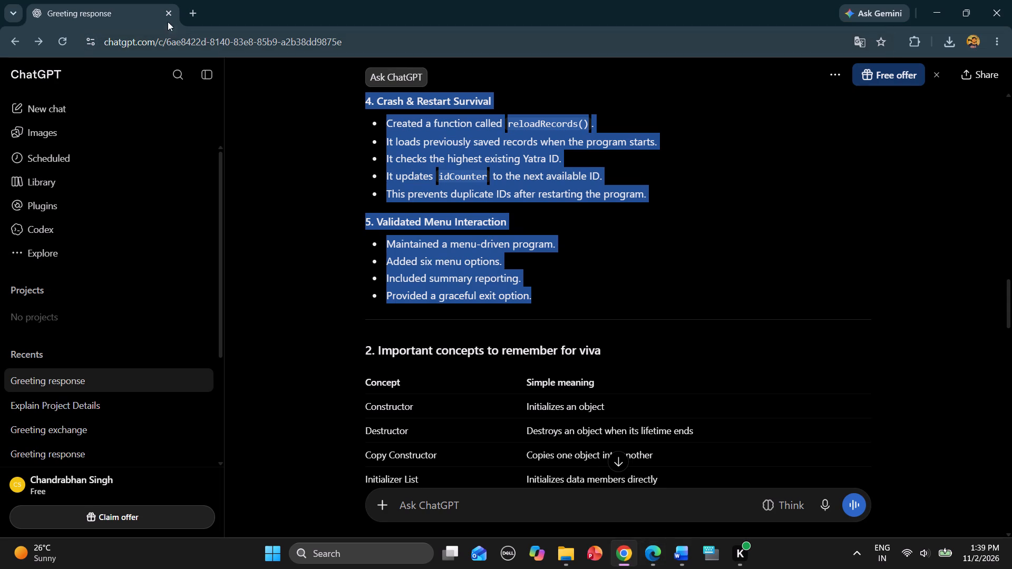
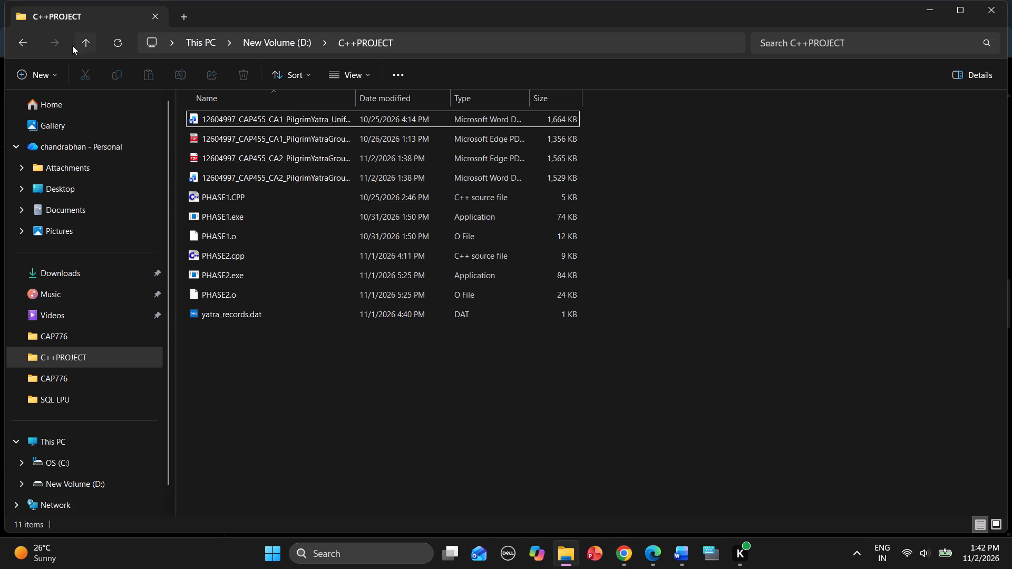
{"action": "left_click", "coordinate": [77, 329]}
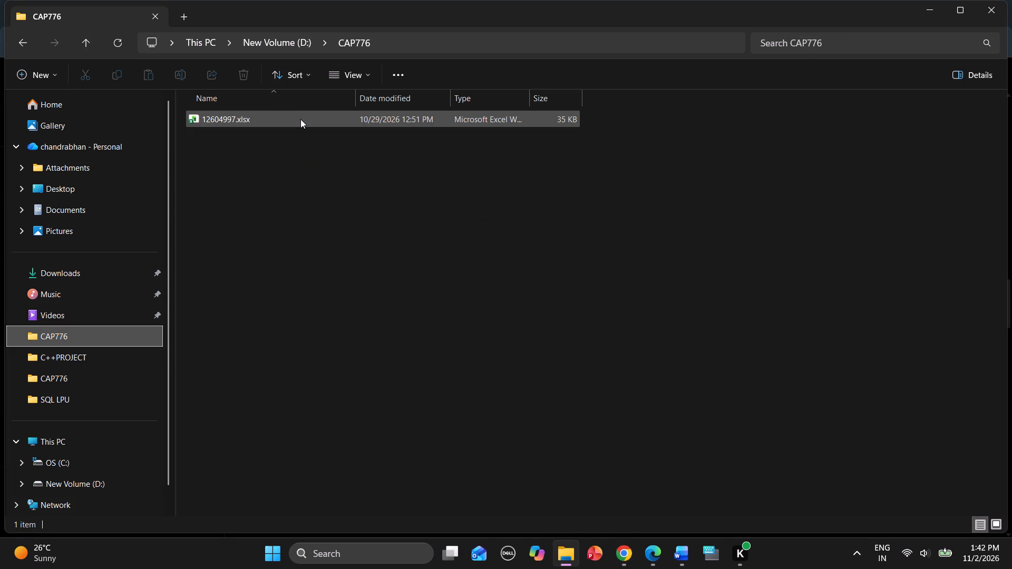
{"action": "double_click", "coordinate": [300, 119]}
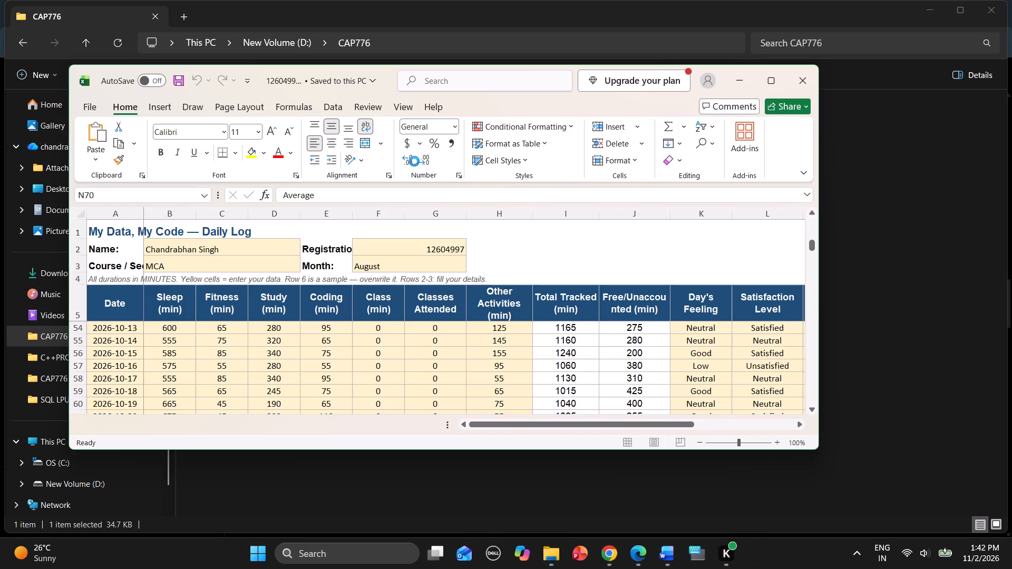
{"action": "left_click", "coordinate": [776, 72]}
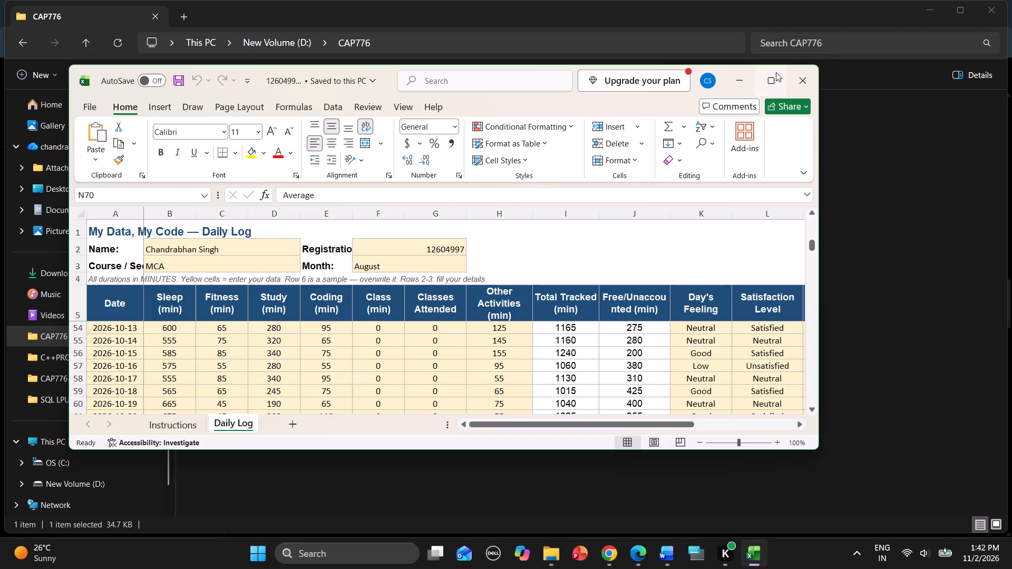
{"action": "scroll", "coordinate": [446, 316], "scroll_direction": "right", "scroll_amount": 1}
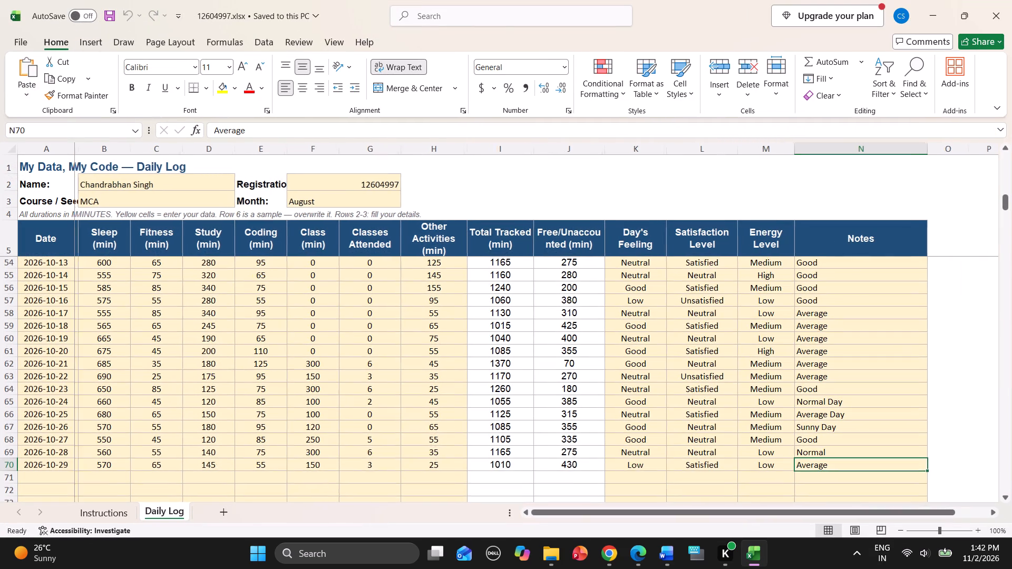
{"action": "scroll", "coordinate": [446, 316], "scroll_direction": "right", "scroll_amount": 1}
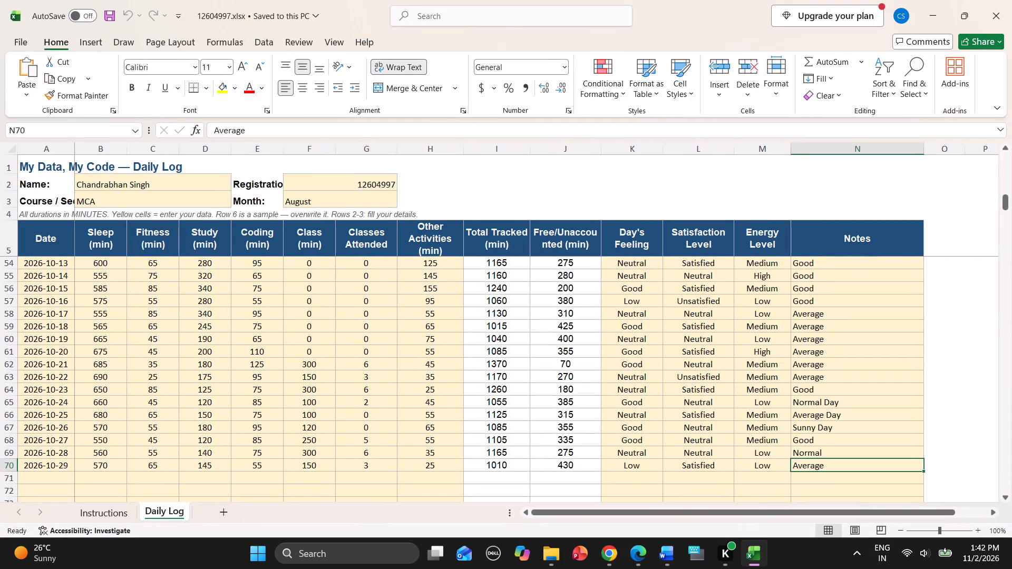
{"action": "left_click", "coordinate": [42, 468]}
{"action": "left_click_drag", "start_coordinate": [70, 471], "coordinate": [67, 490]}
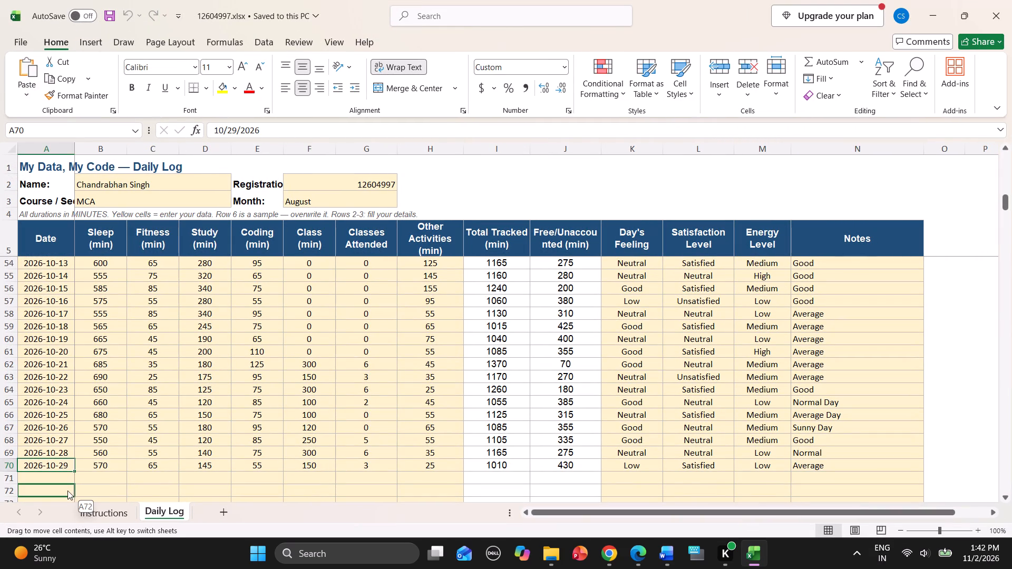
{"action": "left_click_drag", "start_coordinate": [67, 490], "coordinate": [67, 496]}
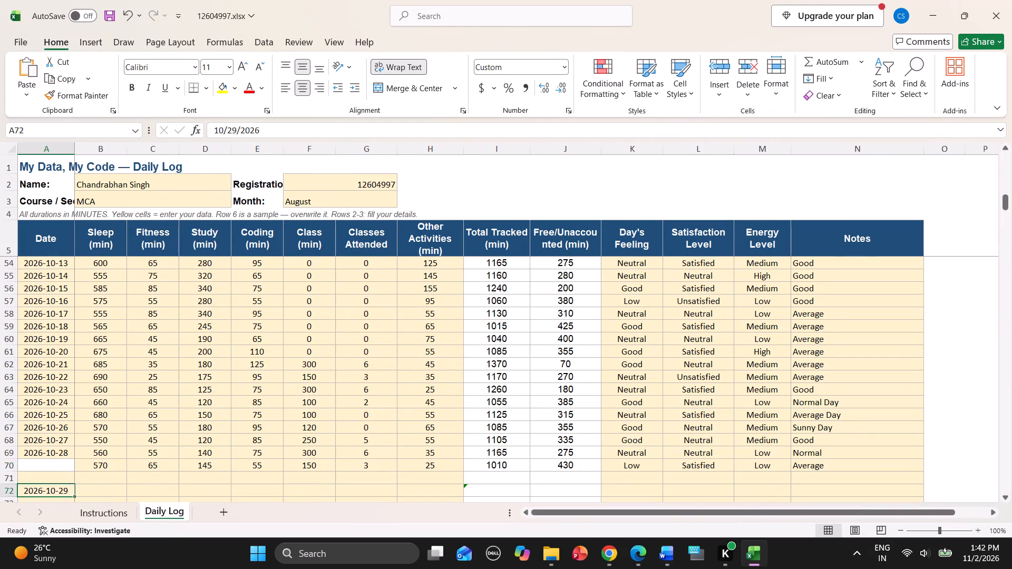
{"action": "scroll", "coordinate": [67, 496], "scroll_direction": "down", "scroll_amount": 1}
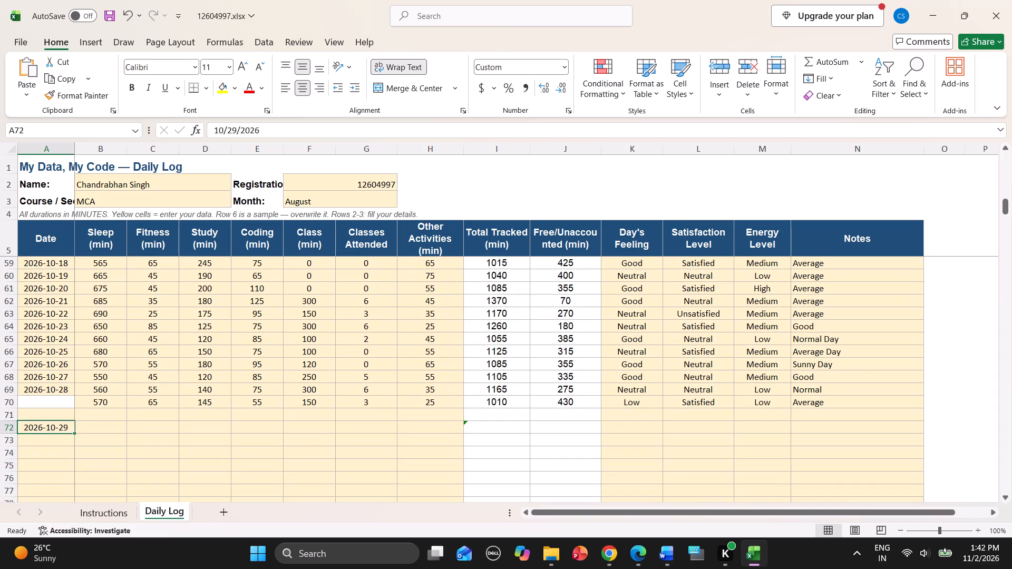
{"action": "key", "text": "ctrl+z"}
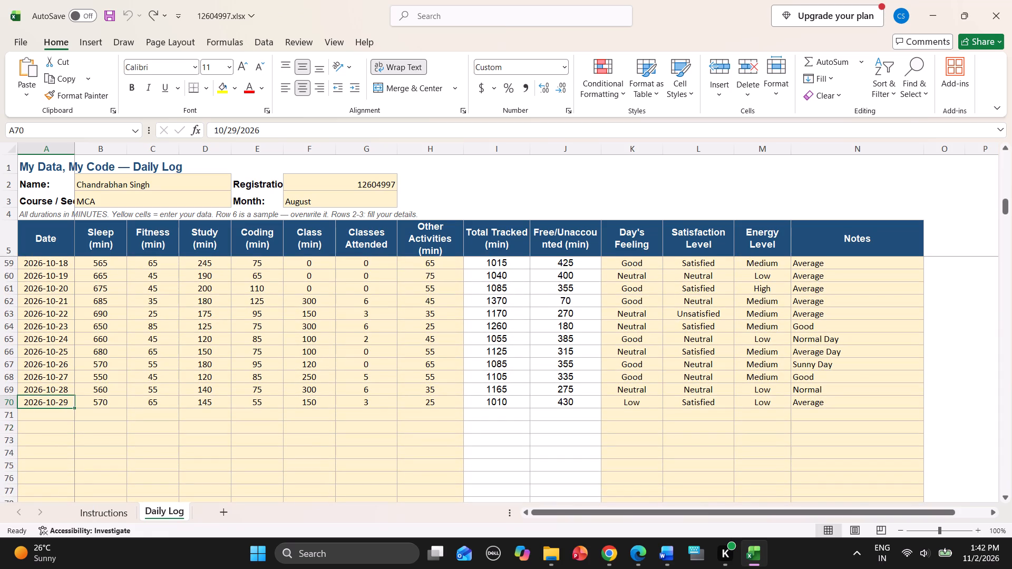
Extend the Date column of the Daily Log from row 70 down to row 74, filling 2026-10-30 through 2026-11-02.
{"action": "left_click_drag", "start_coordinate": [74, 407], "coordinate": [74, 443]}
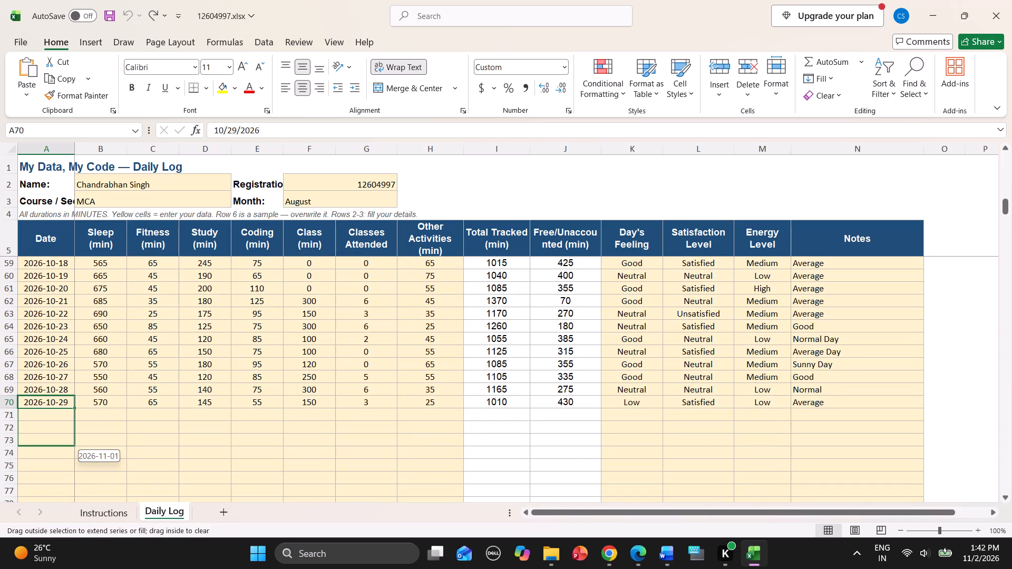
{"action": "left_click_drag", "start_coordinate": [74, 443], "coordinate": [73, 454]}
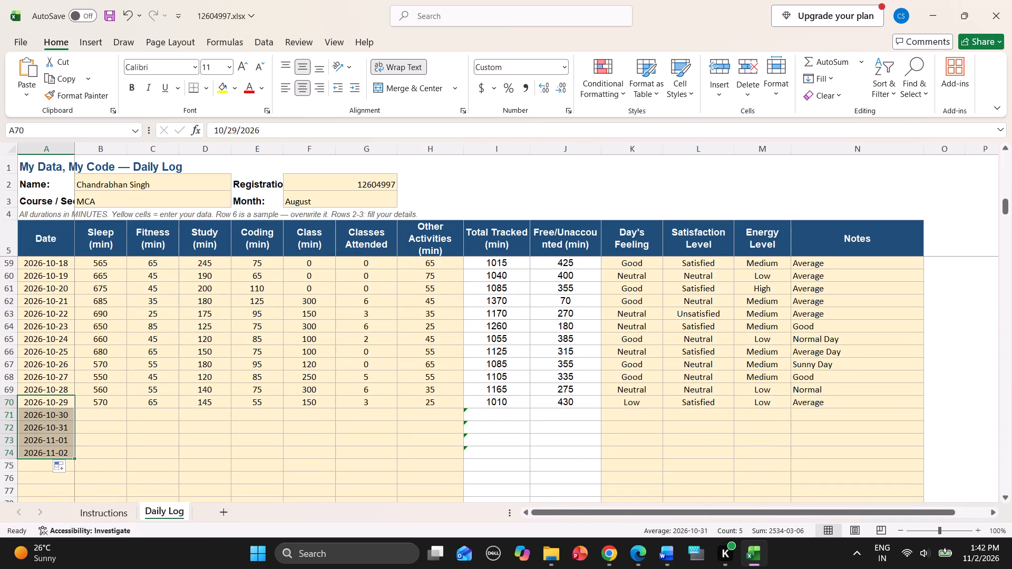
Enter the Sleep minutes for 2026-10-30 through 2026-11-02 (rows 71 to 74) as 550, 650, 750 and 820.
{"action": "left_click", "coordinate": [104, 417]}
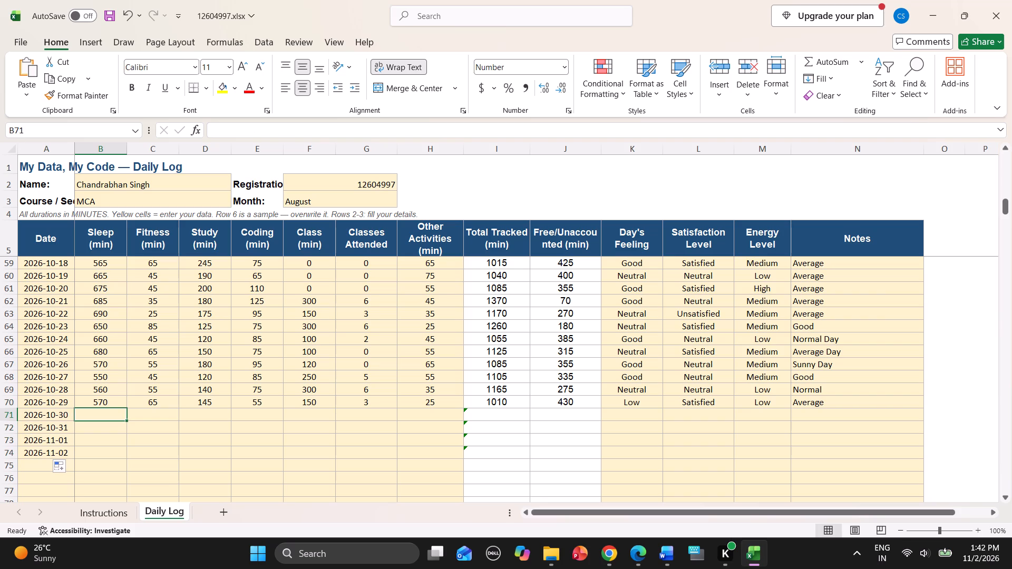
{"action": "type", "text": "550"}
{"action": "key", "text": "Down"}
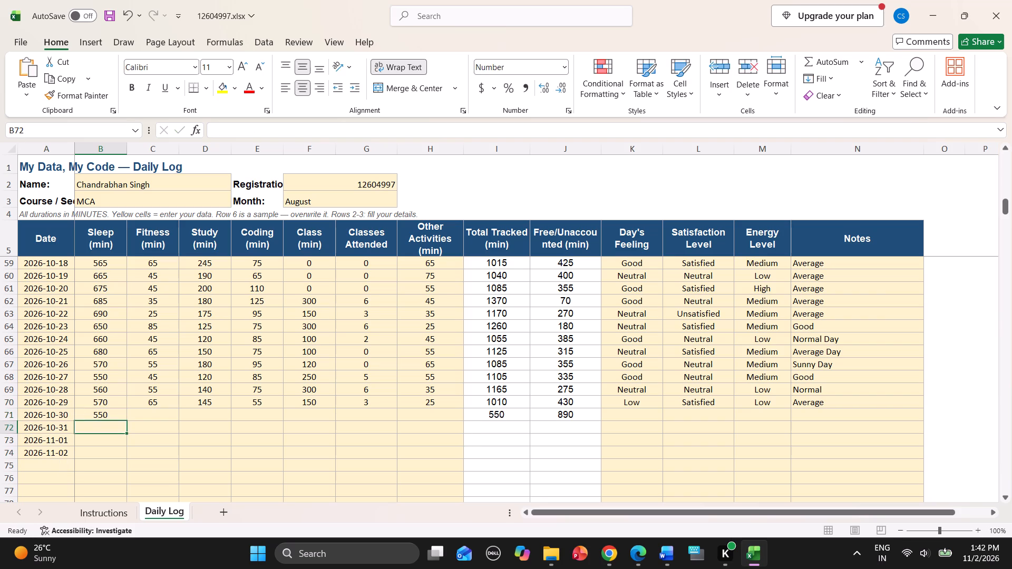
{"action": "type", "text": "654"}
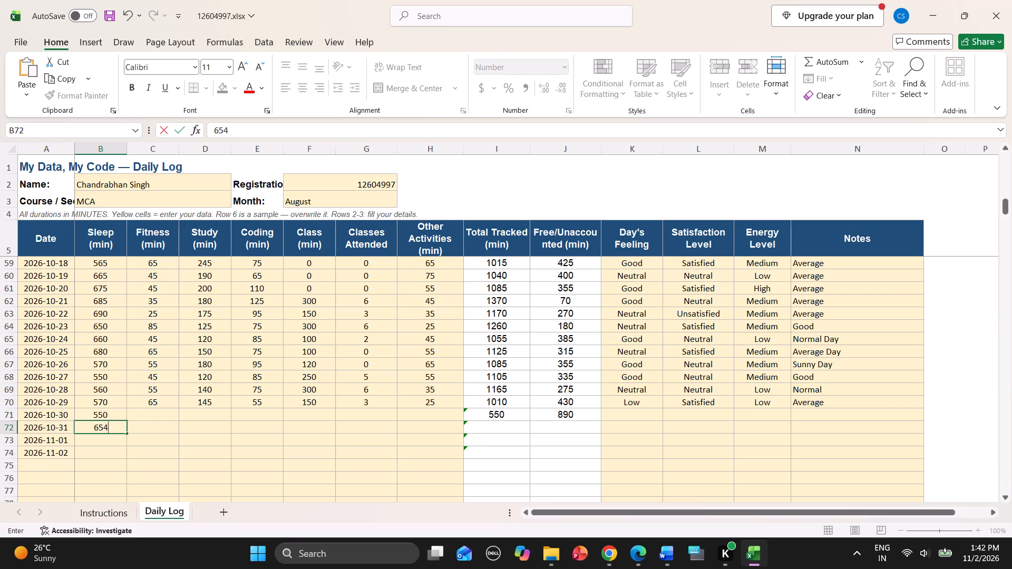
{"action": "key", "text": "BackSpace"}
{"action": "key", "text": "0"}
{"action": "key", "text": "Down"}
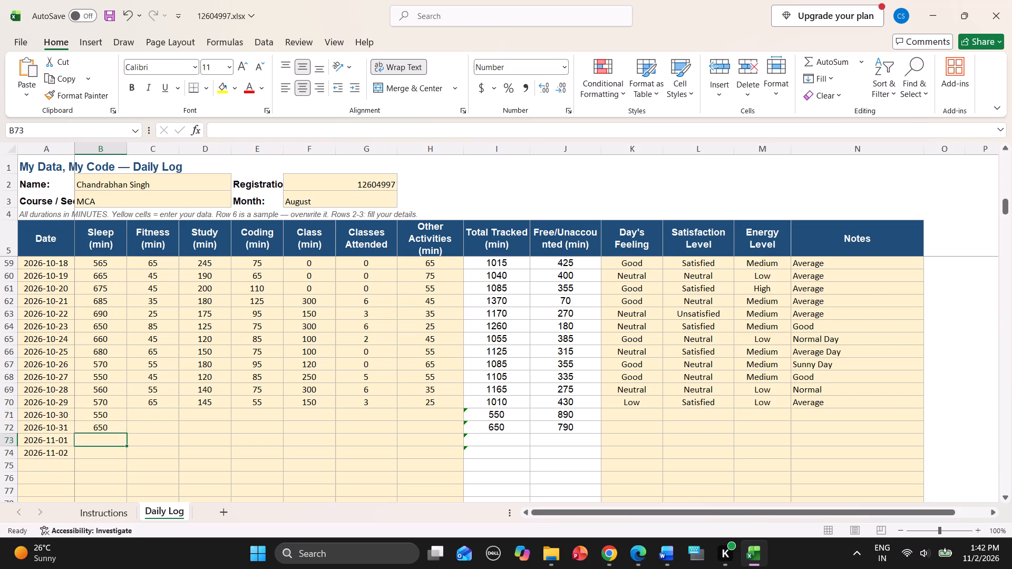
{"action": "type", "text": "750"}
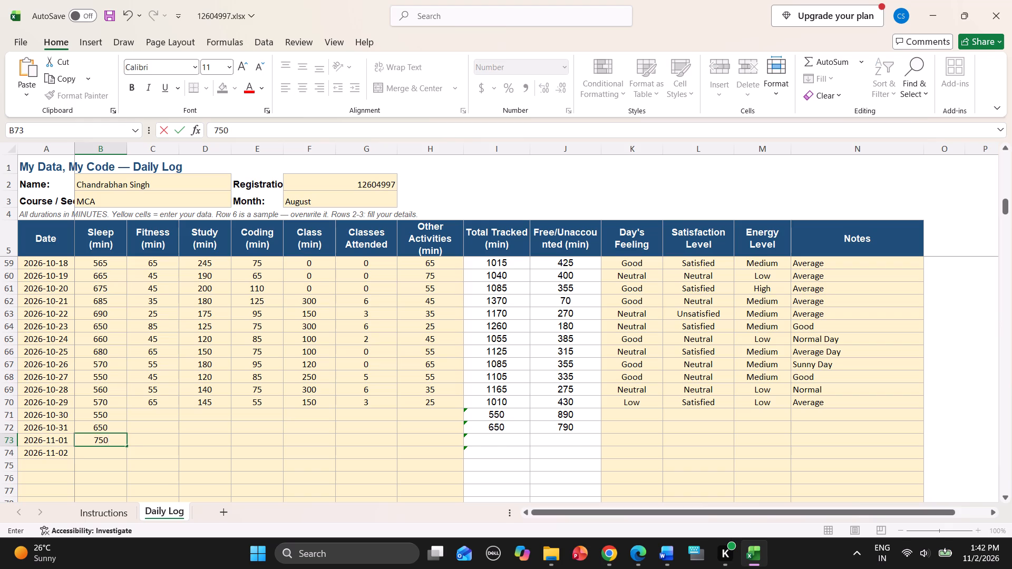
{"action": "key", "text": "Down"}
{"action": "type", "text": "820"}
{"action": "key", "text": "Right"}
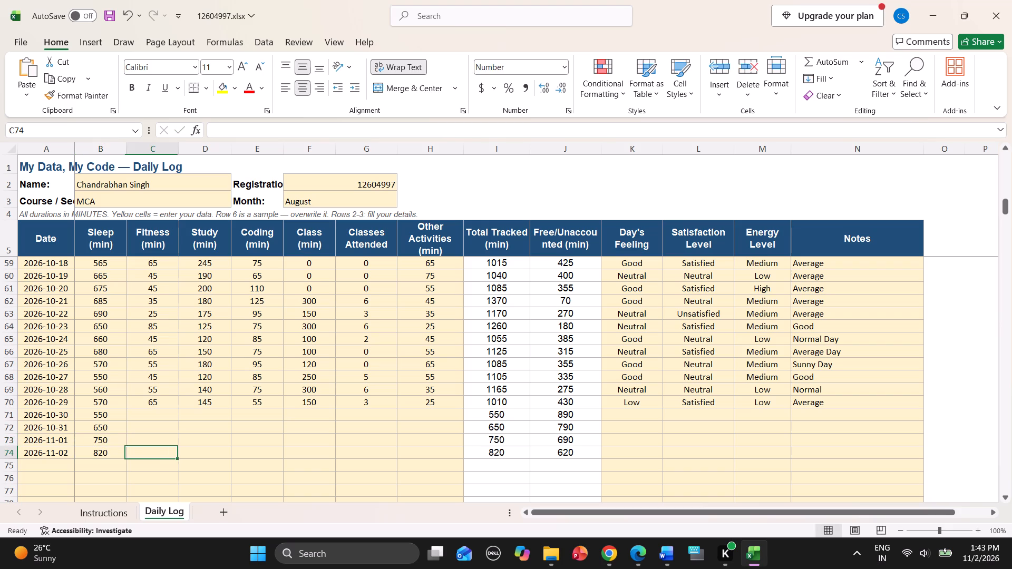
Enter the Fitness minutes for 2026-10-30 through 2026-11-02 as 25, 45, 65 and 40, working upward from row 74.
{"action": "key", "text": "4"}
{"action": "key", "text": "0"}
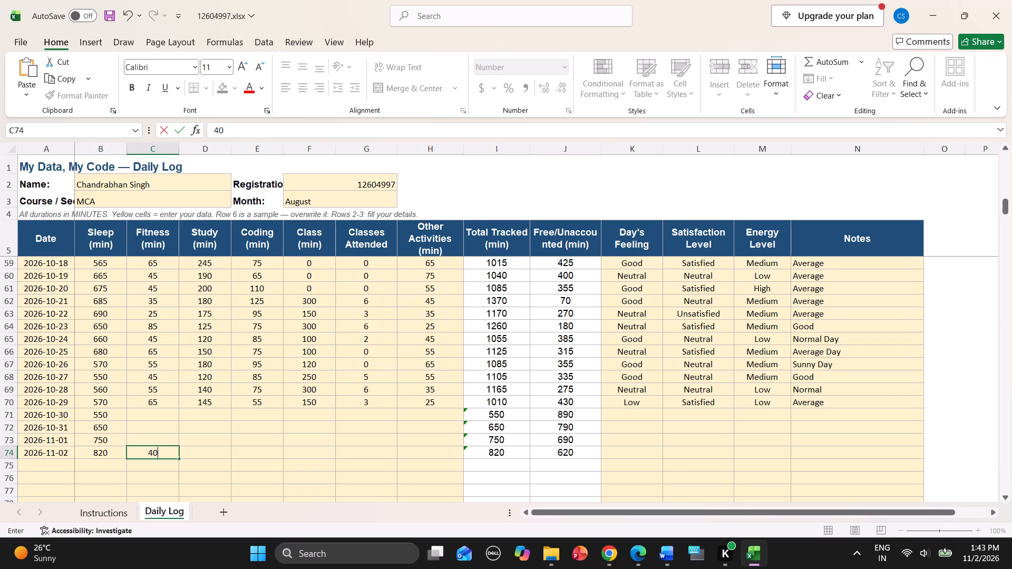
{"action": "key", "text": "Up"}
{"action": "type", "text": "65"}
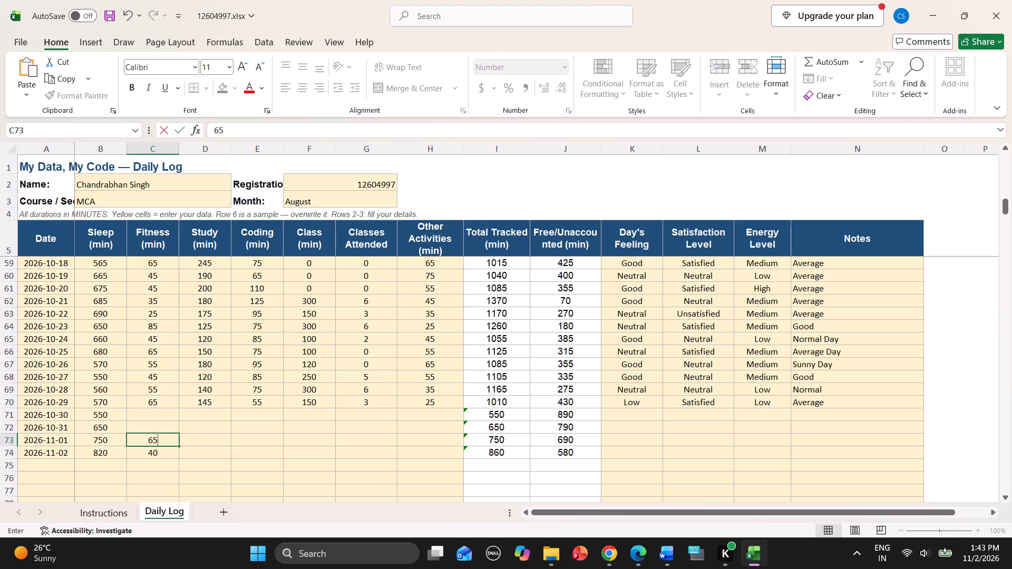
{"action": "key", "text": "Up"}
{"action": "type", "text": "45"}
{"action": "key", "text": "Up"}
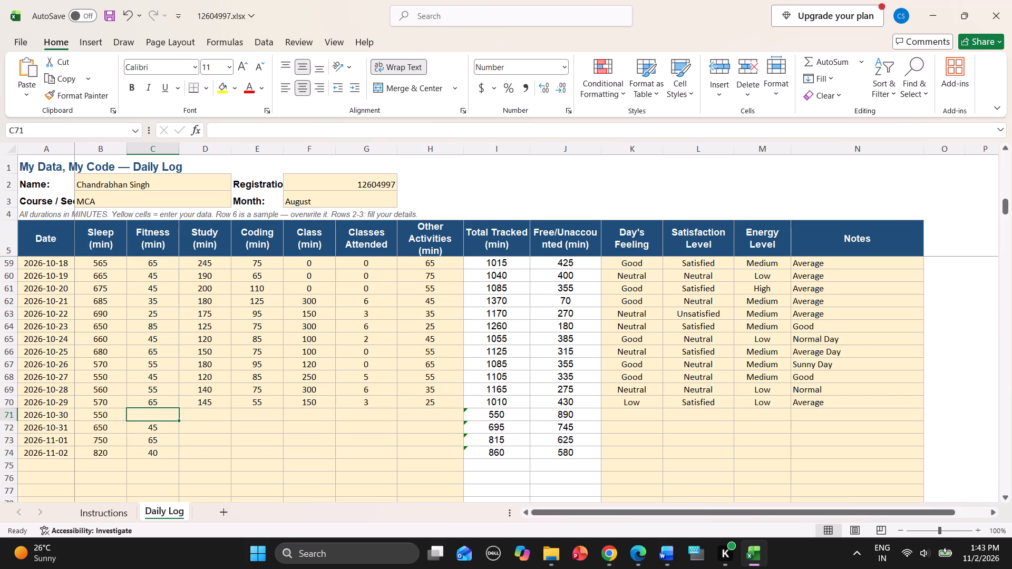
{"action": "type", "text": "25"}
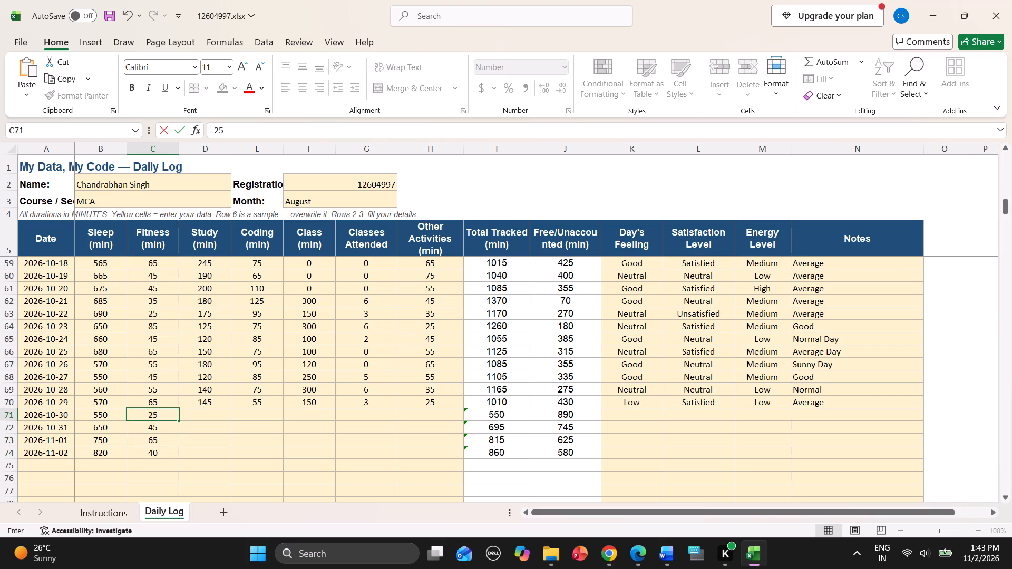
{"action": "key", "text": "Right"}
Enter the Study minutes for 2026-10-30 through 2026-11-02 as 165, 185, 210 and 230.
{"action": "type", "text": "165"}
{"action": "key", "text": "Down"}
{"action": "type", "text": "185"}
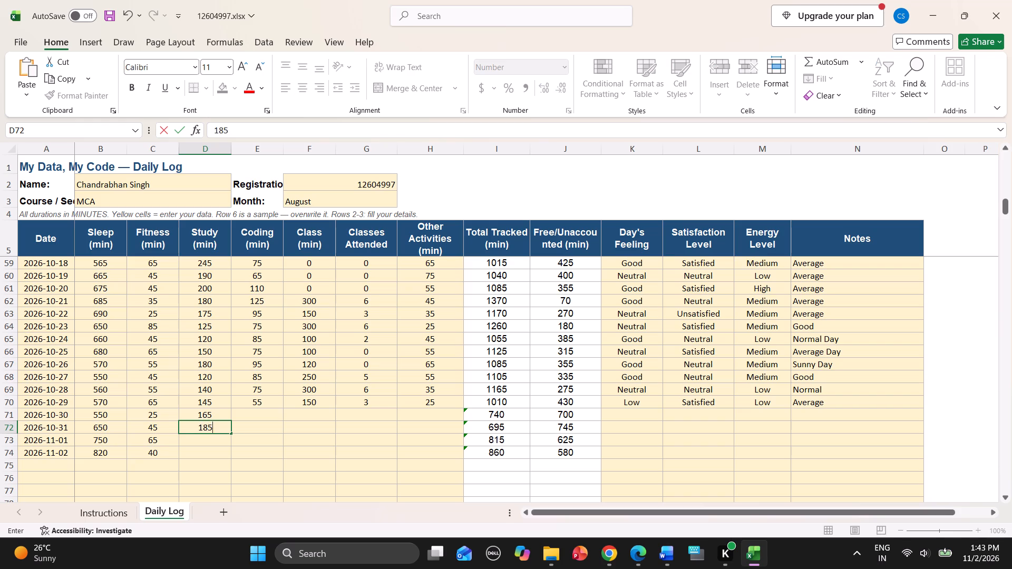
{"action": "key", "text": "Down"}
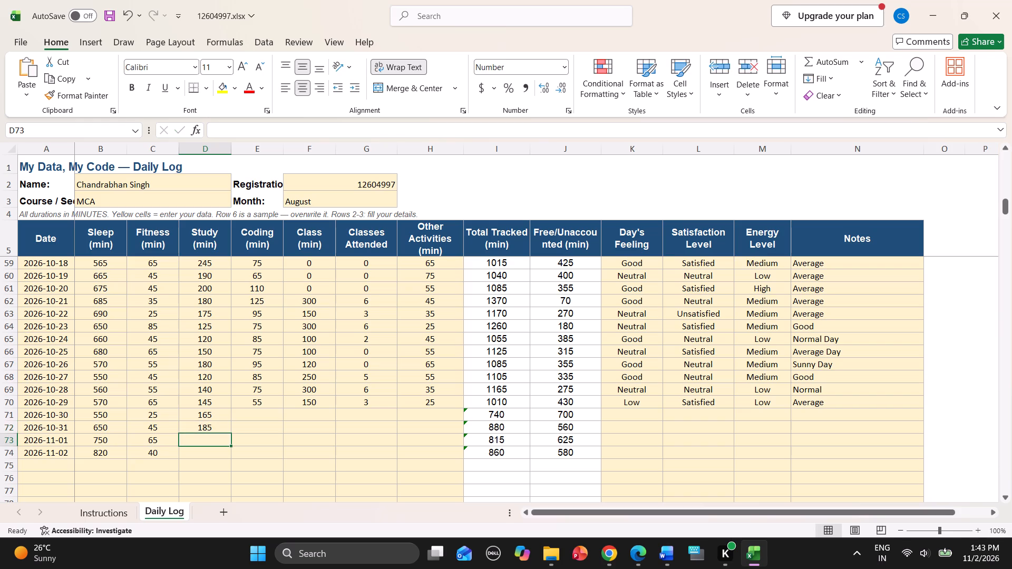
{"action": "key", "text": "2"}
{"action": "type", "text": "10"}
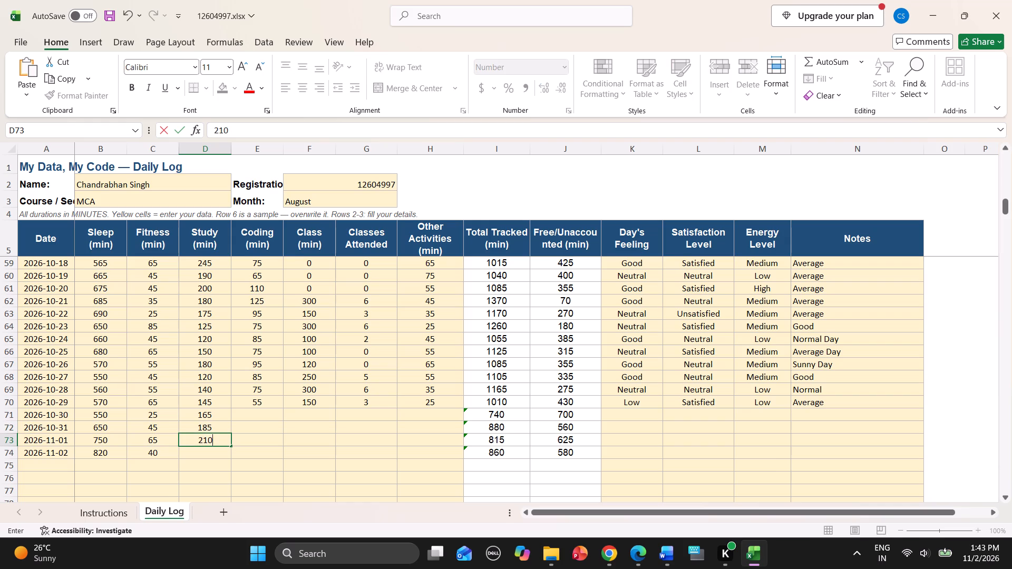
{"action": "key", "text": "Down"}
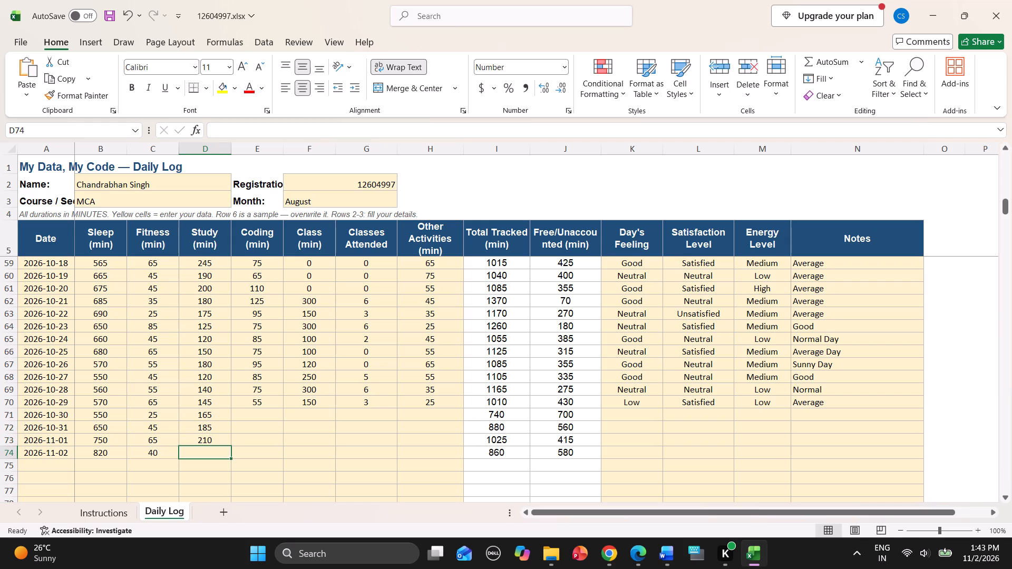
{"action": "type", "text": "230"}
{"action": "key", "text": "Right"}
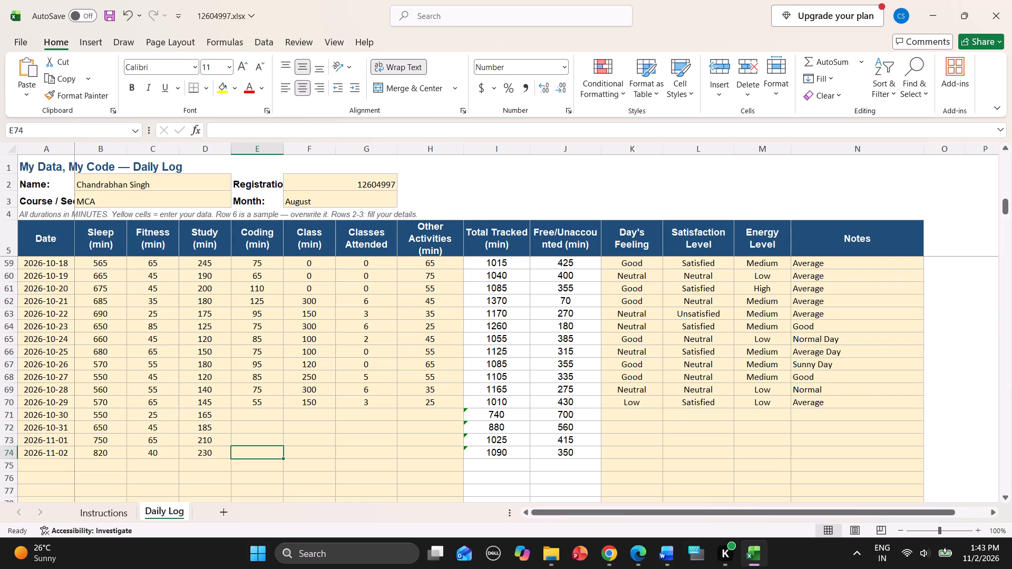
Enter the Coding minutes for 2026-10-30 through 2026-11-02 as 105, 95, 85 and 70, working upward from row 74.
{"action": "type", "text": "70"}
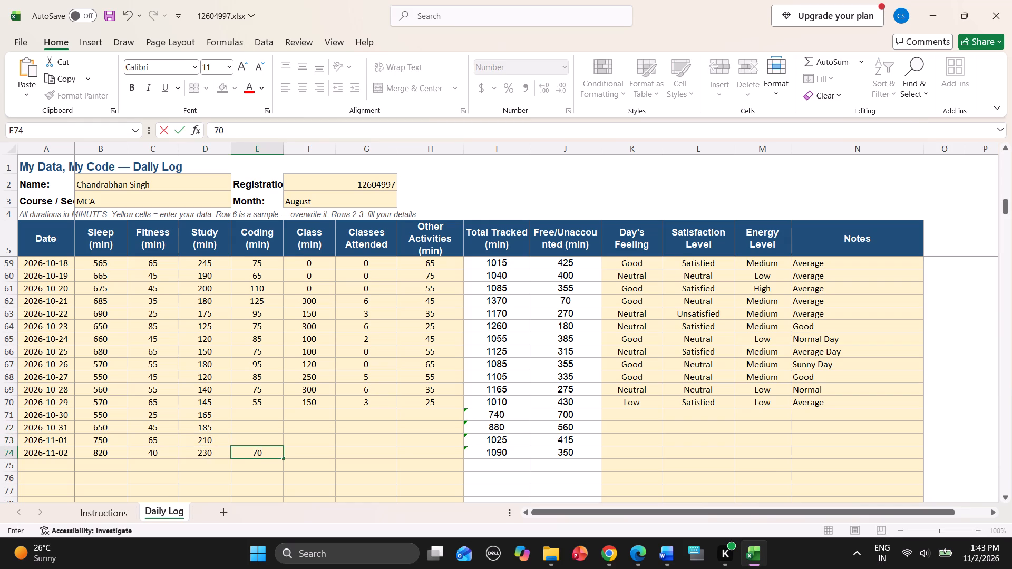
{"action": "key", "text": "Up"}
{"action": "key", "text": "8"}
{"action": "key", "text": "5"}
{"action": "key", "text": "Up"}
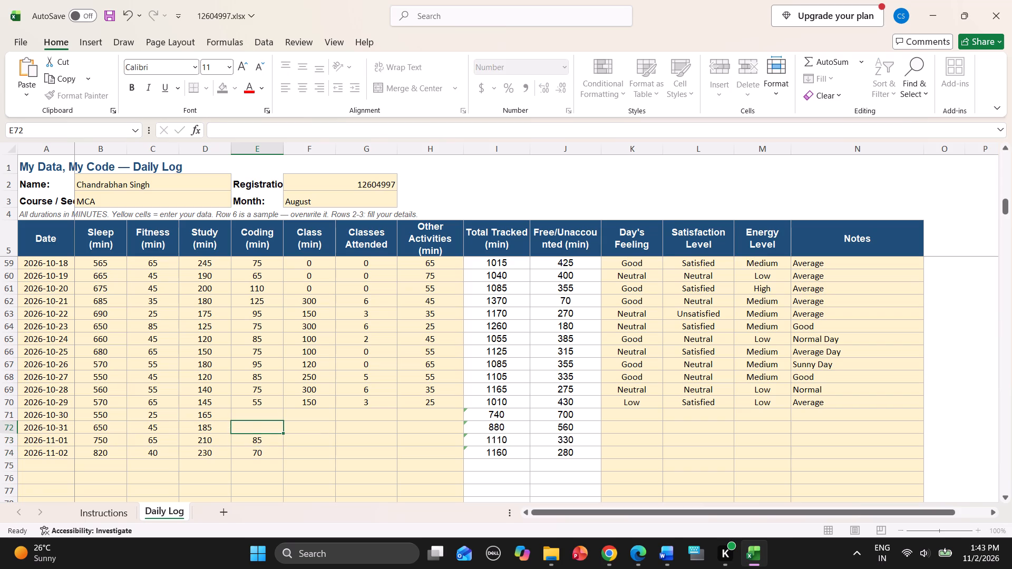
{"action": "type", "text": "95"}
{"action": "key", "text": "Up"}
{"action": "type", "text": "10"}
{"action": "key", "text": "5"}
{"action": "key", "text": "Right"}
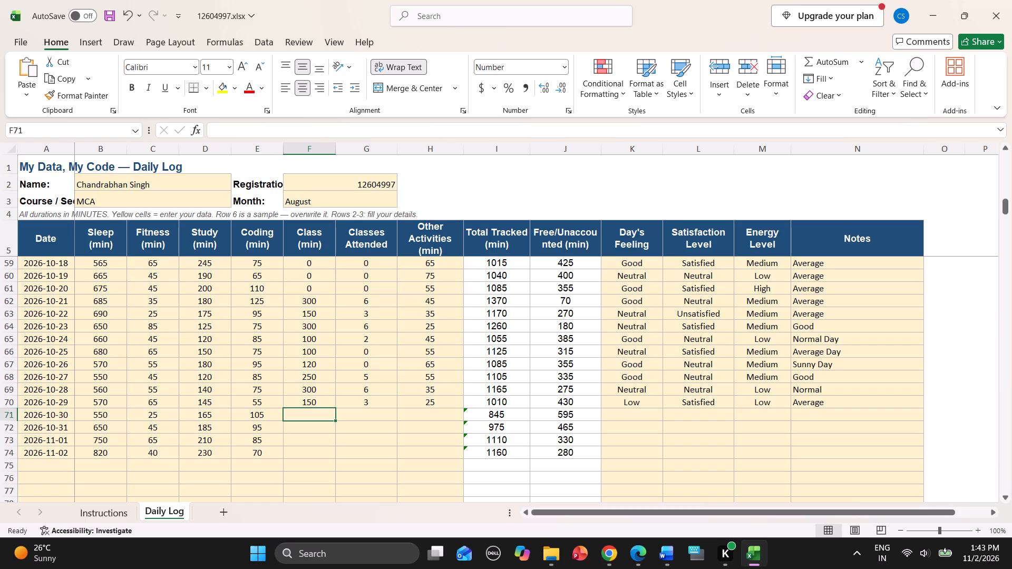
Enter the Class minutes for 2026-10-30 through 2026-11-02 as 300, 100, 0 and 300.
{"action": "type", "text": "300"}
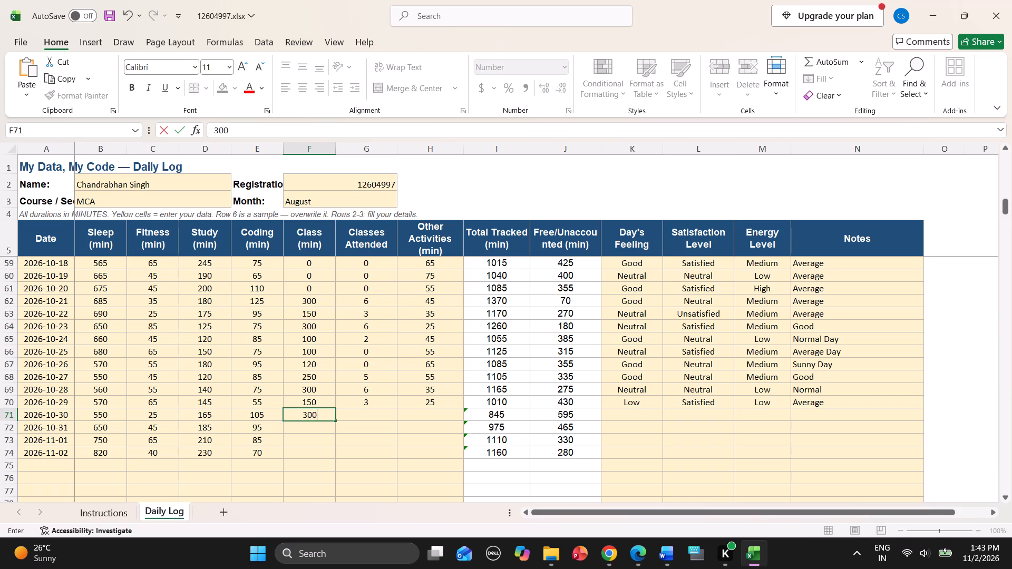
{"action": "key", "text": "Down"}
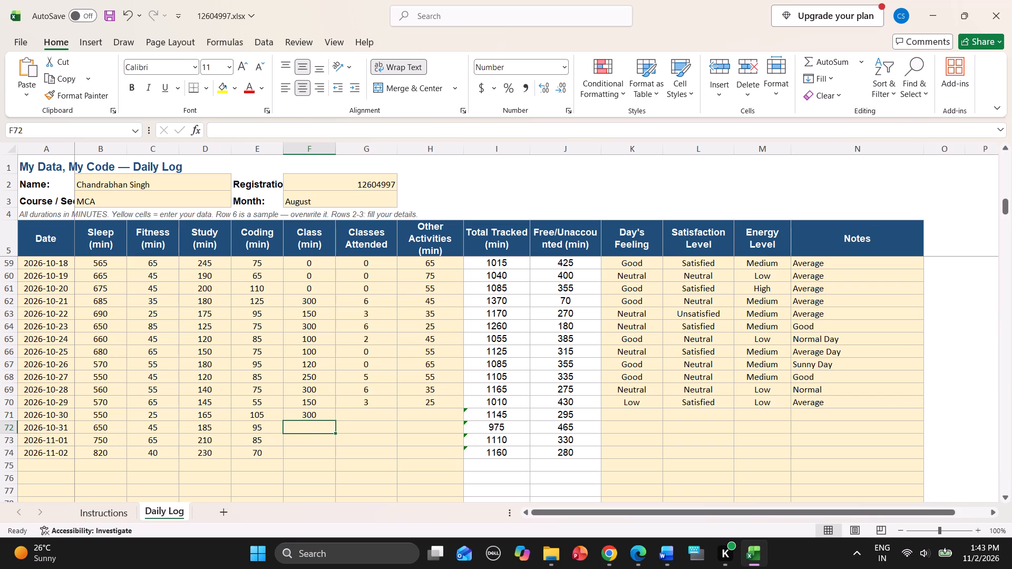
{"action": "type", "text": "100"}
{"action": "key", "text": "Down"}
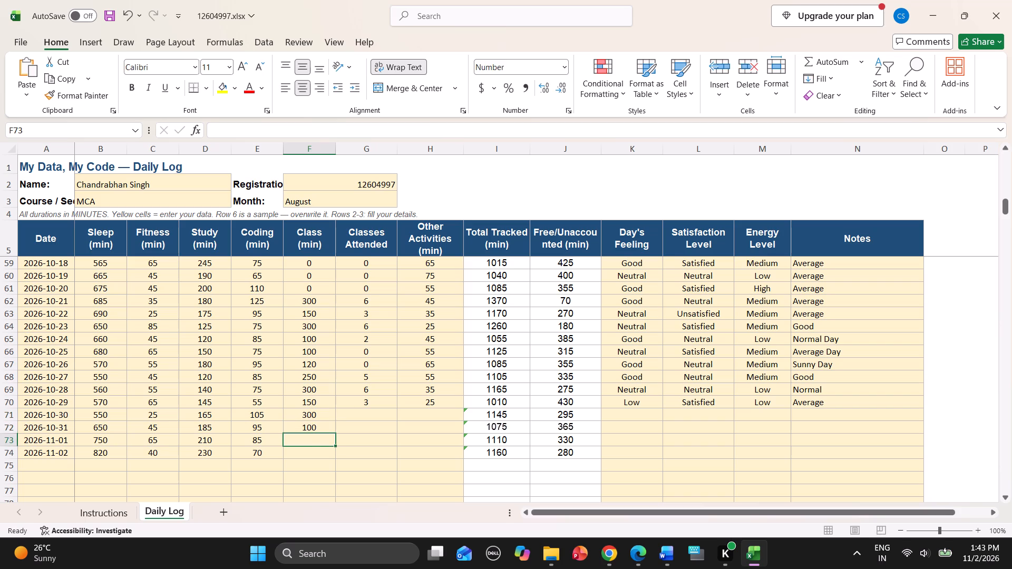
{"action": "key", "text": "0"}
{"action": "key", "text": "Down"}
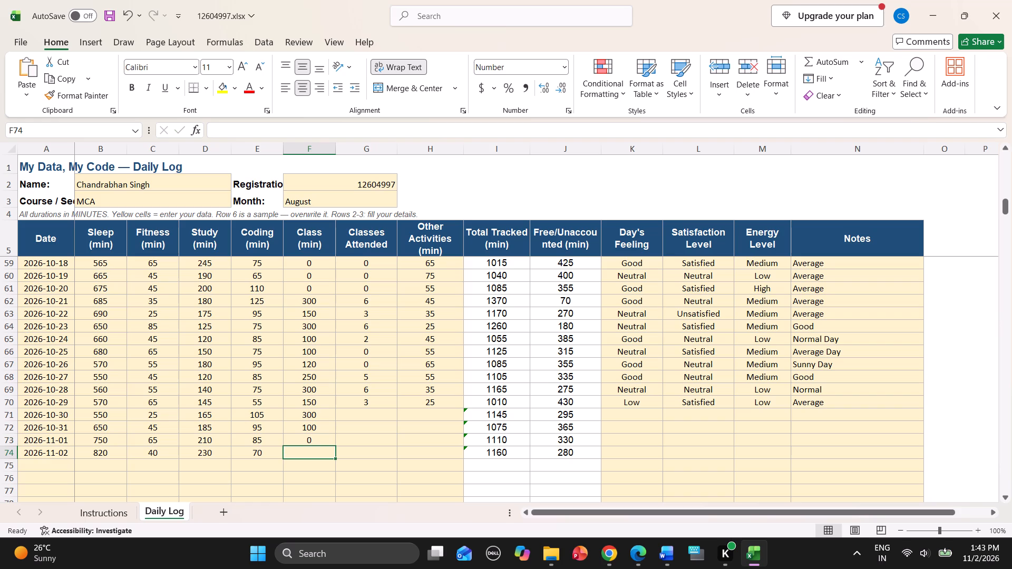
{"action": "type", "text": "300"}
{"action": "key", "text": "Right"}
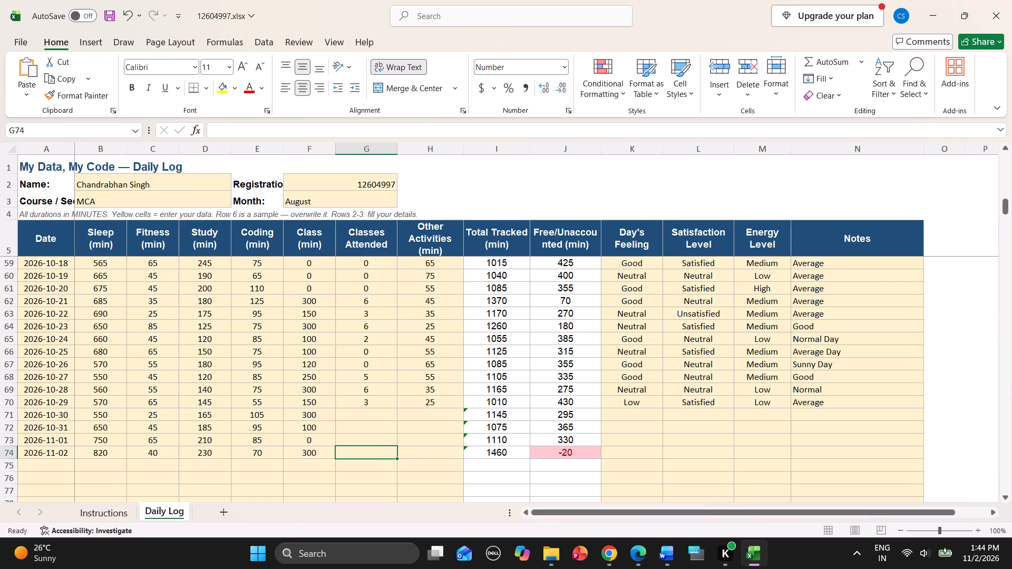
Change the Study minutes for 2026-11-02 to 180.
{"action": "key", "text": "Left"}
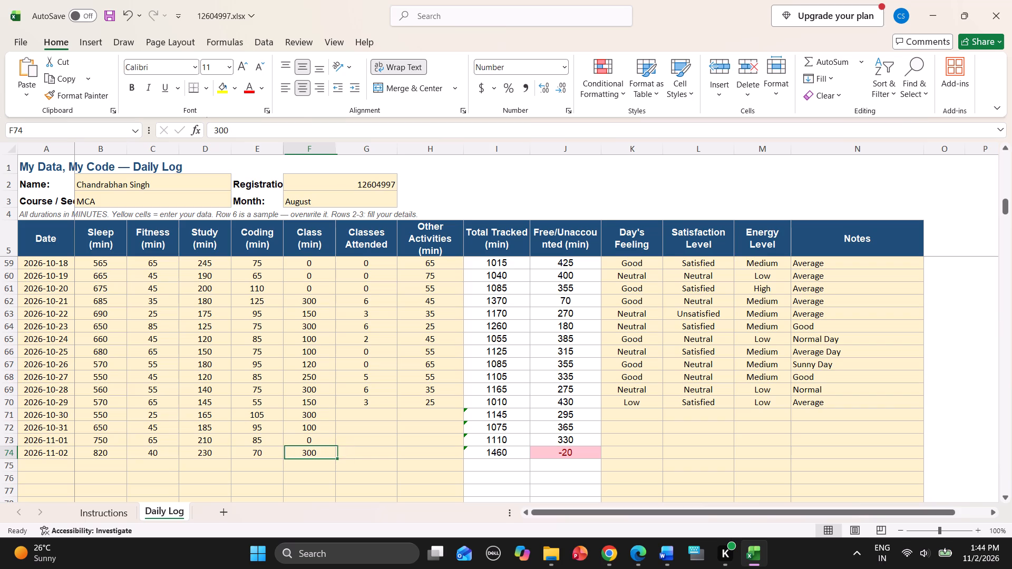
{"action": "key", "text": "Left"}
{"action": "key", "text": "Left"}
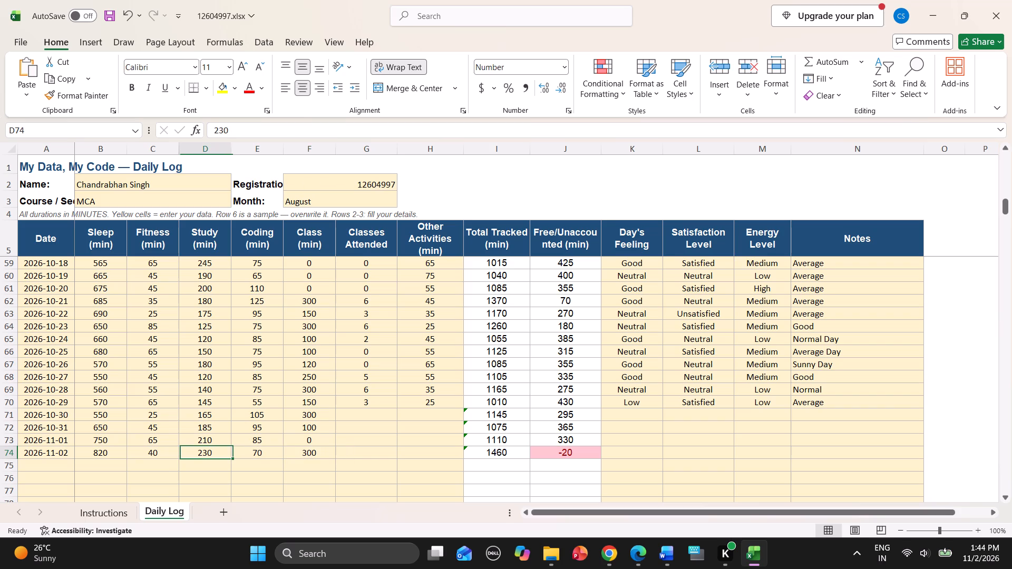
{"action": "type", "text": "180"}
{"action": "key", "text": "Right"}
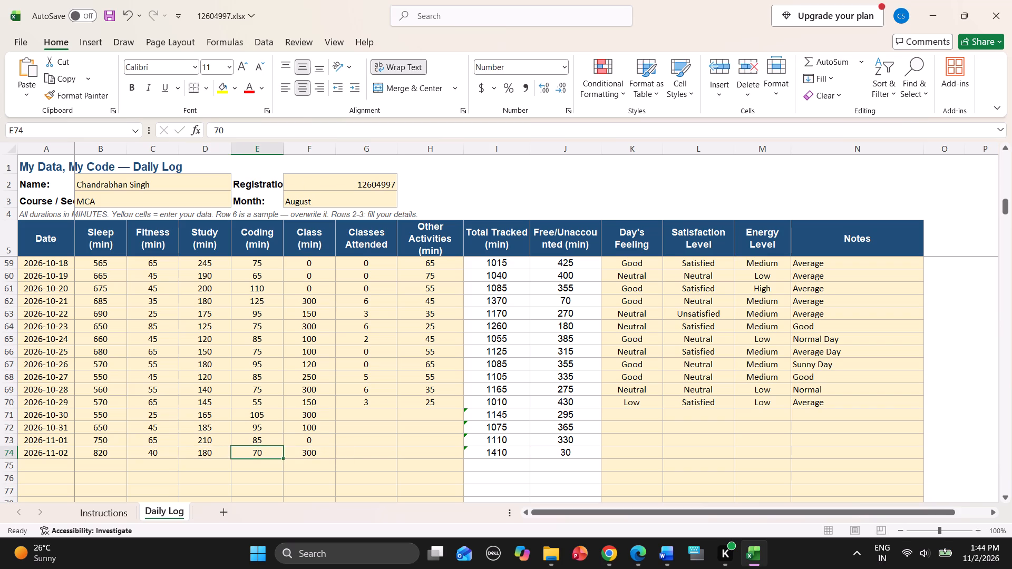
Enter the Classes Attended for 2026-10-30 through 2026-11-02 as 6, 2, 0 and 6, working upward from row 74.
{"action": "key", "text": "Right"}
{"action": "key", "text": "Right"}
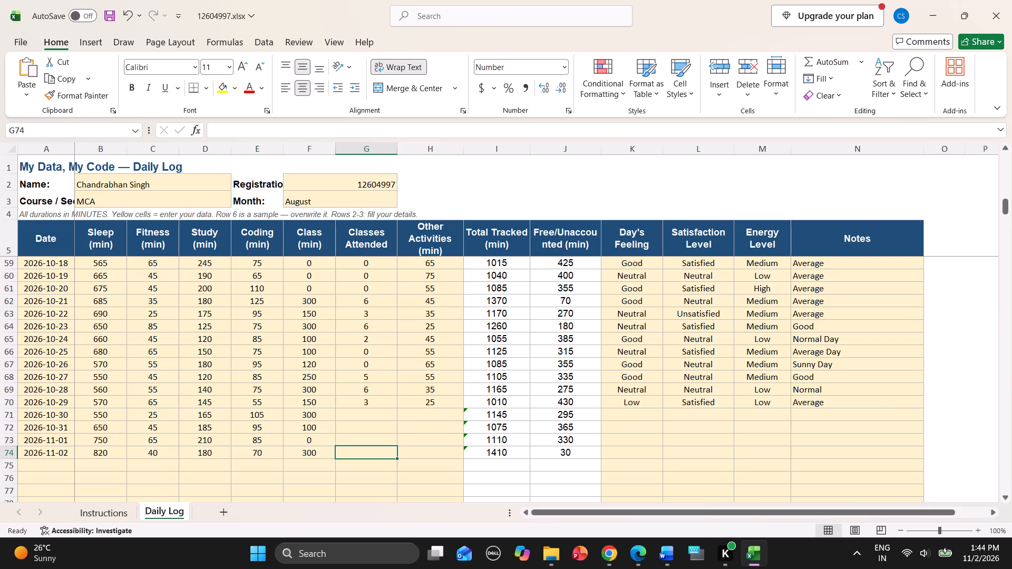
{"action": "key", "text": "6"}
{"action": "key", "text": "Up"}
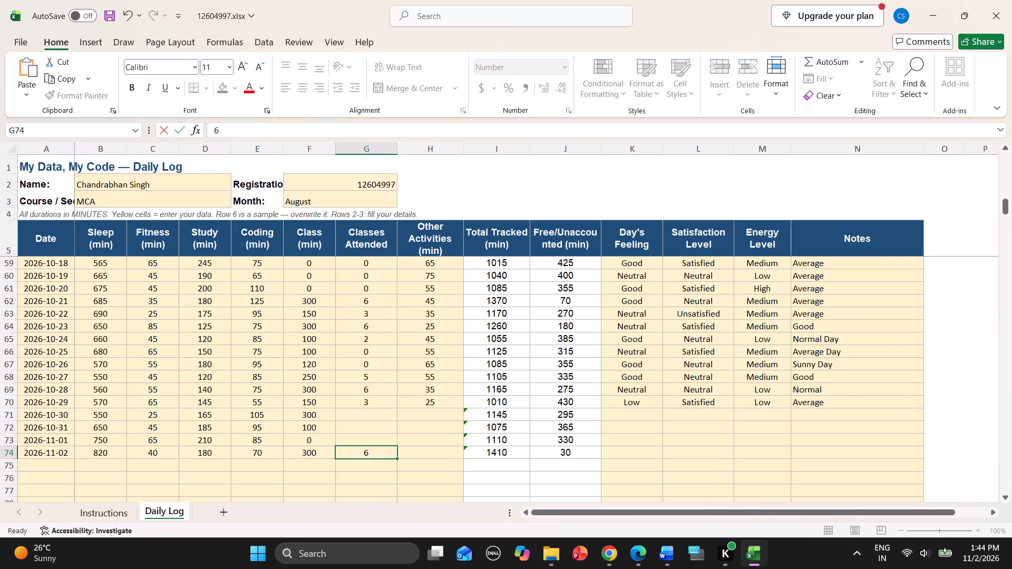
{"action": "key", "text": "0"}
{"action": "key", "text": "Up"}
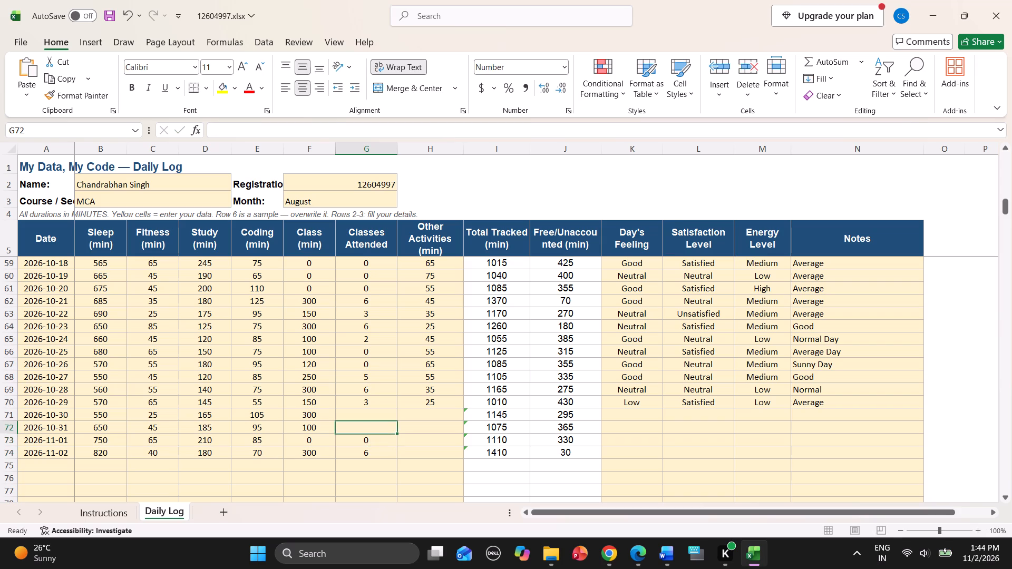
{"action": "key", "text": "2"}
{"action": "key", "text": "Up"}
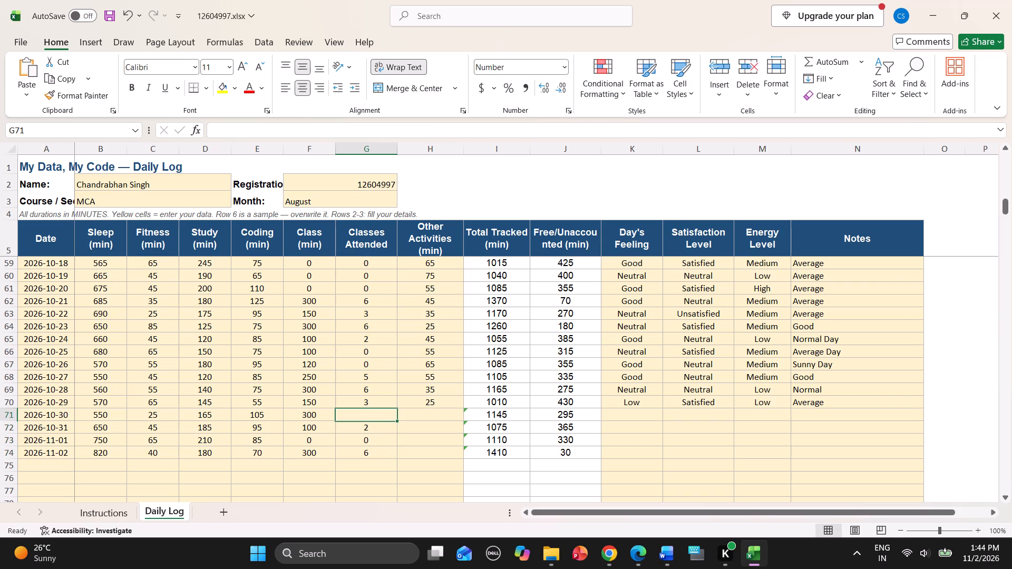
{"action": "key", "text": "6"}
{"action": "key", "text": "Right"}
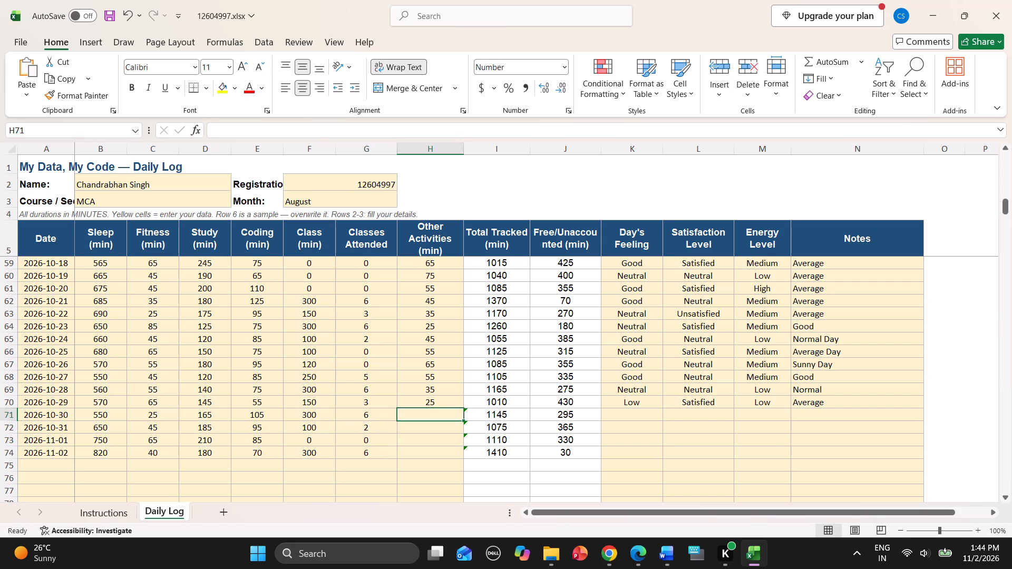
Enter the Other Activities minutes for 2026-10-30 through 2026-11-02 as 45, 35, 55 and 65.
{"action": "type", "text": "45"}
{"action": "key", "text": "Down"}
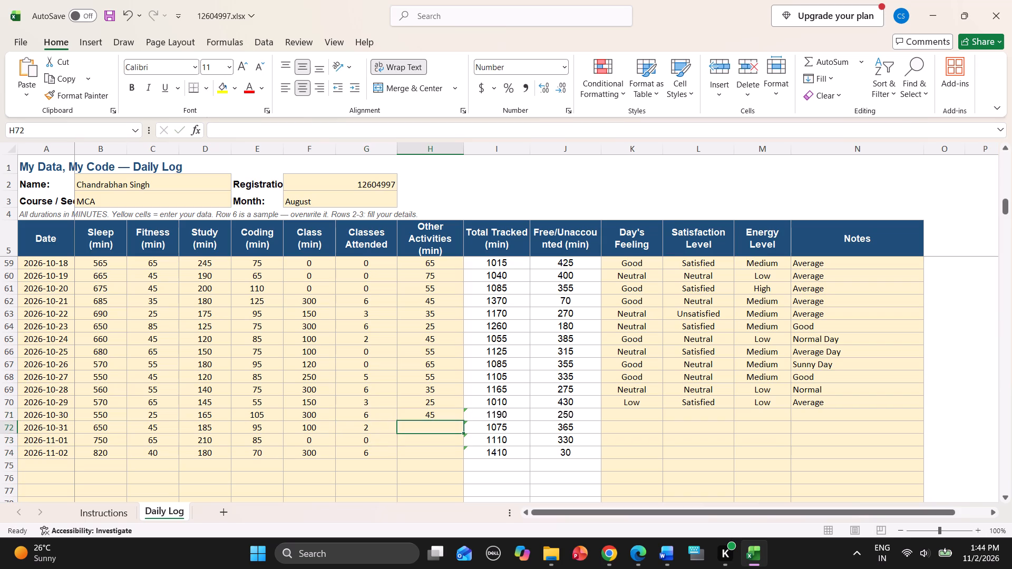
{"action": "type", "text": "35"}
{"action": "key", "text": "Down"}
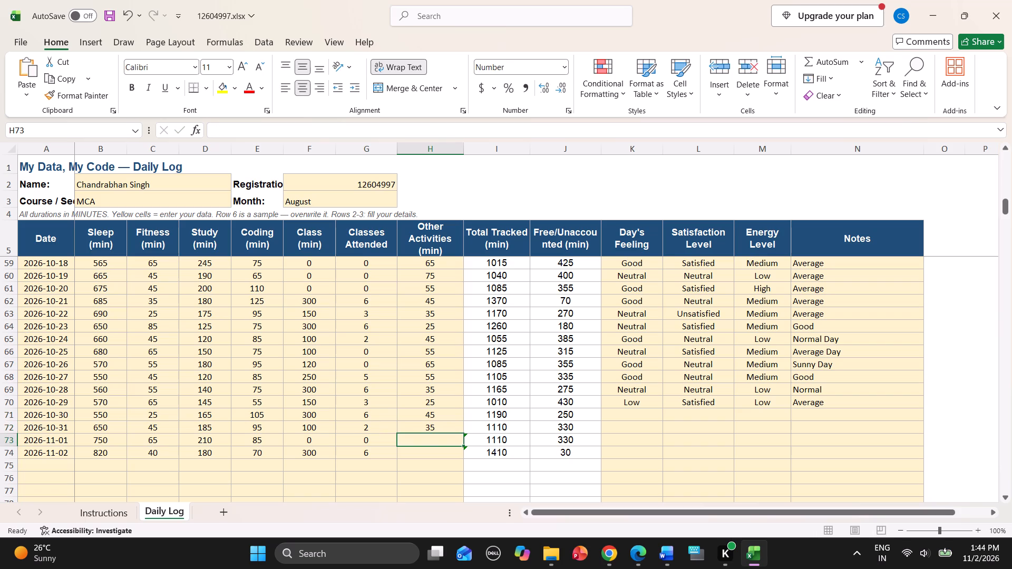
{"action": "type", "text": "55"}
{"action": "key", "text": "Down"}
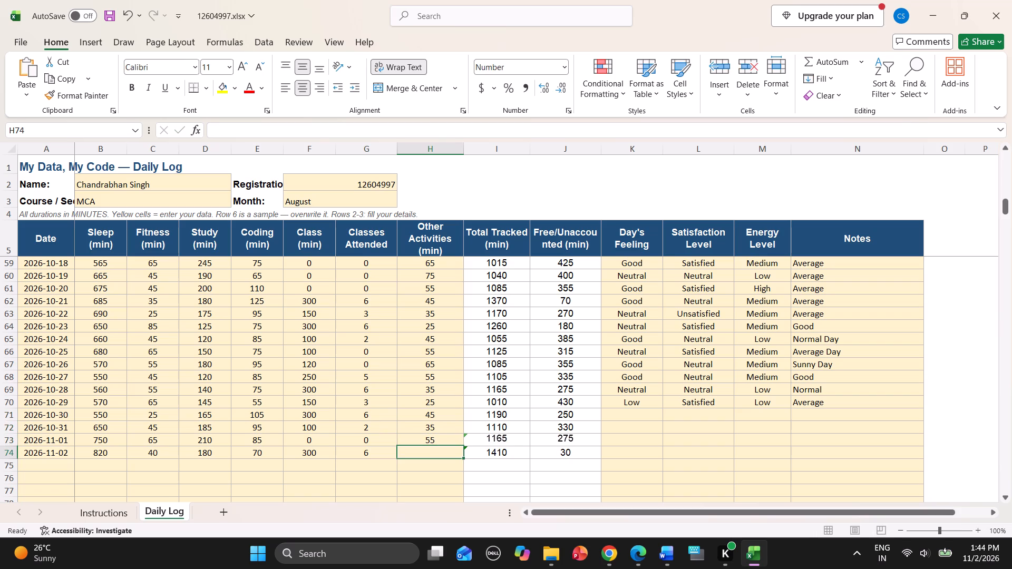
{"action": "key", "text": "6"}
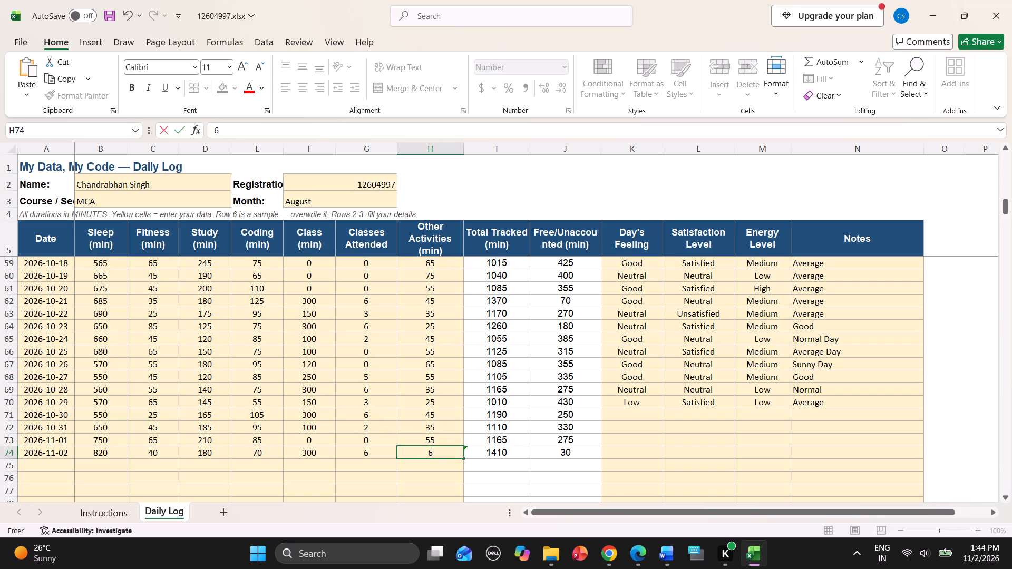
{"action": "key", "text": "5"}
Set the Day's Feeling for 2026-10-30 through 2026-11-02 to Neutral, Good, Neutral and Good.
{"action": "left_click", "coordinate": [633, 416]}
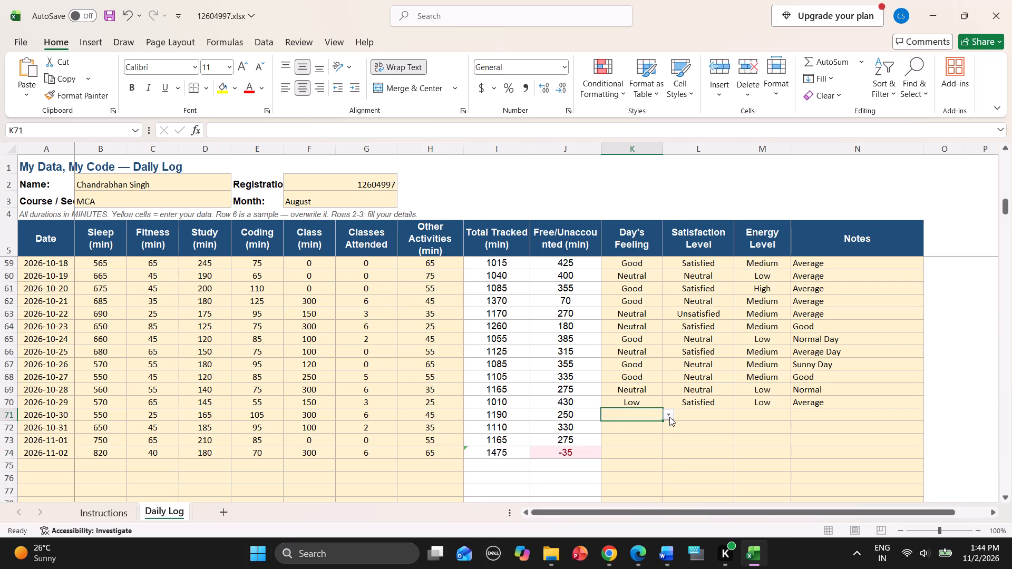
{"action": "left_click", "coordinate": [669, 417]}
{"action": "left_click", "coordinate": [646, 442]}
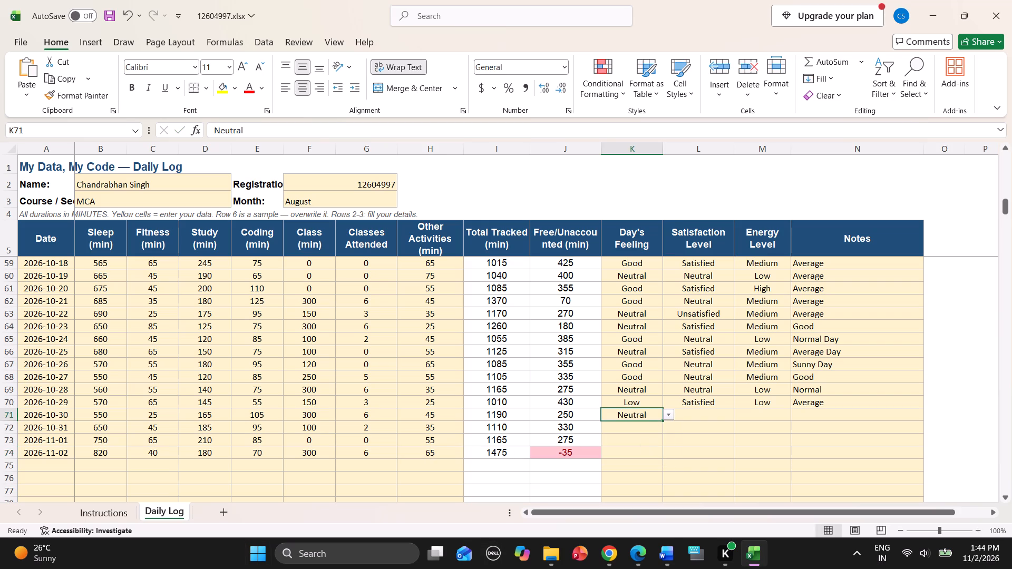
{"action": "left_click", "coordinate": [640, 430]}
{"action": "left_click", "coordinate": [674, 430]}
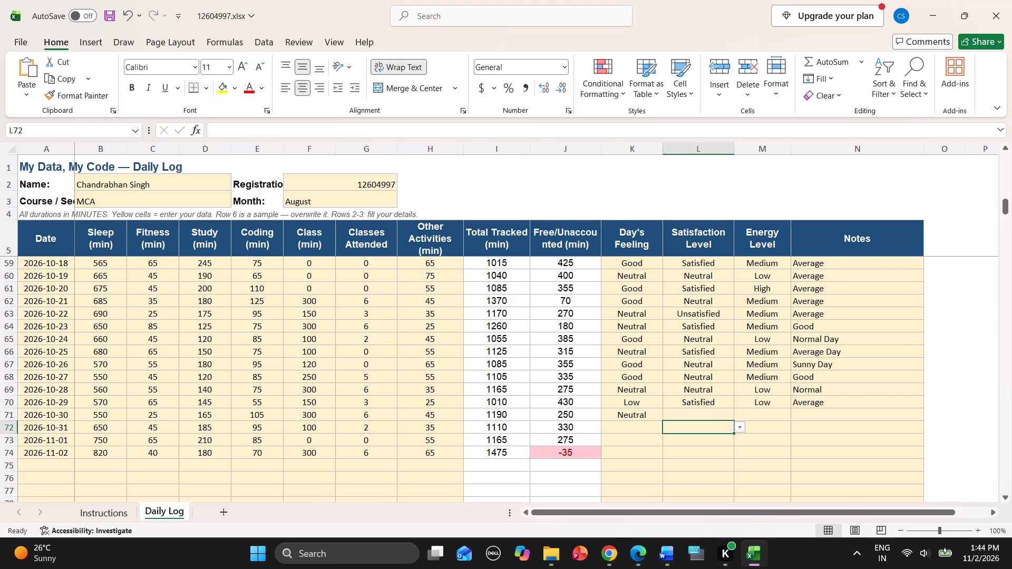
{"action": "left_click", "coordinate": [654, 428]}
{"action": "left_click_drag", "start_coordinate": [668, 428], "coordinate": [644, 450]}
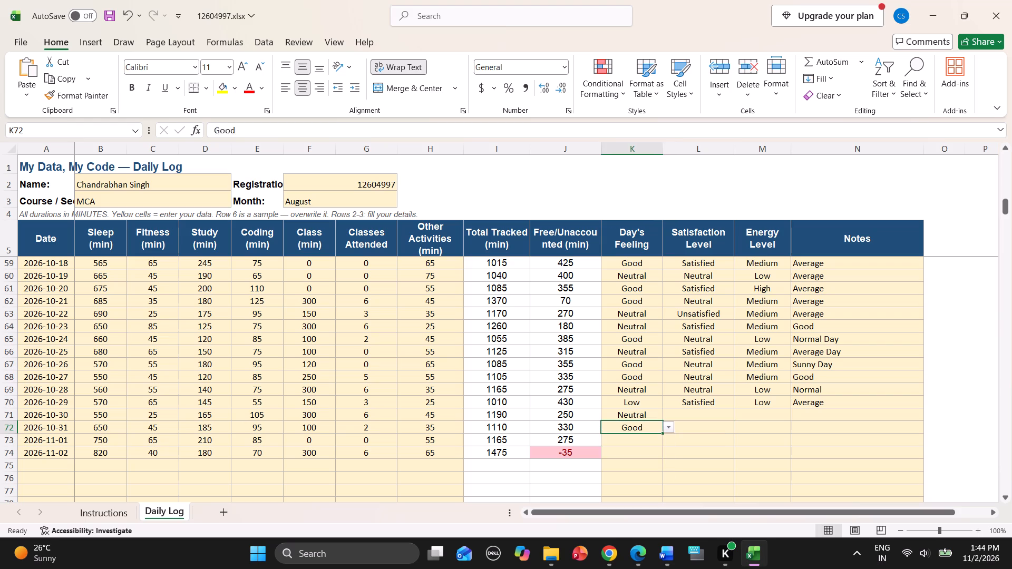
{"action": "left_click", "coordinate": [644, 450]}
{"action": "left_click_drag", "start_coordinate": [669, 454], "coordinate": [629, 476]}
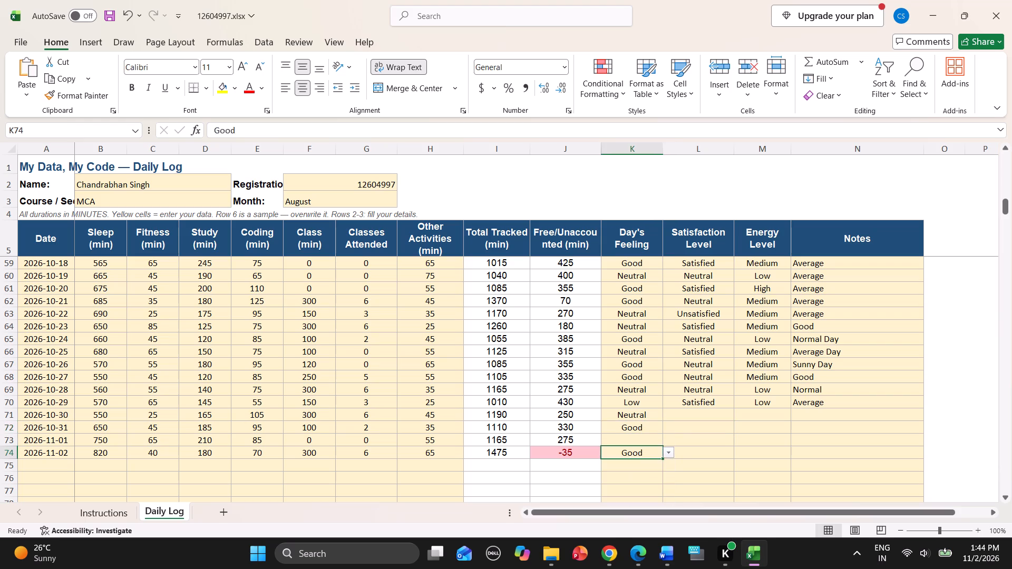
{"action": "left_click", "coordinate": [629, 476]}
{"action": "left_click", "coordinate": [634, 441]}
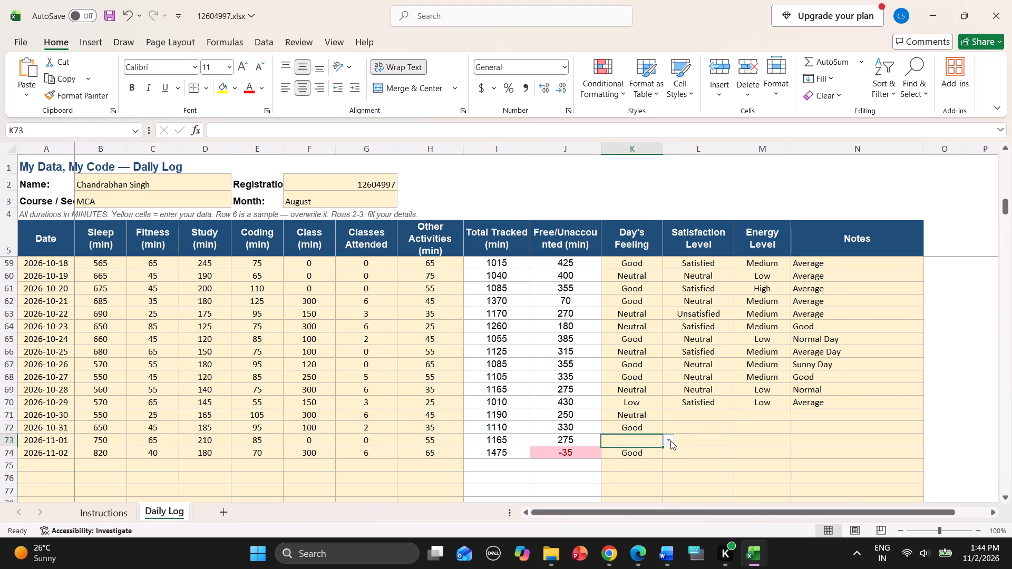
{"action": "left_click_drag", "start_coordinate": [670, 440], "coordinate": [637, 471]}
{"action": "left_click", "coordinate": [637, 471]}
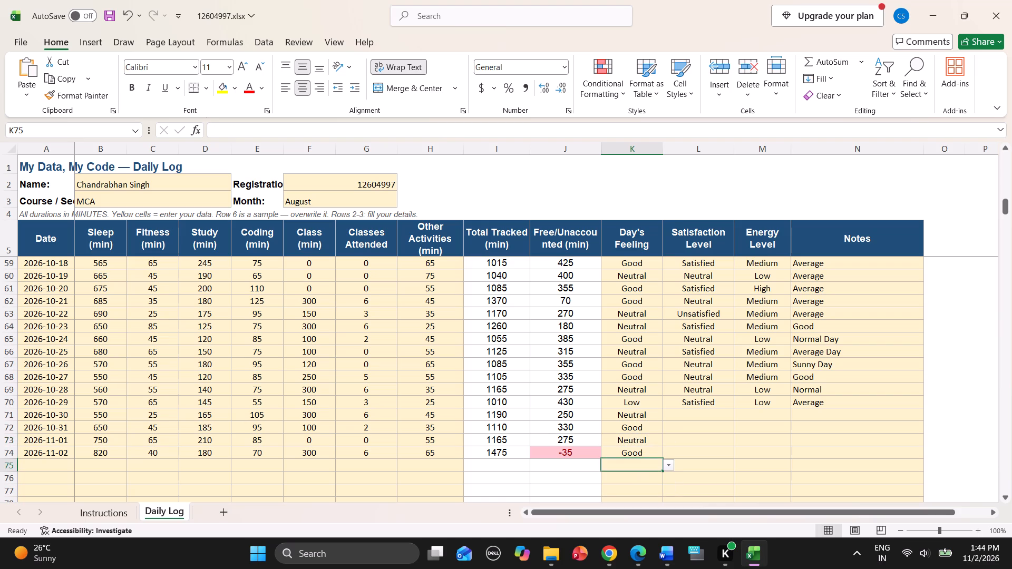
Set the Satisfaction Level to Satisfied for each day from 2026-10-30 through 2026-11-02.
{"action": "left_click", "coordinate": [712, 412]}
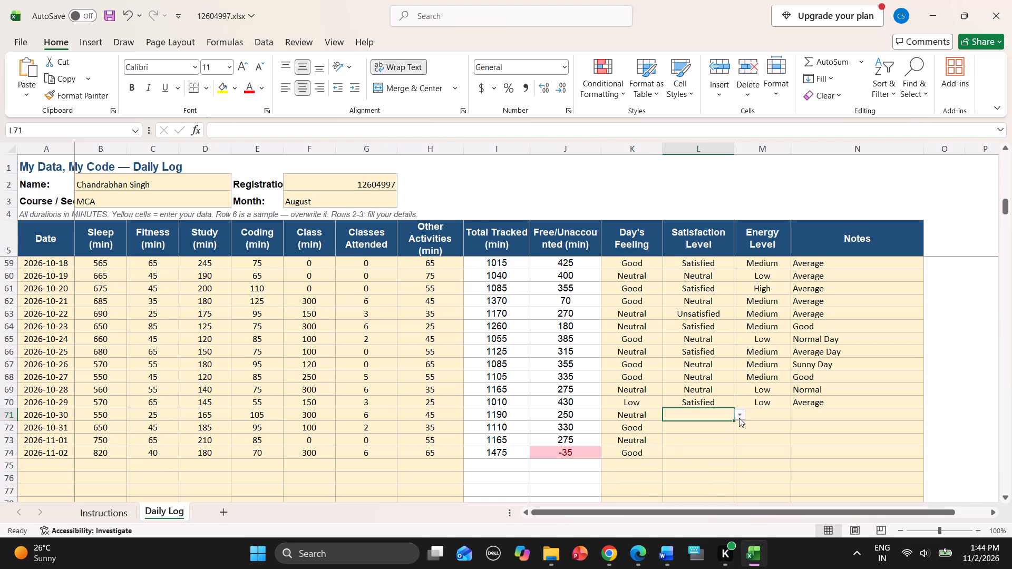
{"action": "left_click_drag", "start_coordinate": [739, 418], "coordinate": [719, 436]}
{"action": "left_click", "coordinate": [719, 436]}
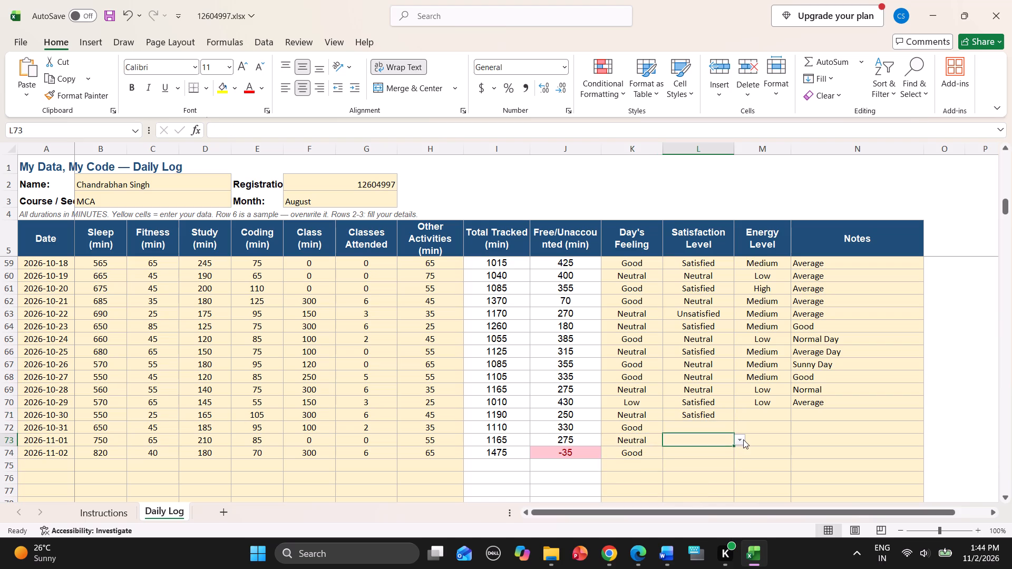
{"action": "left_click_drag", "start_coordinate": [743, 439], "coordinate": [718, 456]}
{"action": "left_click", "coordinate": [718, 456]}
{"action": "left_click", "coordinate": [709, 434]}
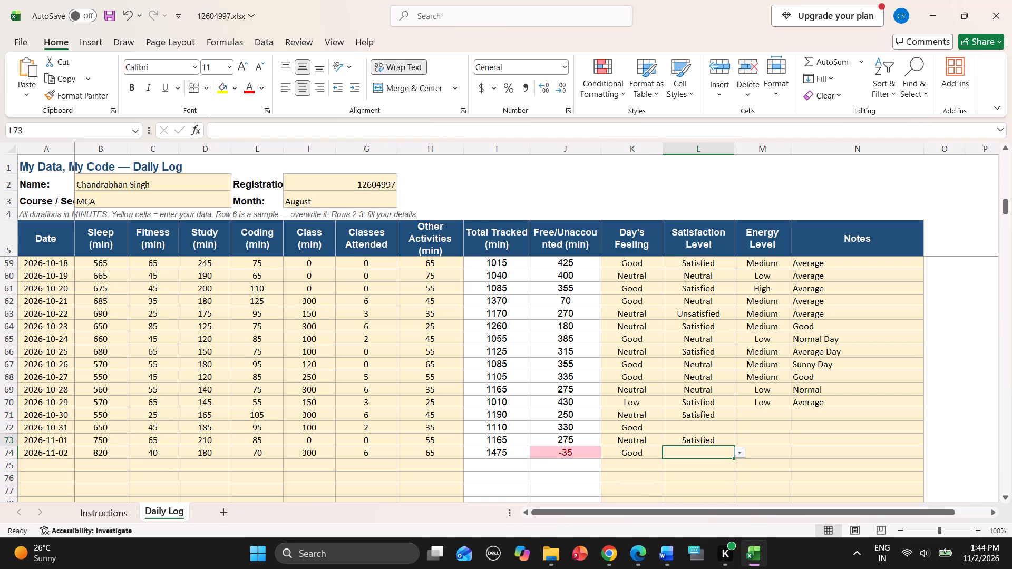
{"action": "left_click", "coordinate": [717, 425]}
{"action": "left_click_drag", "start_coordinate": [737, 427], "coordinate": [711, 449]}
{"action": "left_click", "coordinate": [711, 449]}
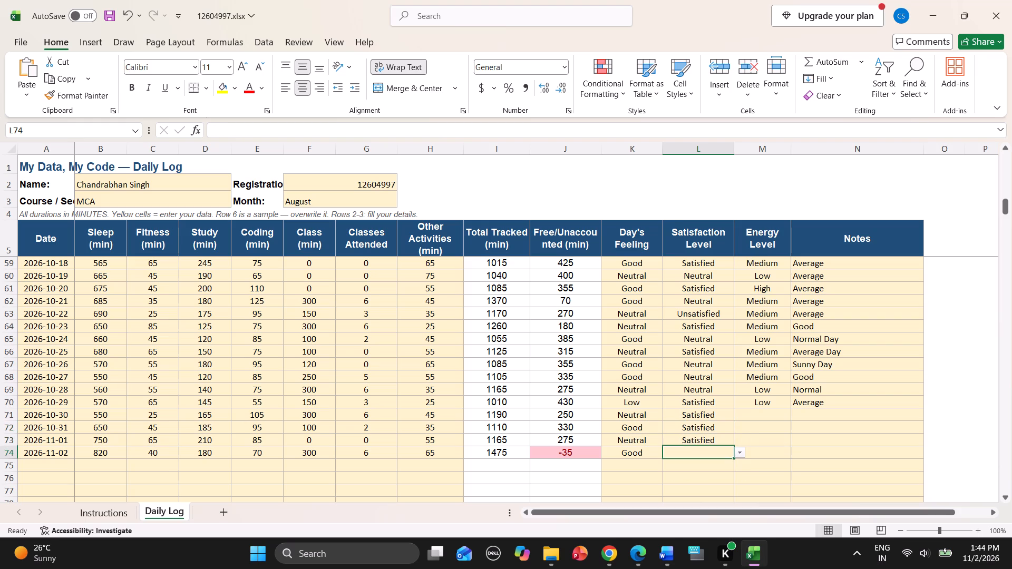
{"action": "left_click", "coordinate": [742, 453]}
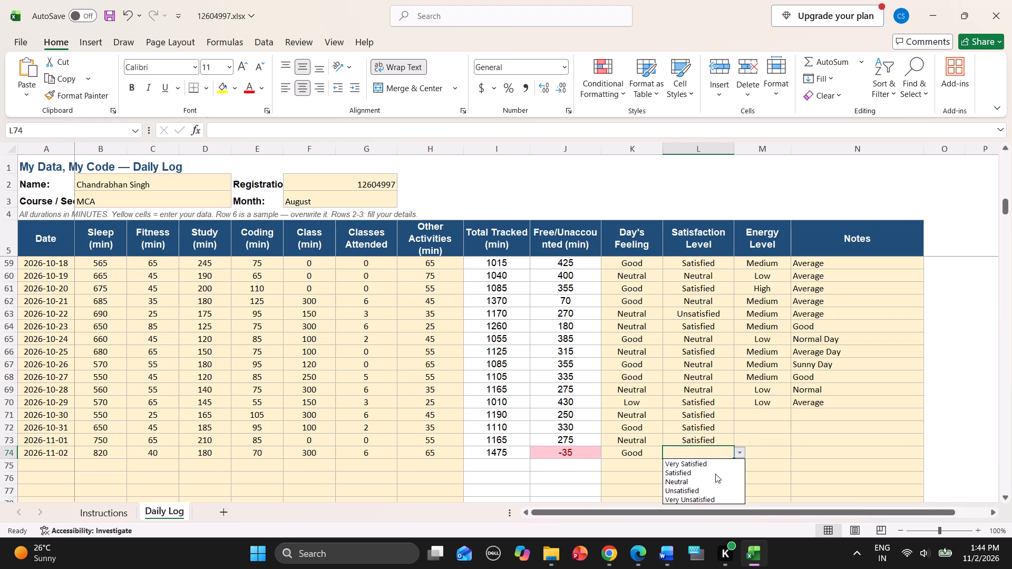
{"action": "left_click", "coordinate": [715, 474]}
Fill the Average note from 2026-10-29 down through the 2026-11-02 row.
{"action": "left_click", "coordinate": [812, 412]}
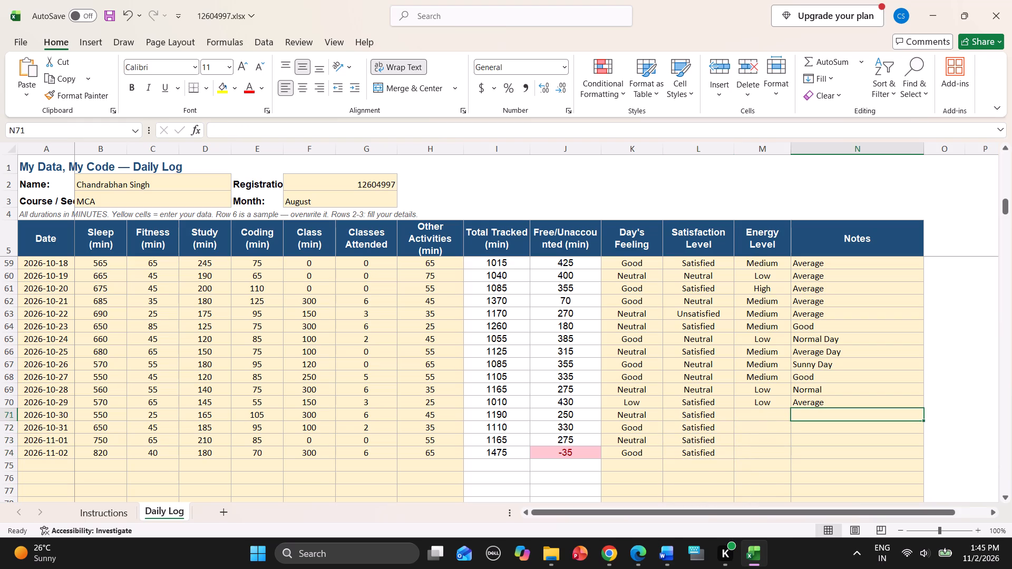
{"action": "left_click", "coordinate": [809, 400]}
{"action": "left_click_drag", "start_coordinate": [923, 407], "coordinate": [909, 461]}
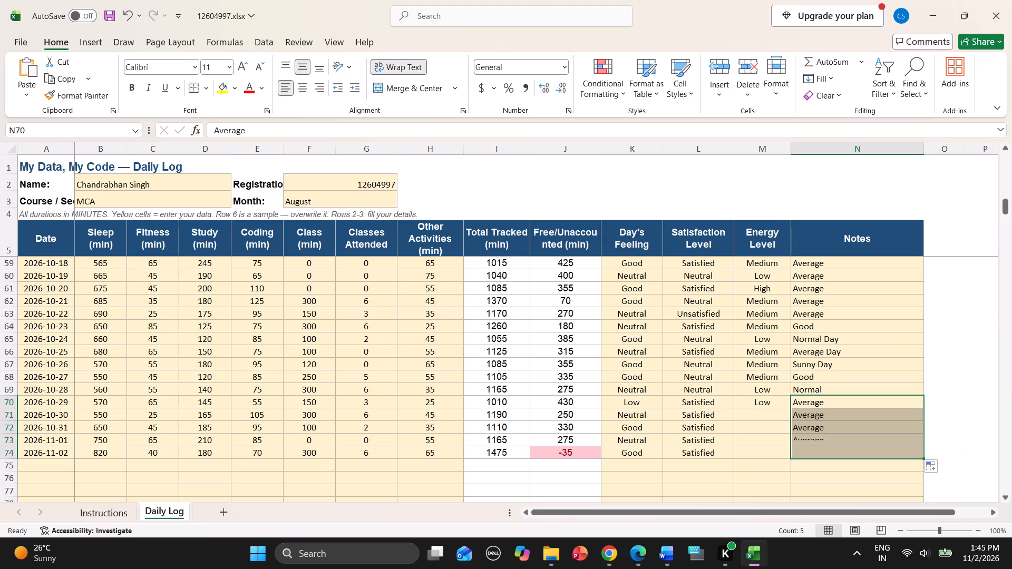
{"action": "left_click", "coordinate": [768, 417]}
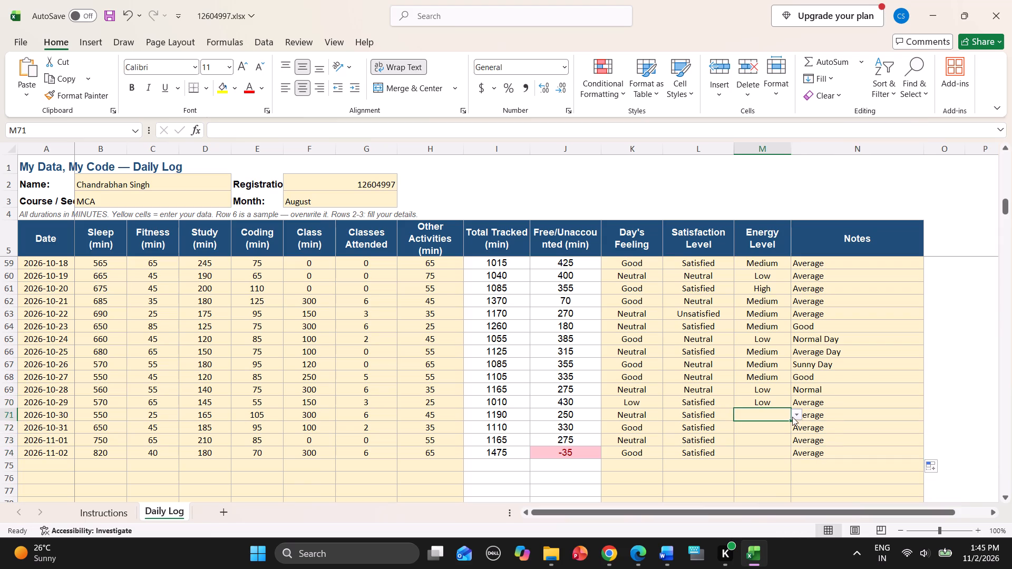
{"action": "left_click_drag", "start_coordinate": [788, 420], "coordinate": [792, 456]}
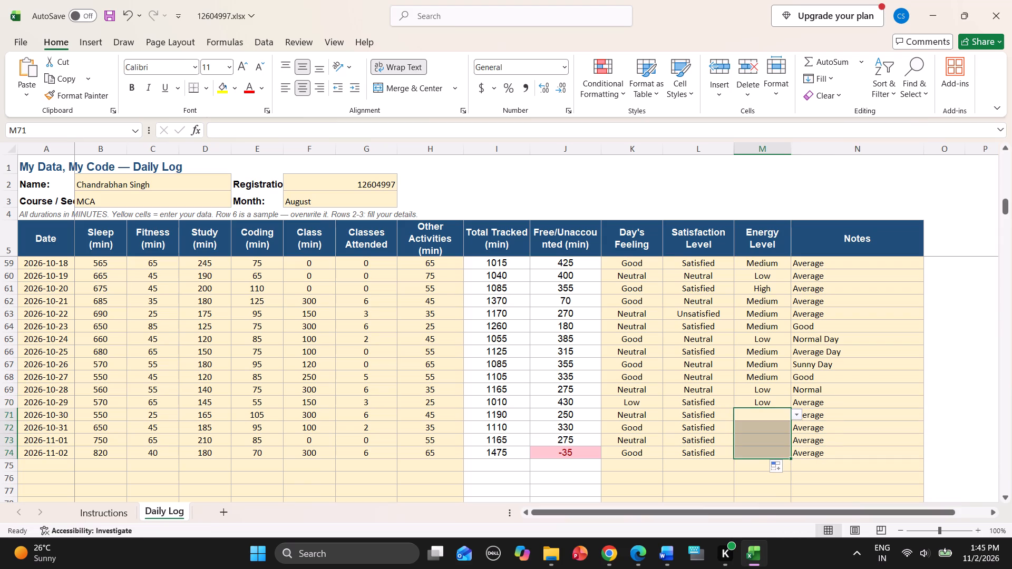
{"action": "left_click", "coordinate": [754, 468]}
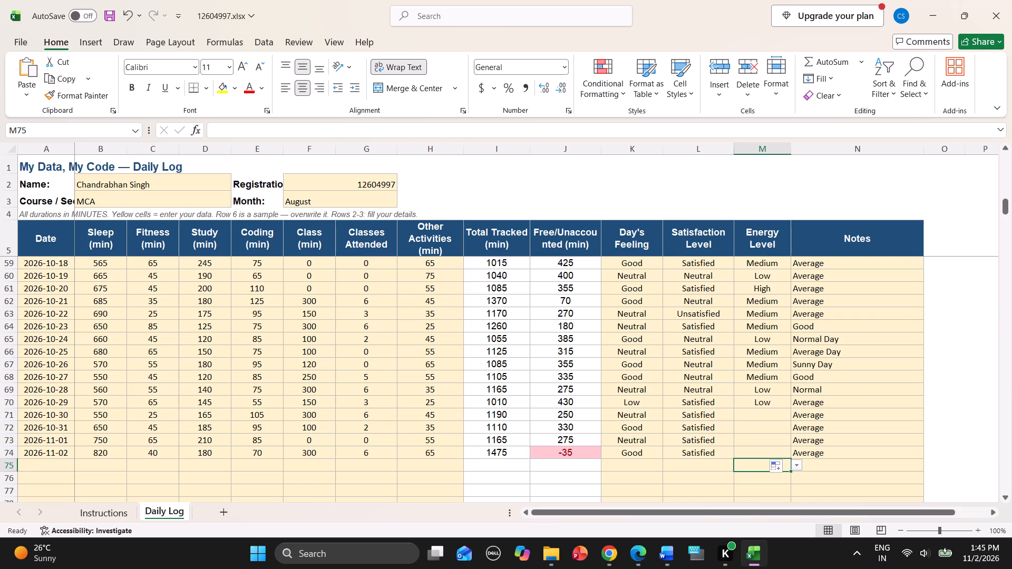
Set the Energy Level for 2026-10-30 through 2026-11-02 to Medium, High, Medium and Low.
{"action": "left_click", "coordinate": [756, 414]}
{"action": "left_click_drag", "start_coordinate": [797, 416], "coordinate": [778, 430]}
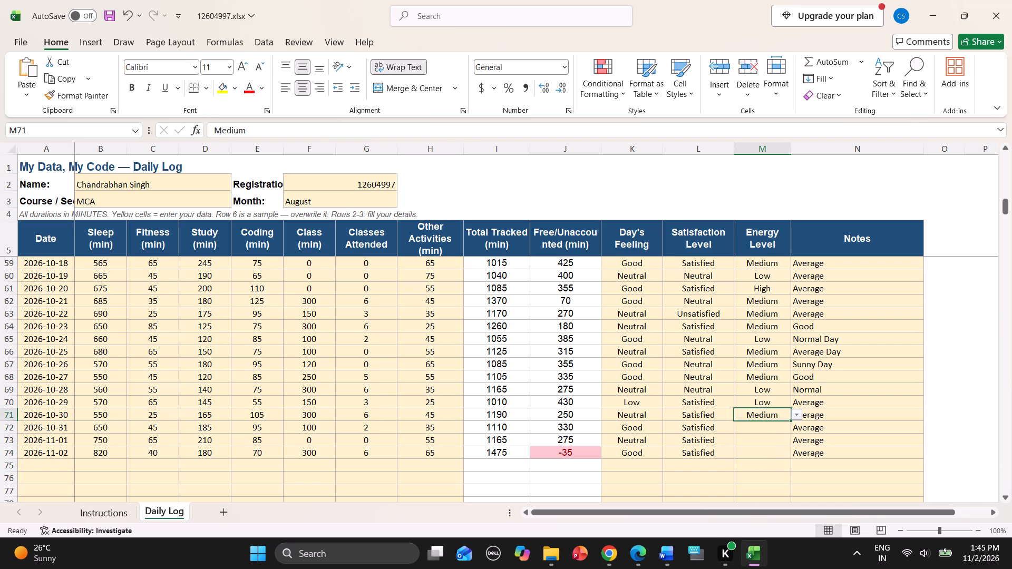
{"action": "left_click", "coordinate": [778, 430]}
{"action": "left_click_drag", "start_coordinate": [798, 428], "coordinate": [765, 442]}
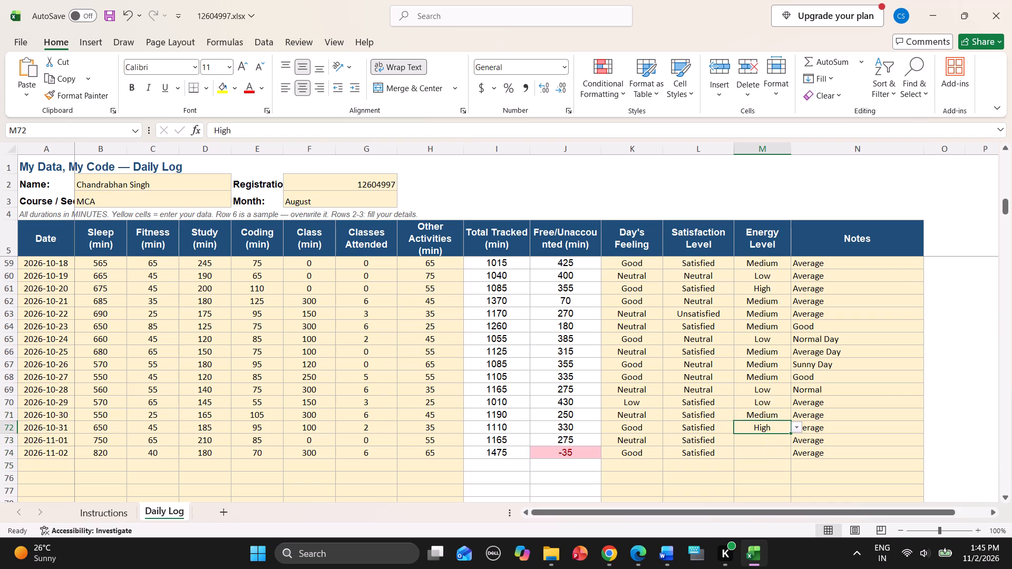
{"action": "left_click", "coordinate": [765, 442]}
{"action": "left_click_drag", "start_coordinate": [793, 440], "coordinate": [771, 458]}
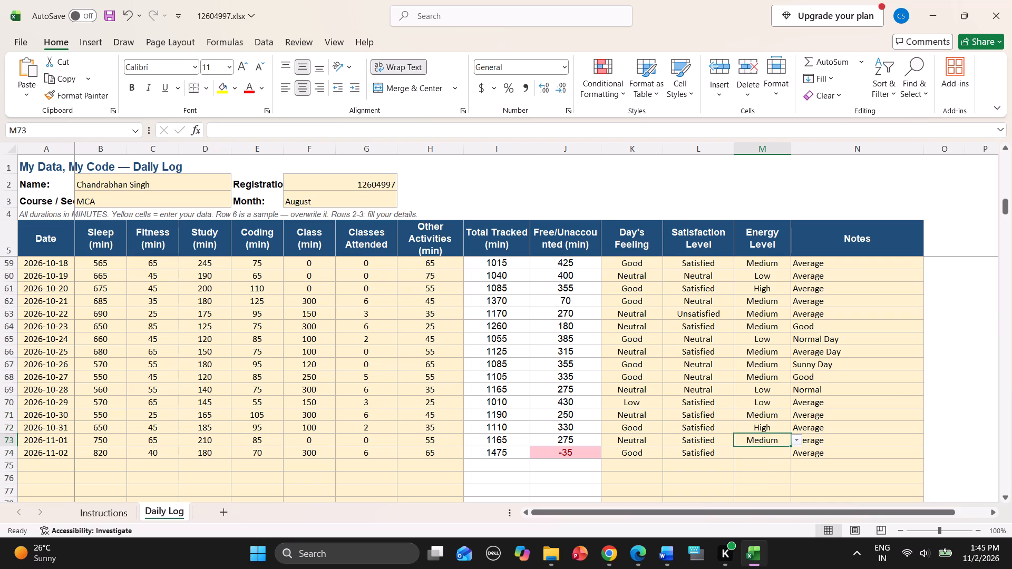
{"action": "left_click", "coordinate": [771, 458]}
{"action": "left_click_drag", "start_coordinate": [794, 456], "coordinate": [766, 479]}
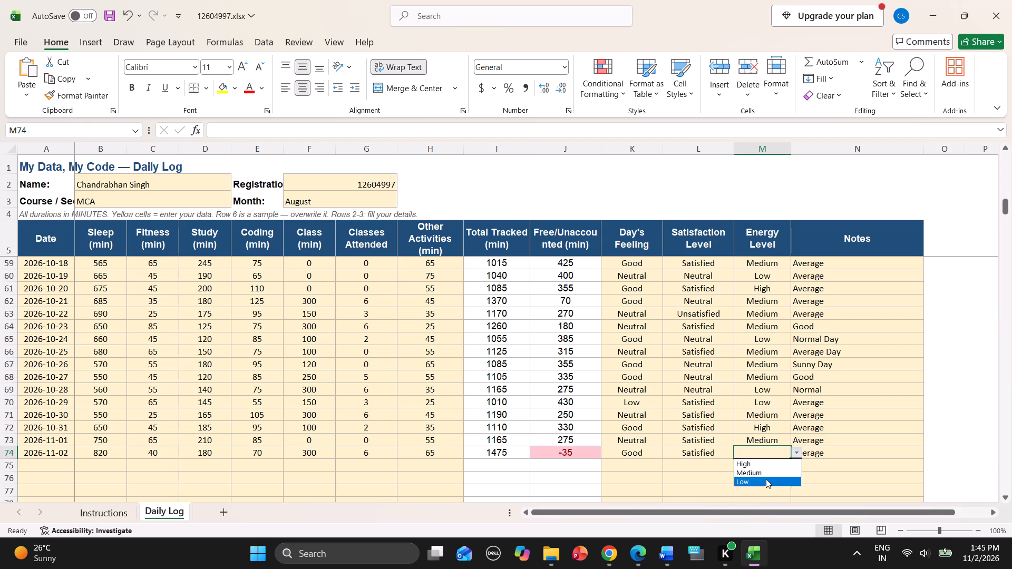
{"action": "left_click_drag", "start_coordinate": [766, 479], "coordinate": [766, 479]}
{"action": "left_click", "coordinate": [766, 479]}
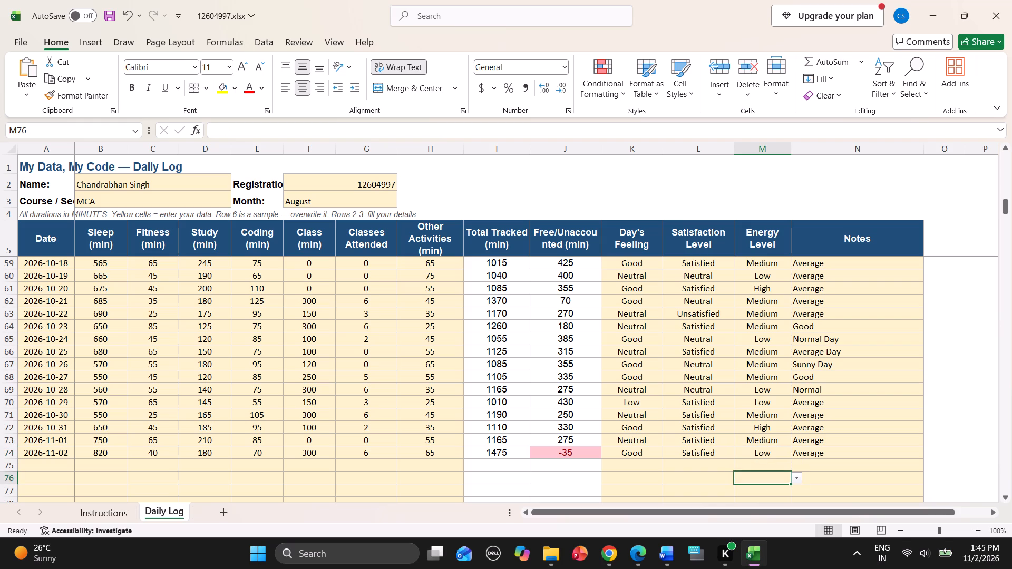
Set the 2026-11-02 entry to 35 minutes of Fitness and 780 minutes of Sleep, and save the workbook.
{"action": "left_click", "coordinate": [269, 453]}
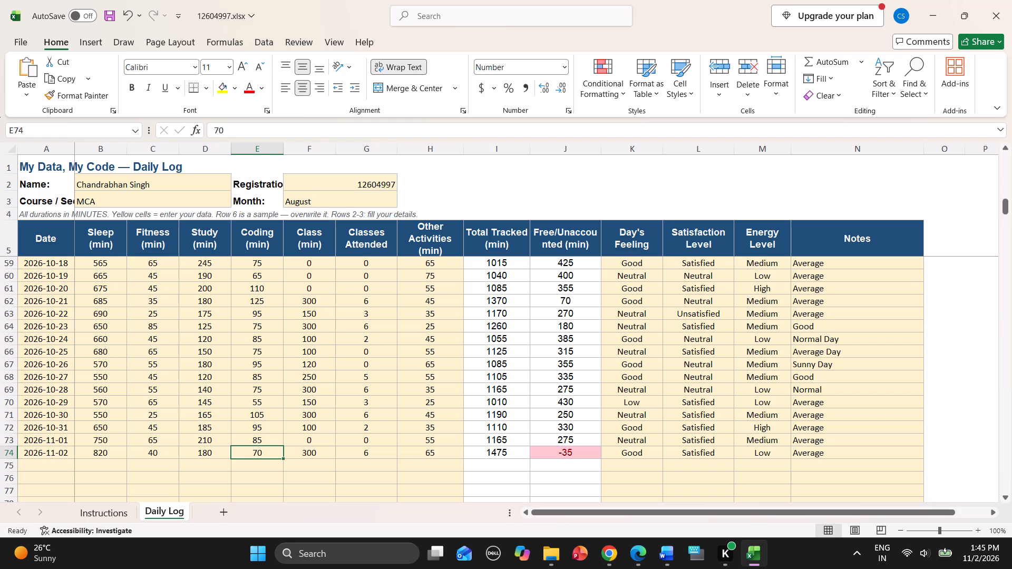
{"action": "left_click", "coordinate": [152, 453]}
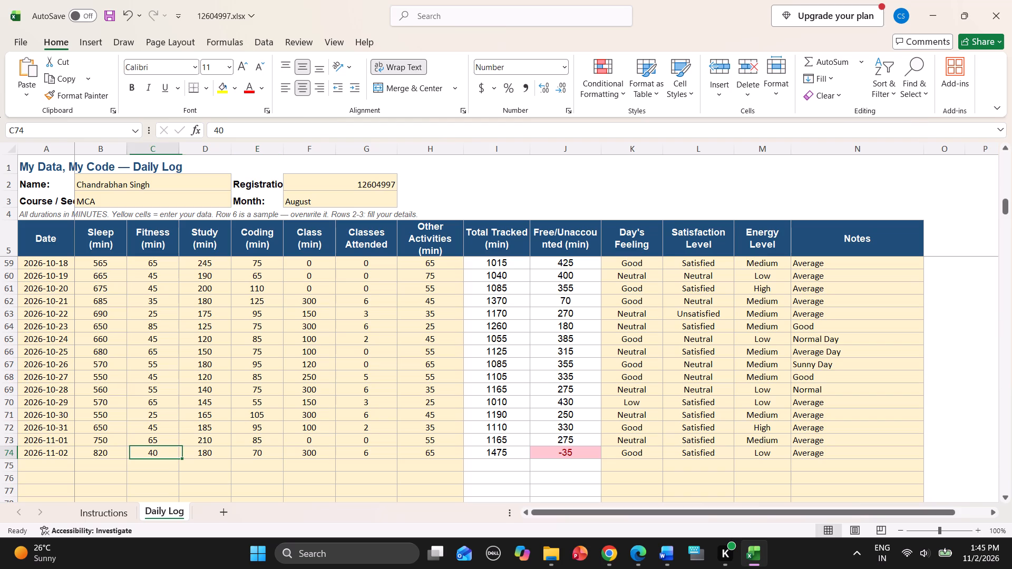
{"action": "type", "text": "35"}
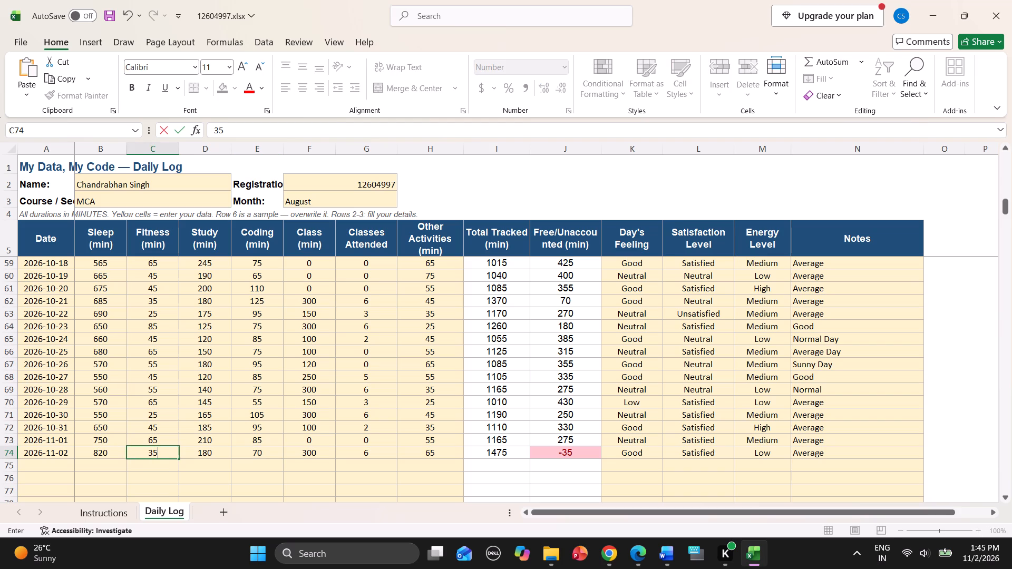
{"action": "left_click", "coordinate": [215, 464]}
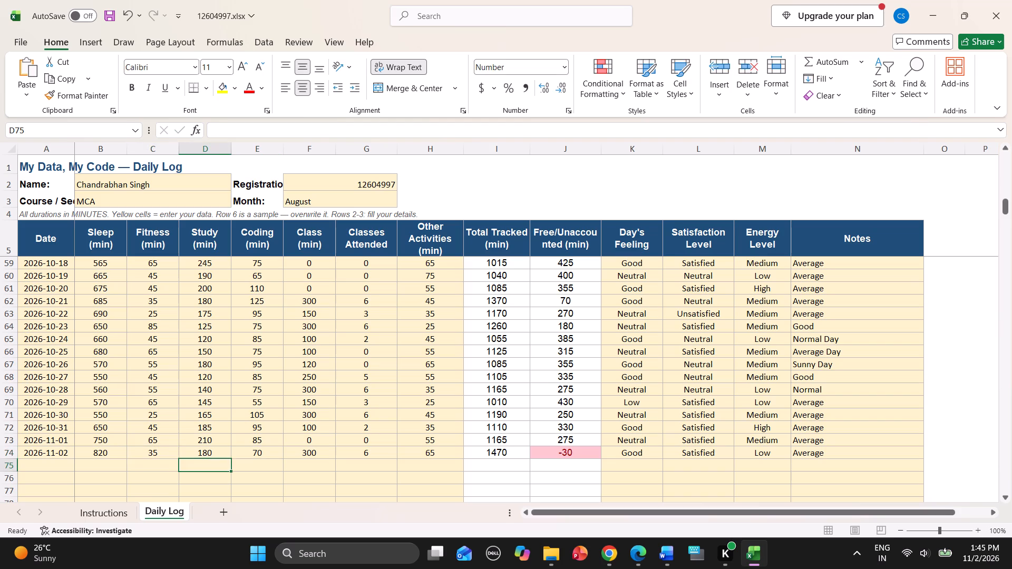
{"action": "left_click", "coordinate": [104, 455]}
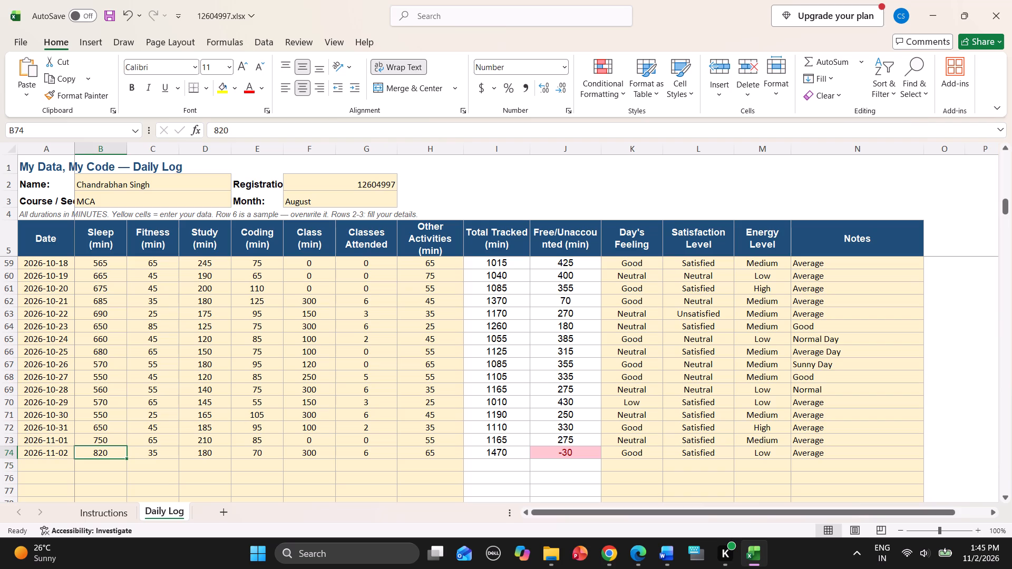
{"action": "type", "text": "780"}
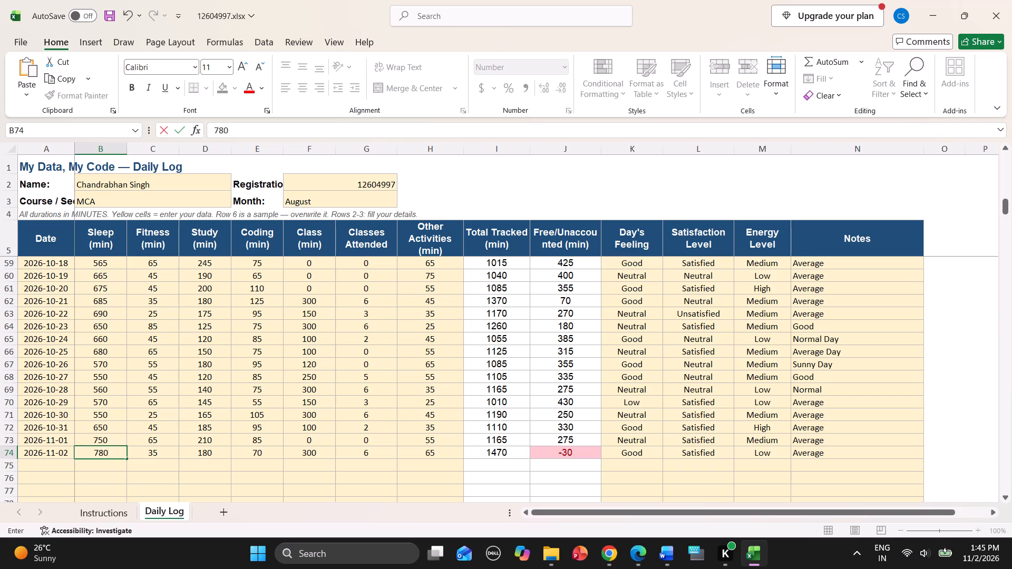
{"action": "left_click", "coordinate": [194, 464]}
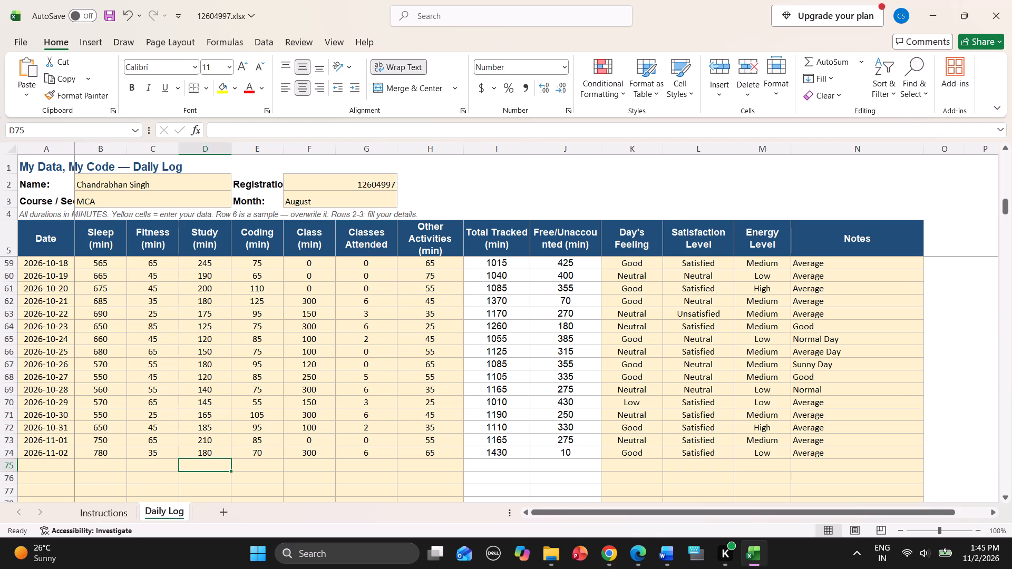
{"action": "key", "text": "ctrl+s"}
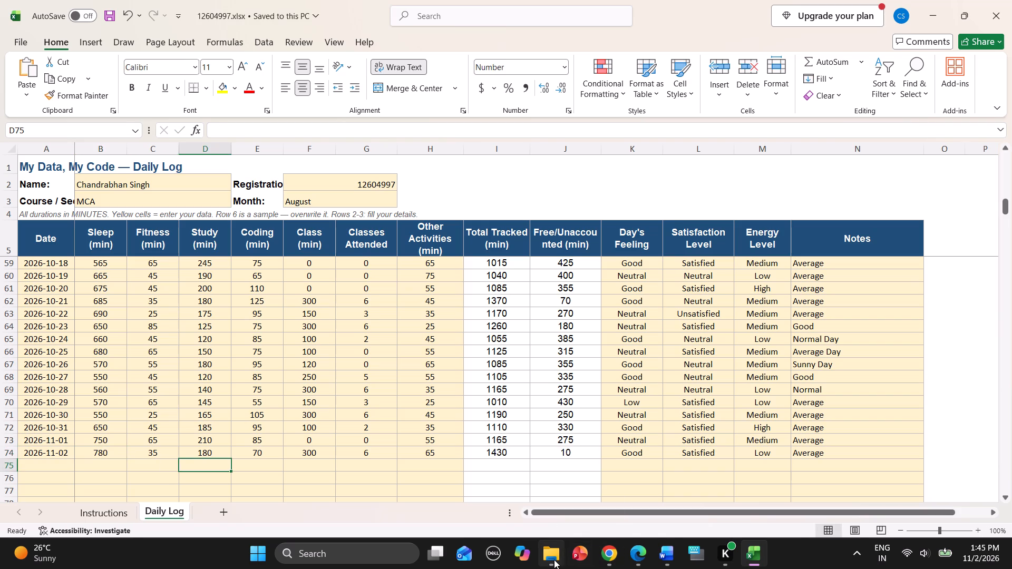
Open a command prompt in the D:\CAP776 folder and check the repository's git status.
{"action": "left_click", "coordinate": [554, 560]}
{"action": "left_click", "coordinate": [424, 36]}
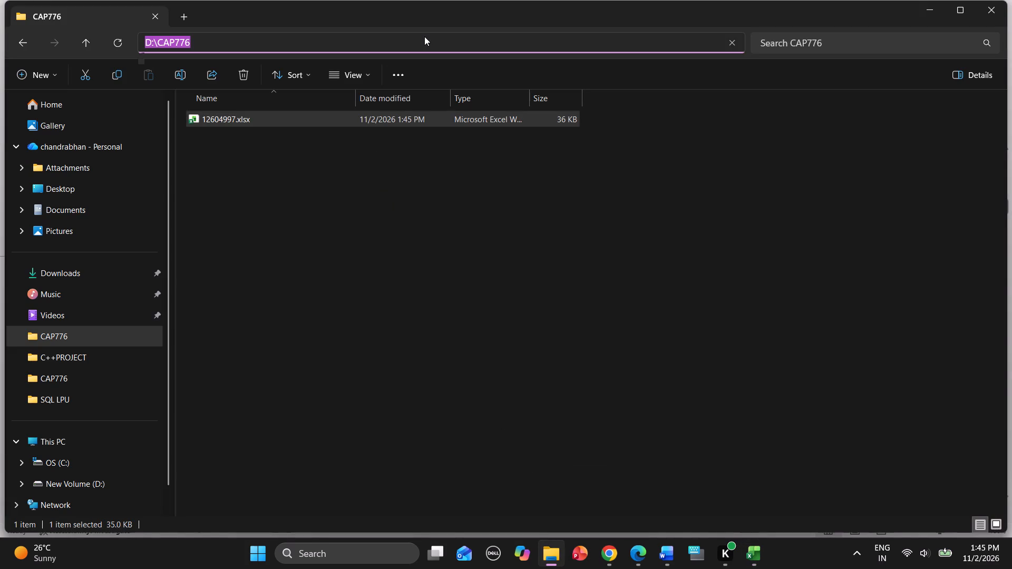
{"action": "type", "text": "cmd"}
{"action": "key", "text": "Return"}
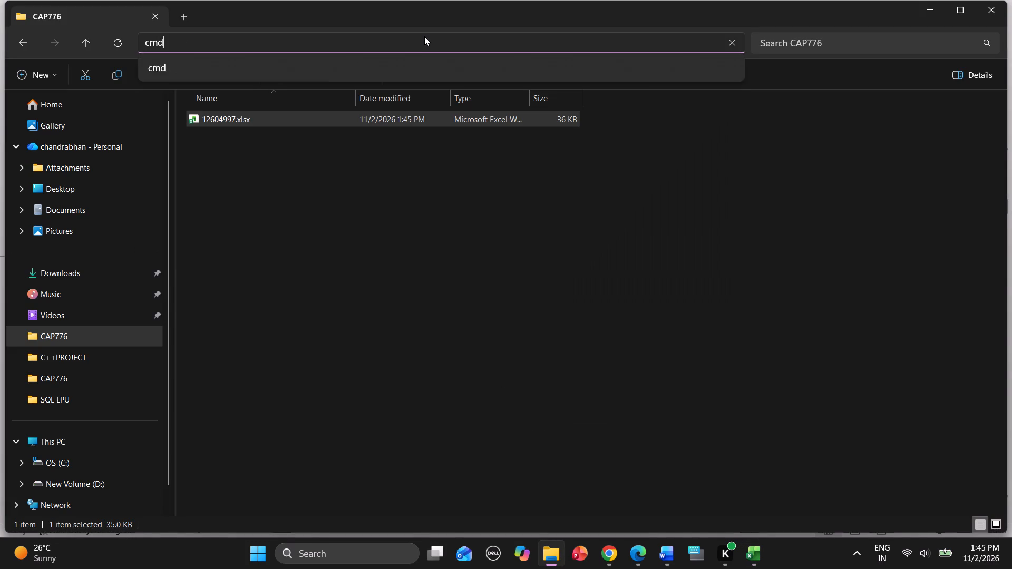
{"action": "type", "text": "git status"}
{"action": "key", "text": "Return"}
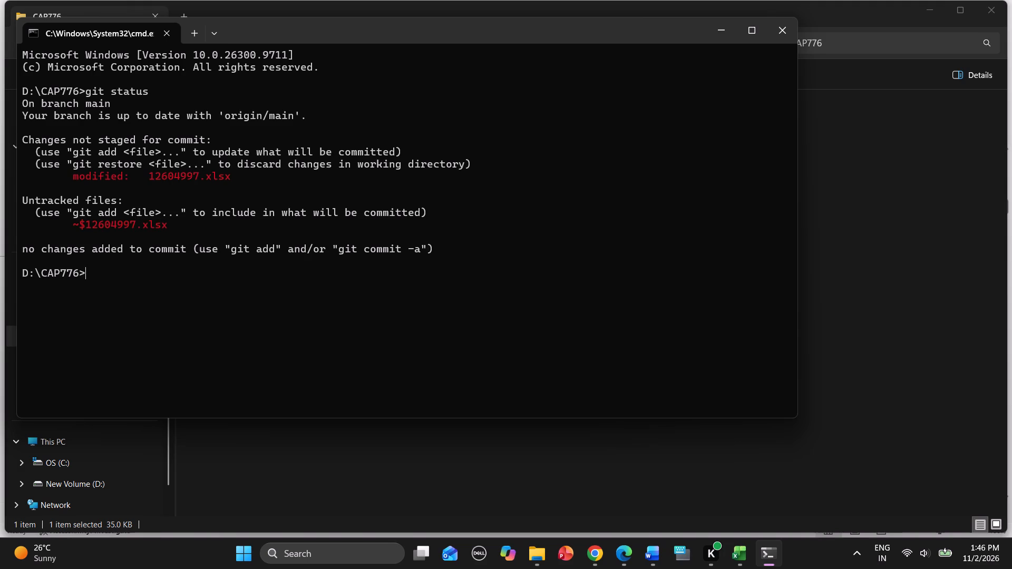
Stage only the modified Daily Log workbook file for commit with git add.
{"action": "type", "text": "git"}
{"action": "key", "text": "space"}
{"action": "type", "text": "add 12"}
{"action": "type", "text": "604997."}
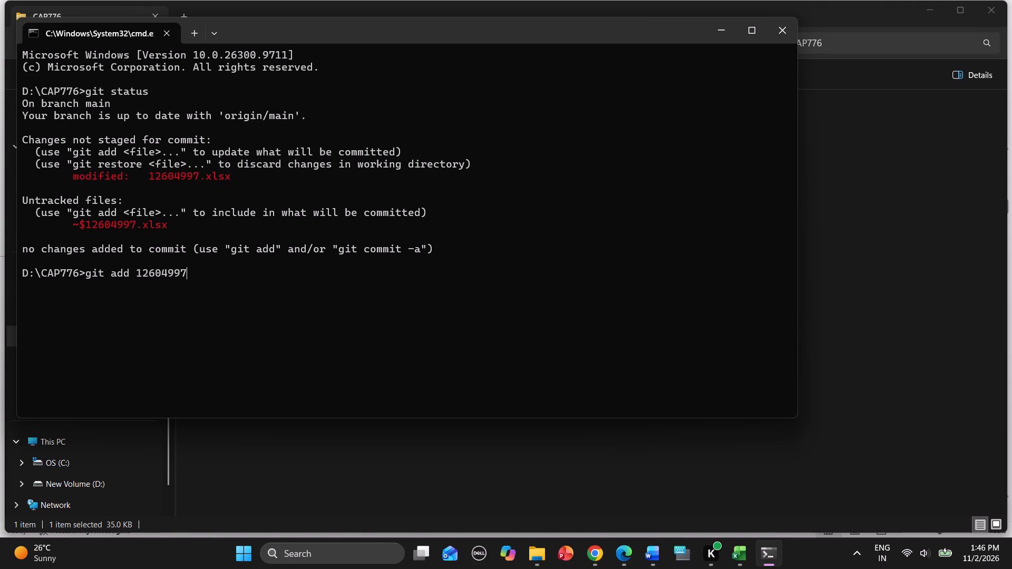
{"action": "type", "text": "xlsx"}
{"action": "key", "text": "Return"}
Commit the staged workbook with the message "main new data".
{"action": "type", "text": "git commit - ma"}
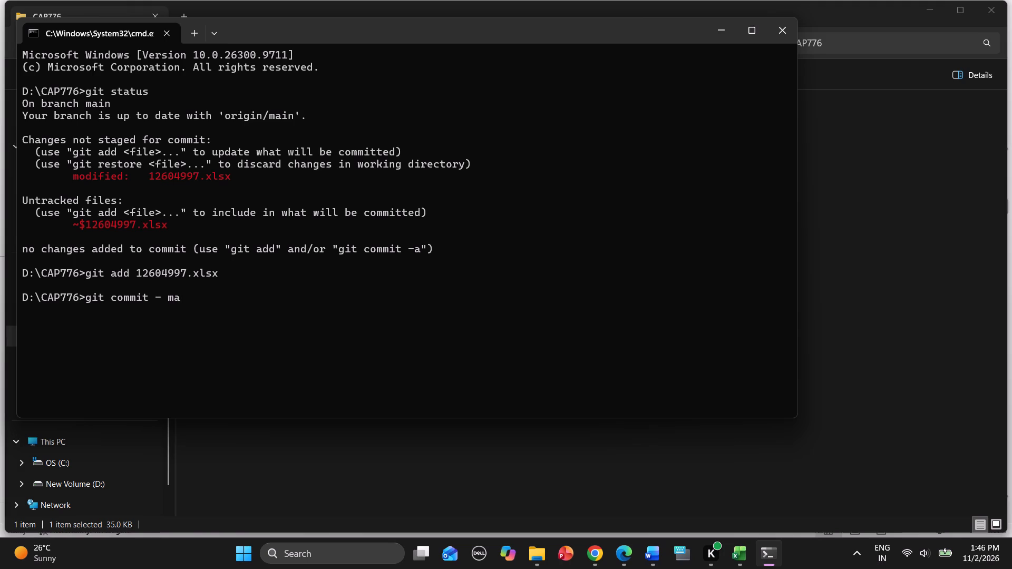
{"action": "key", "text": "BackSpace"}
{"action": "key", "text": "BackSpace"}
{"action": "key", "text": "BackSpace"}
{"action": "type", "text": "m main"}
{"action": "type", "text": "\"\""}
{"action": "key", "text": "Left"}
{"action": "key", "text": "space"}
{"action": "type", "text": "new data"}
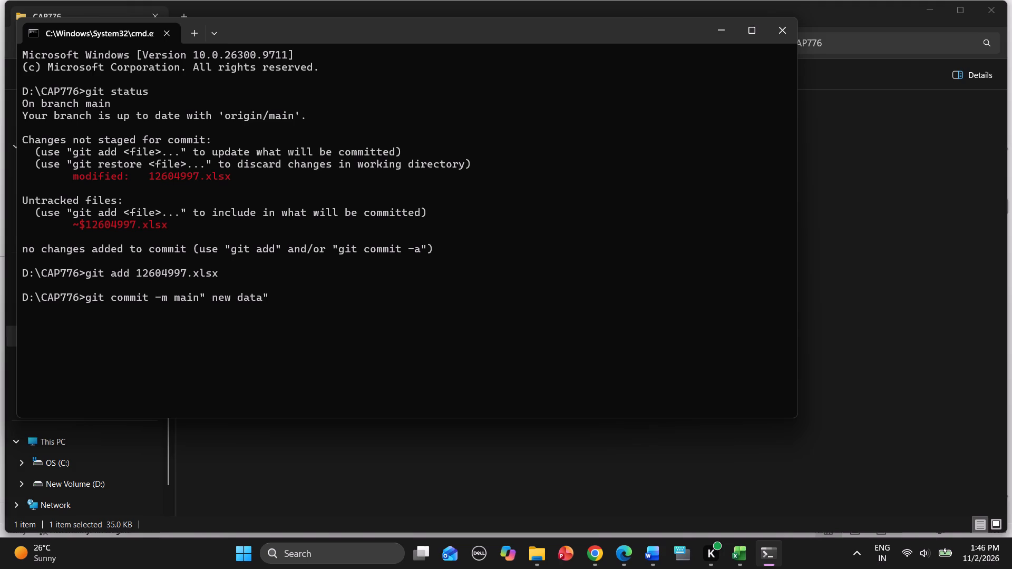
{"action": "key", "text": "Return"}
Push the new commit to the remote repository.
{"action": "type", "text": "git push"}
{"action": "key", "text": "Return"}
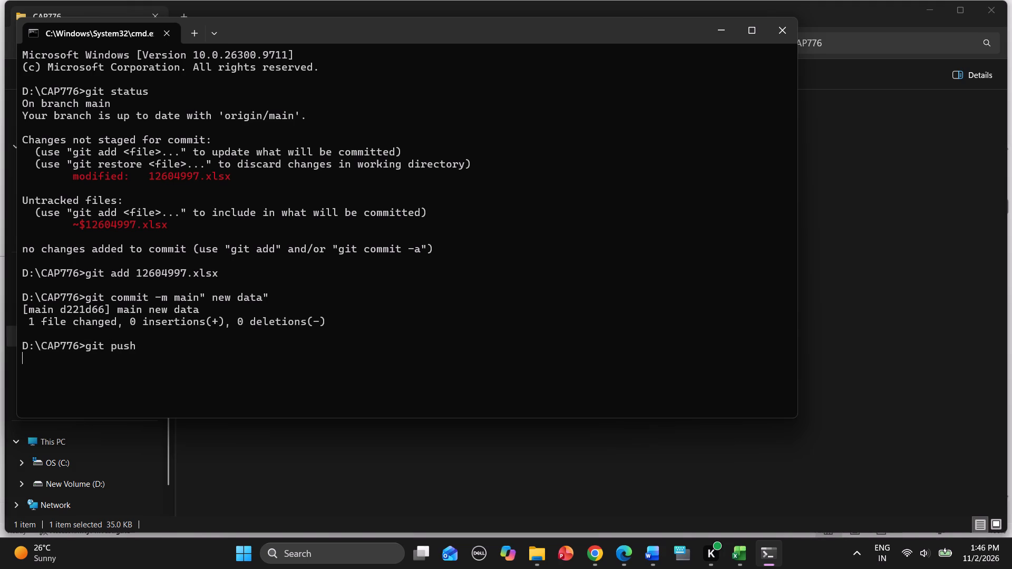
{"action": "left_click", "coordinate": [590, 545]}
{"action": "left_click", "coordinate": [736, 554]}
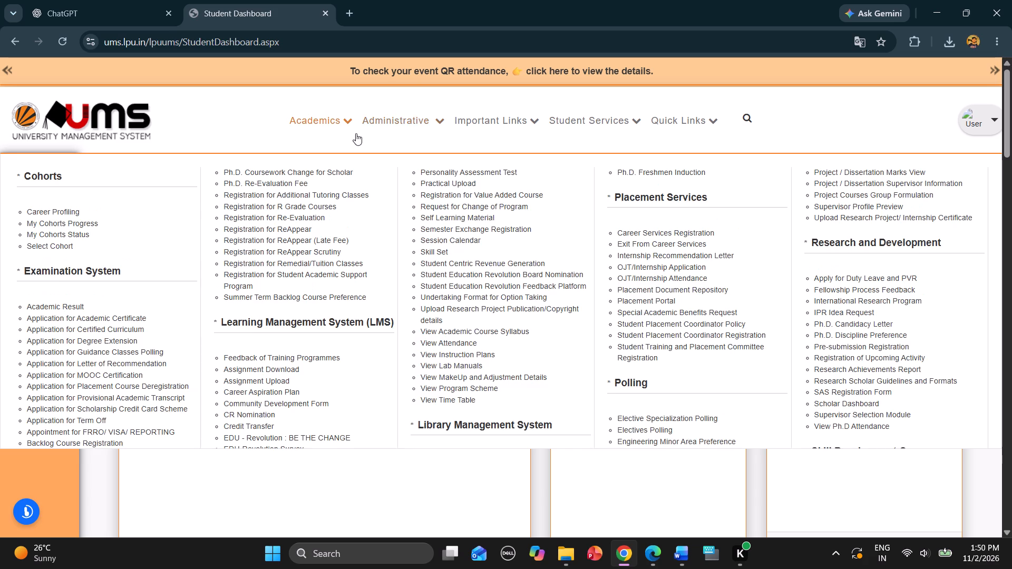
Open the Practical Upload page from the academic services in UMS.
{"action": "left_click", "coordinate": [333, 128]}
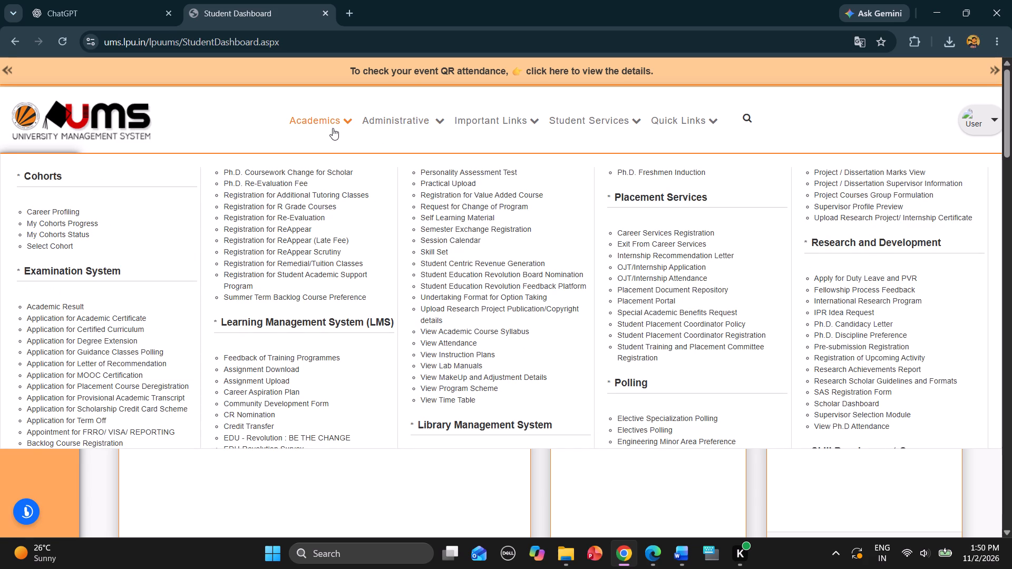
{"action": "left_click", "coordinate": [431, 181]}
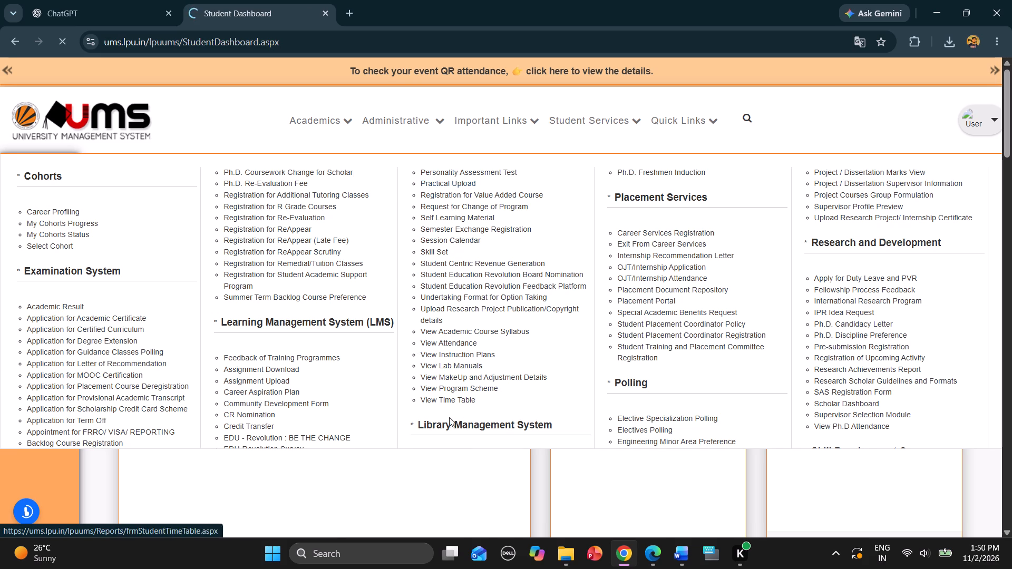
Open the CAP455 CA2 PilgrimYatraGroupPlanner PDF from the C++PROJECT folder.
{"action": "left_click", "coordinate": [561, 553]}
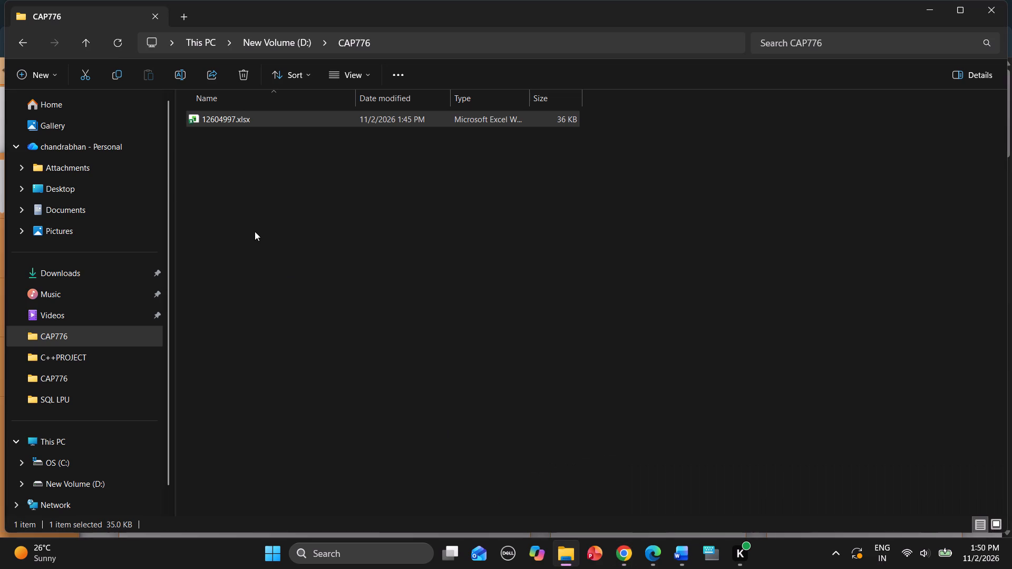
{"action": "left_click", "coordinate": [76, 356]}
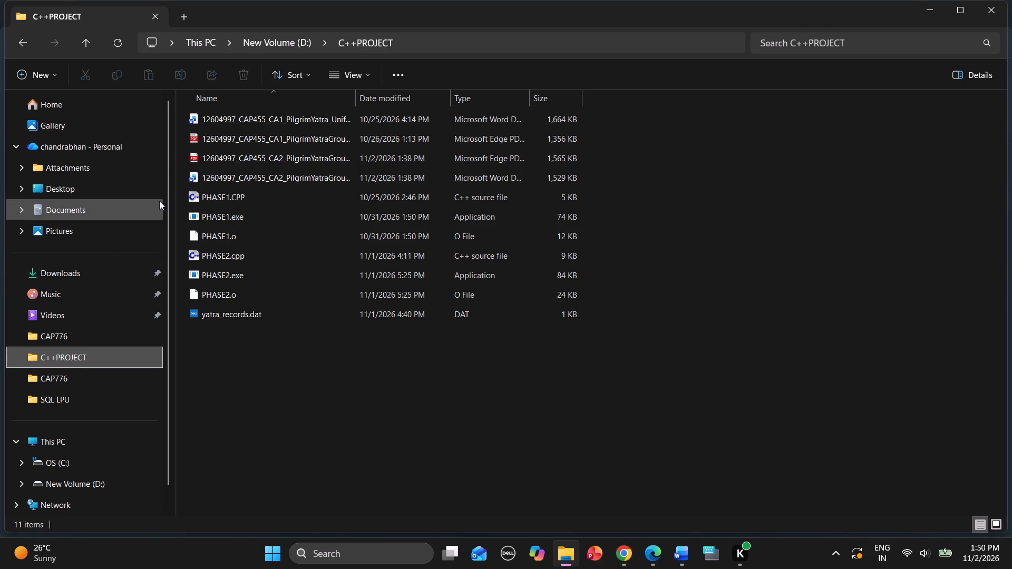
{"action": "double_click", "coordinate": [280, 159]}
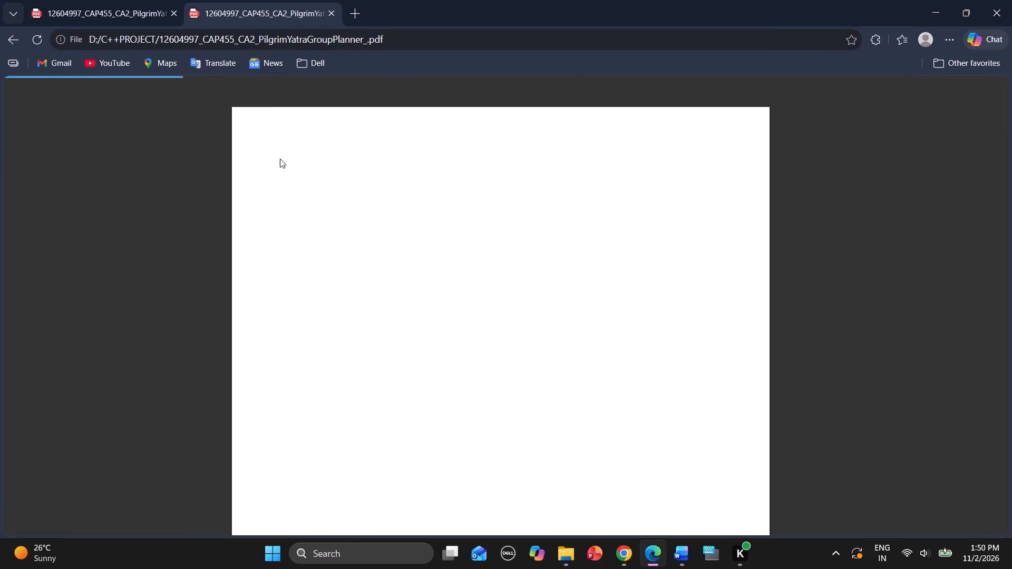
Review the CA2 project report from its cover page through the flowchart, code and output screenshots to the conclusion, and close both open copies.
{"action": "scroll", "coordinate": [378, 195], "scroll_direction": "up", "scroll_amount": 17}
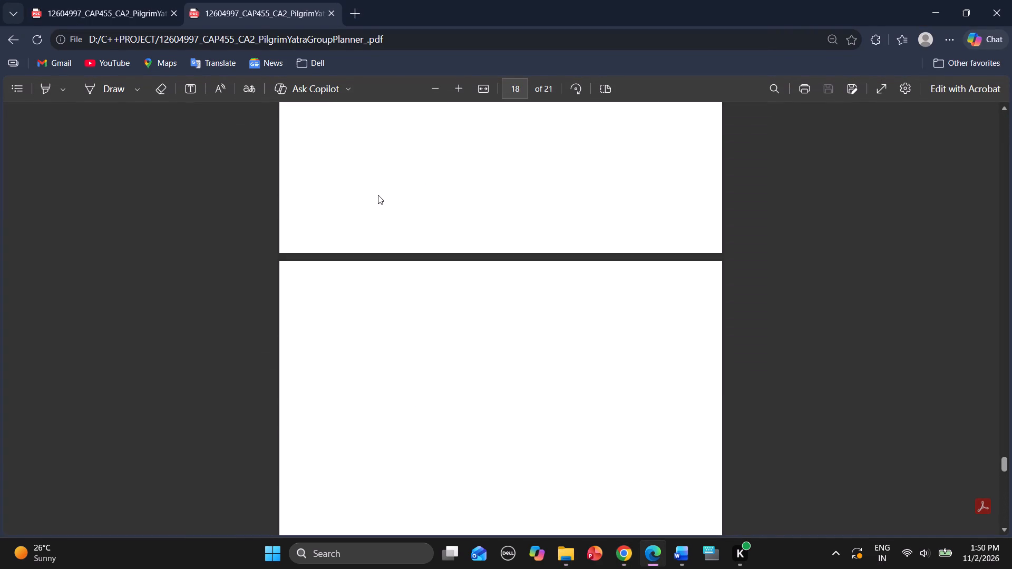
{"action": "scroll", "coordinate": [378, 195], "scroll_direction": "up", "scroll_amount": 20}
{"action": "scroll", "coordinate": [378, 195], "scroll_direction": "up", "scroll_amount": 6}
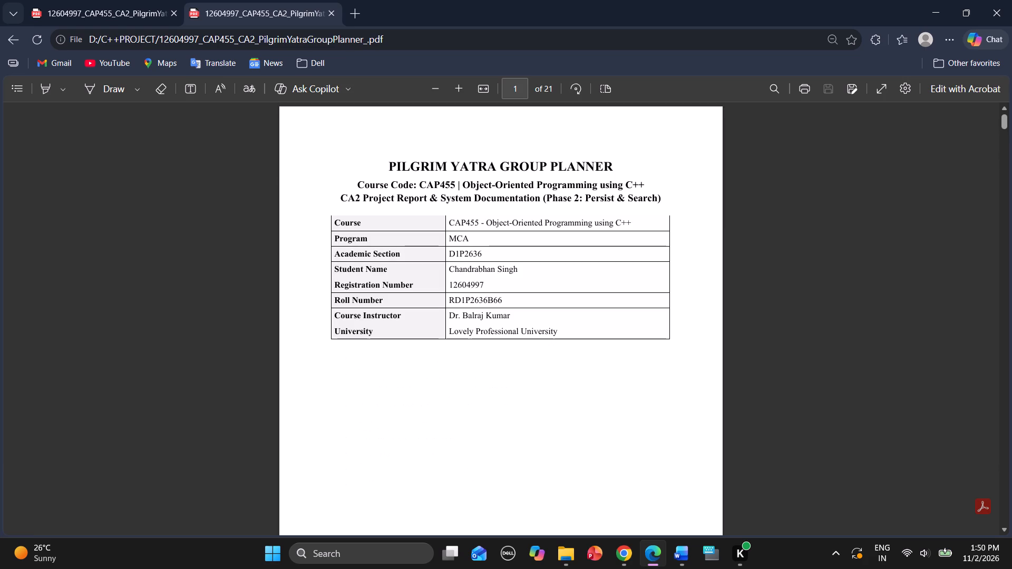
{"action": "scroll", "coordinate": [441, 248], "scroll_direction": "down", "scroll_amount": 1}
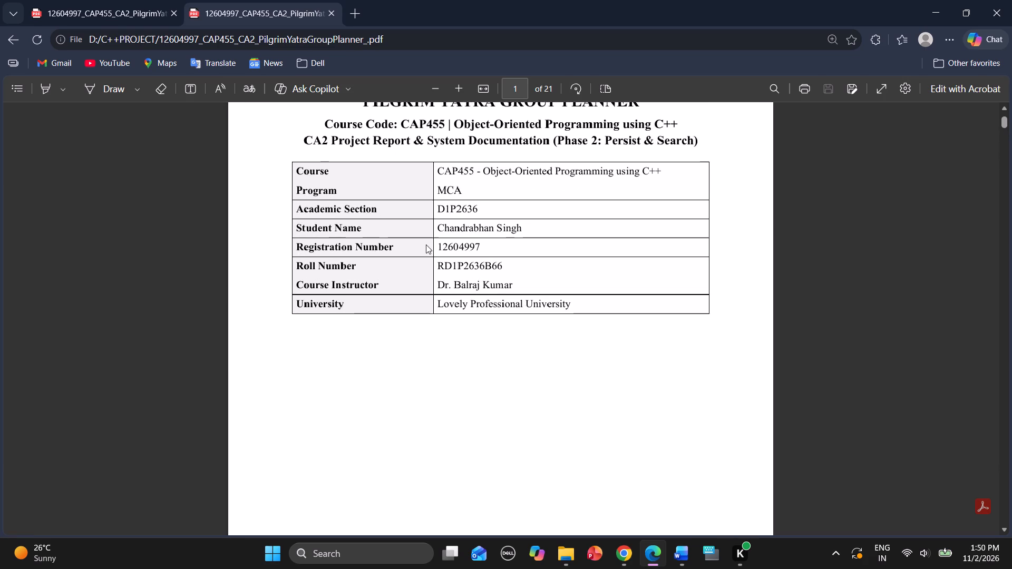
{"action": "scroll", "coordinate": [426, 244], "scroll_direction": "down", "scroll_amount": 1}
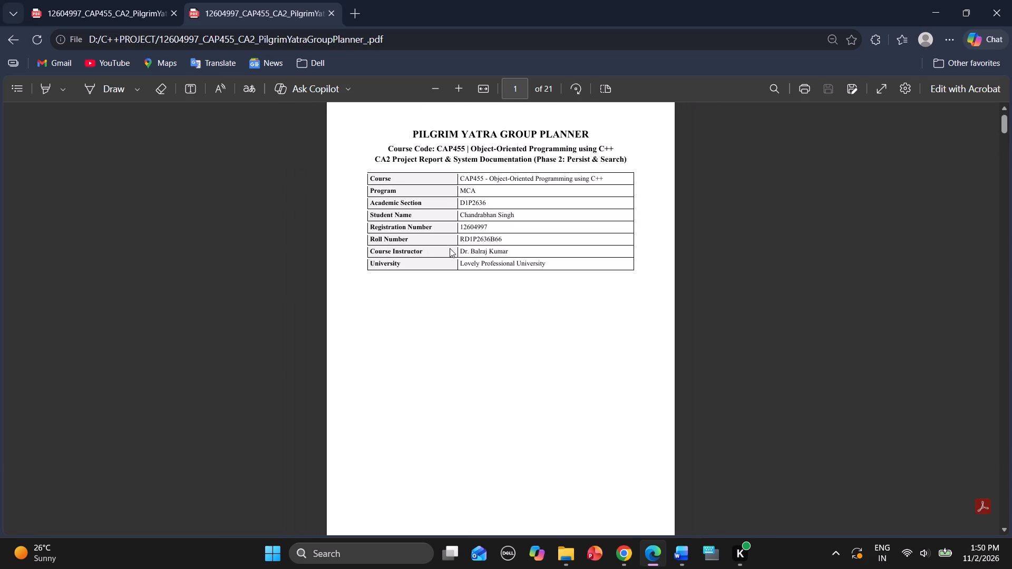
{"action": "scroll", "coordinate": [450, 248], "scroll_direction": "down", "scroll_amount": 10}
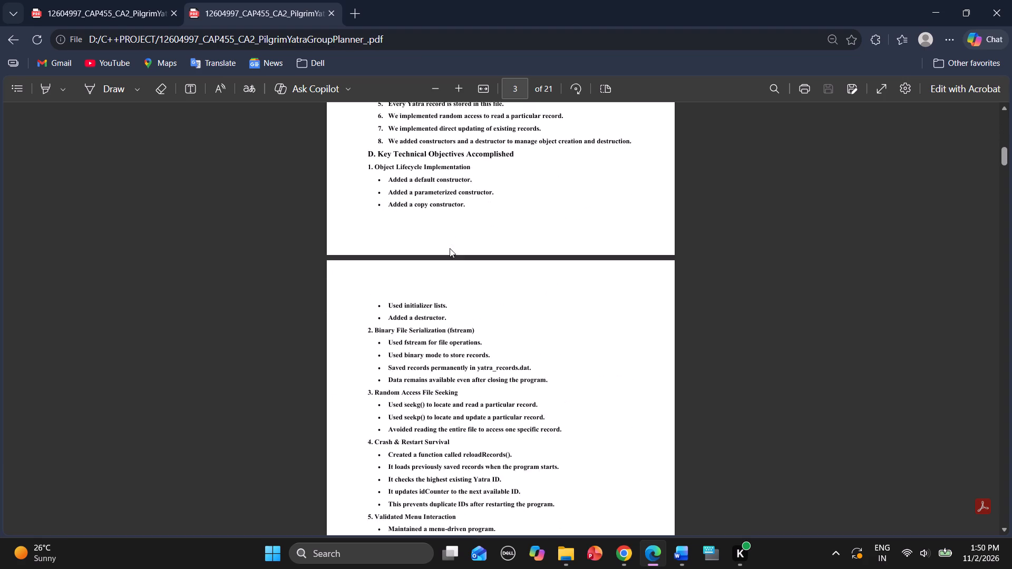
{"action": "scroll", "coordinate": [450, 248], "scroll_direction": "down", "scroll_amount": 10}
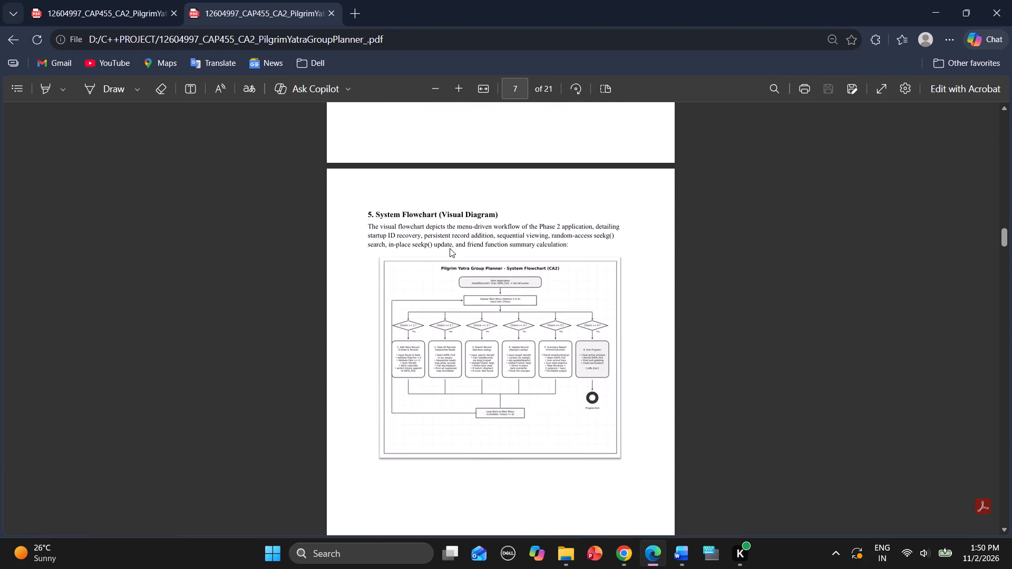
{"action": "scroll", "coordinate": [450, 248], "scroll_direction": "down", "scroll_amount": 10}
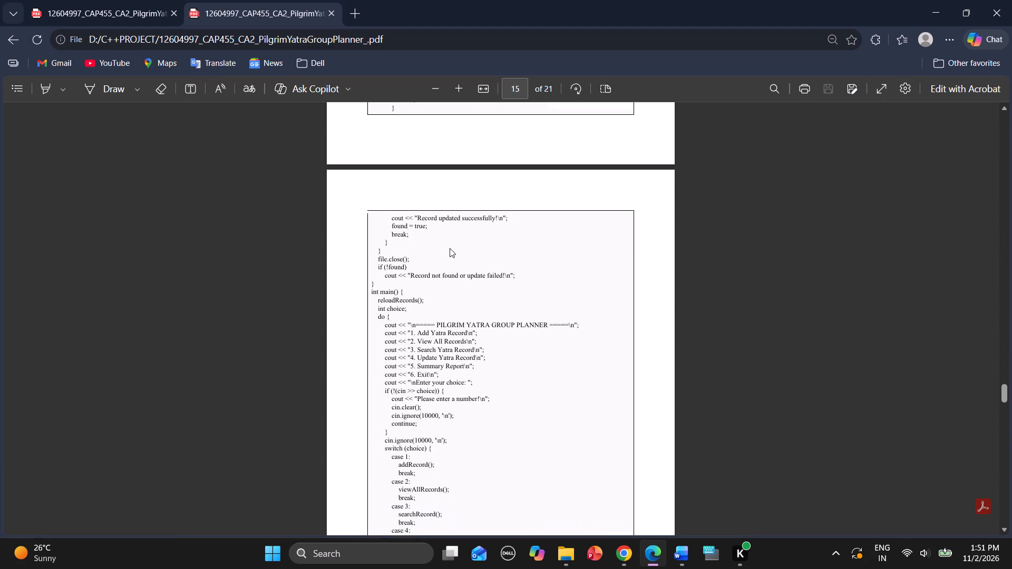
{"action": "scroll", "coordinate": [450, 248], "scroll_direction": "down", "scroll_amount": 8}
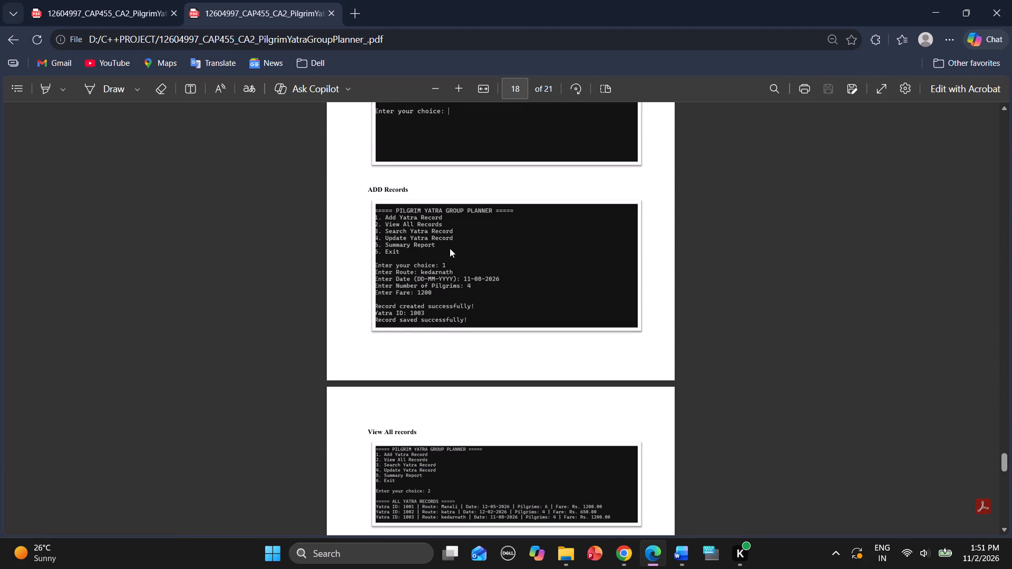
{"action": "scroll", "coordinate": [450, 248], "scroll_direction": "down", "scroll_amount": 2}
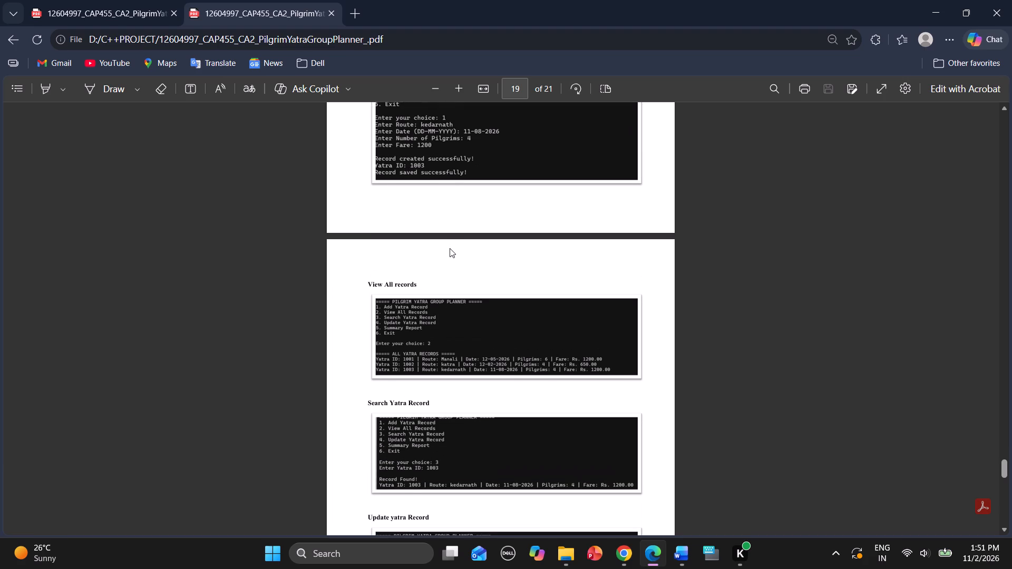
{"action": "scroll", "coordinate": [450, 248], "scroll_direction": "down", "scroll_amount": 1}
{"action": "scroll", "coordinate": [434, 290], "scroll_direction": "down", "scroll_amount": 1}
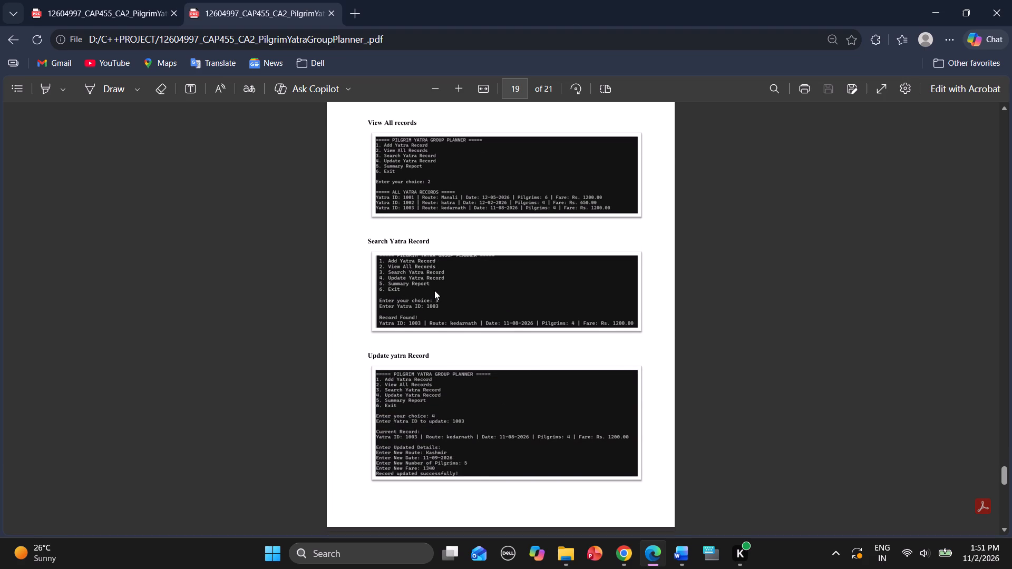
{"action": "scroll", "coordinate": [434, 290], "scroll_direction": "down", "scroll_amount": 2}
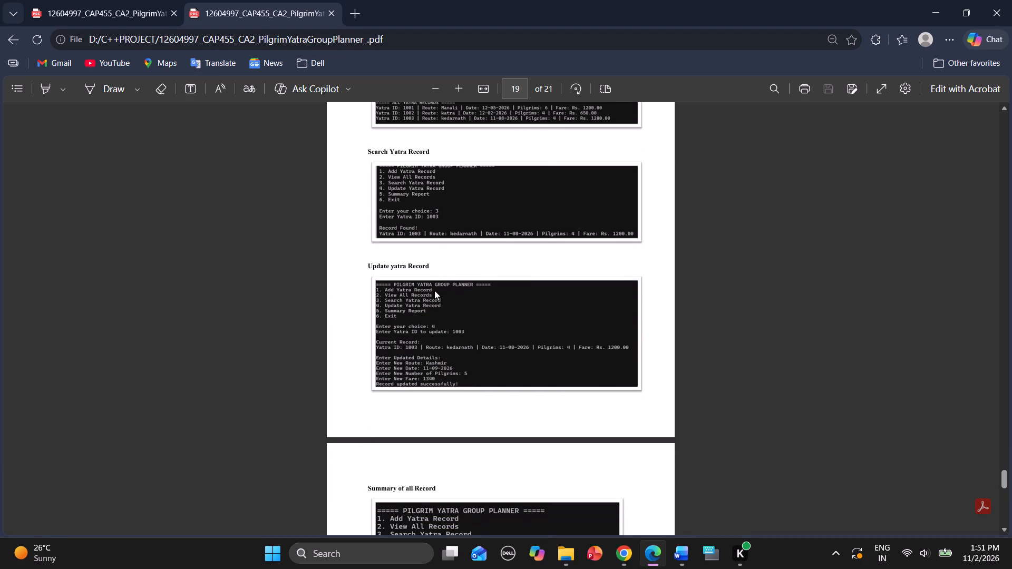
{"action": "scroll", "coordinate": [434, 290], "scroll_direction": "down", "scroll_amount": 1}
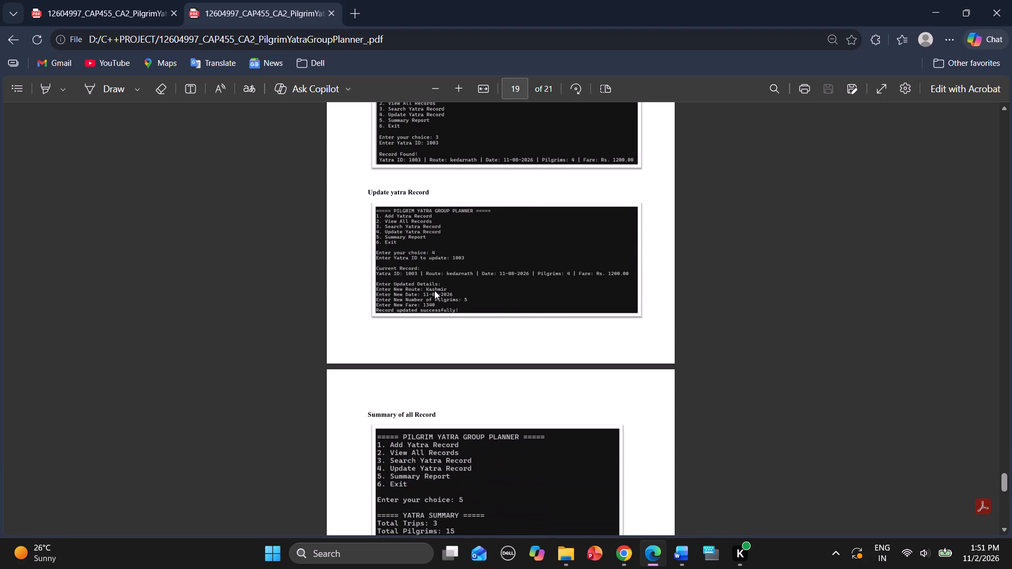
{"action": "scroll", "coordinate": [437, 276], "scroll_direction": "down", "scroll_amount": 3}
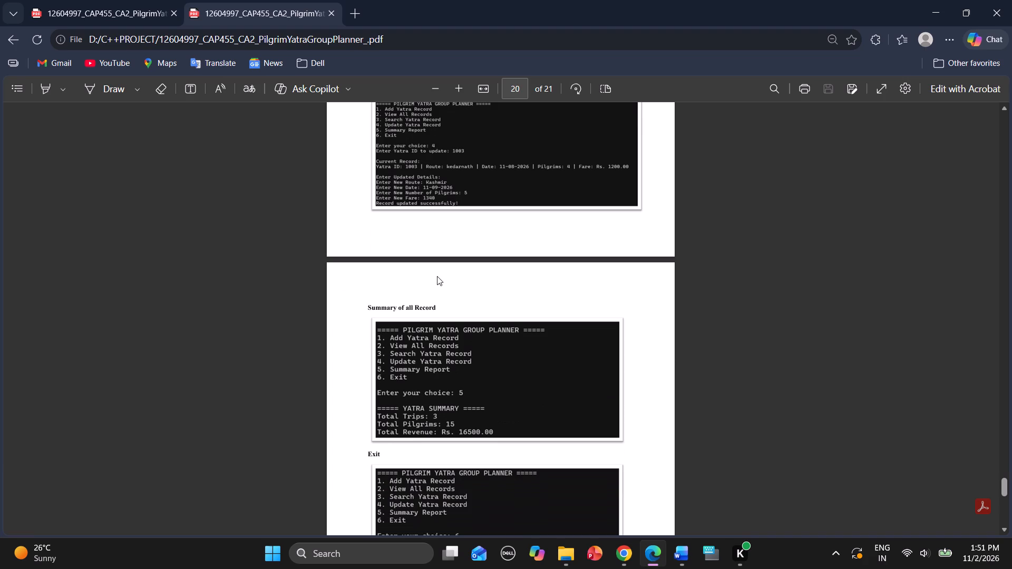
{"action": "scroll", "coordinate": [437, 276], "scroll_direction": "down", "scroll_amount": 7}
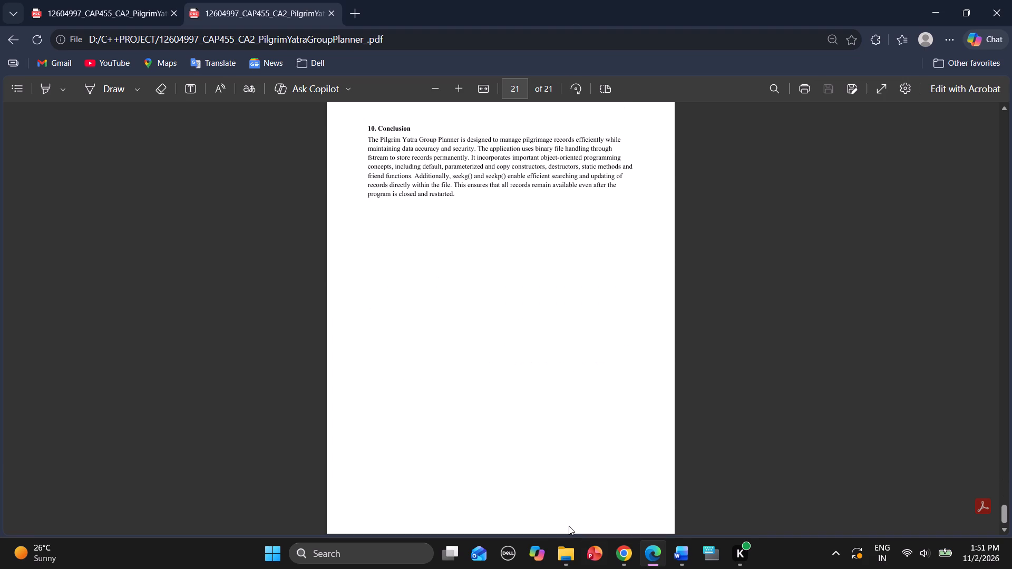
{"action": "left_click", "coordinate": [147, 18]}
{"action": "left_click", "coordinate": [176, 12]}
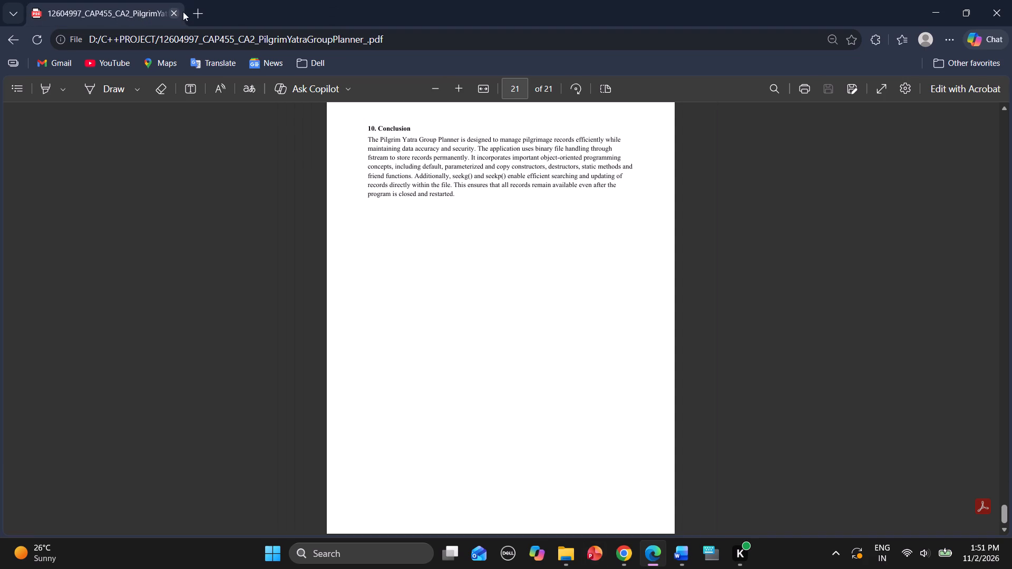
{"action": "left_click", "coordinate": [173, 12]}
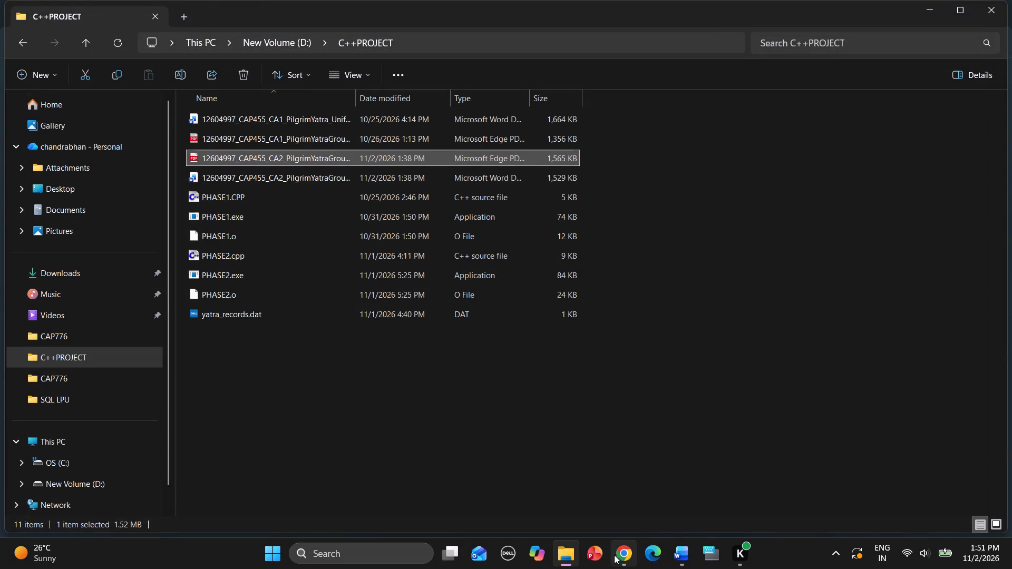
Return to the UMS Student Practical Upload page and check the practical records for course codes CAP776 and CAP570.
{"action": "left_click", "coordinate": [617, 557]}
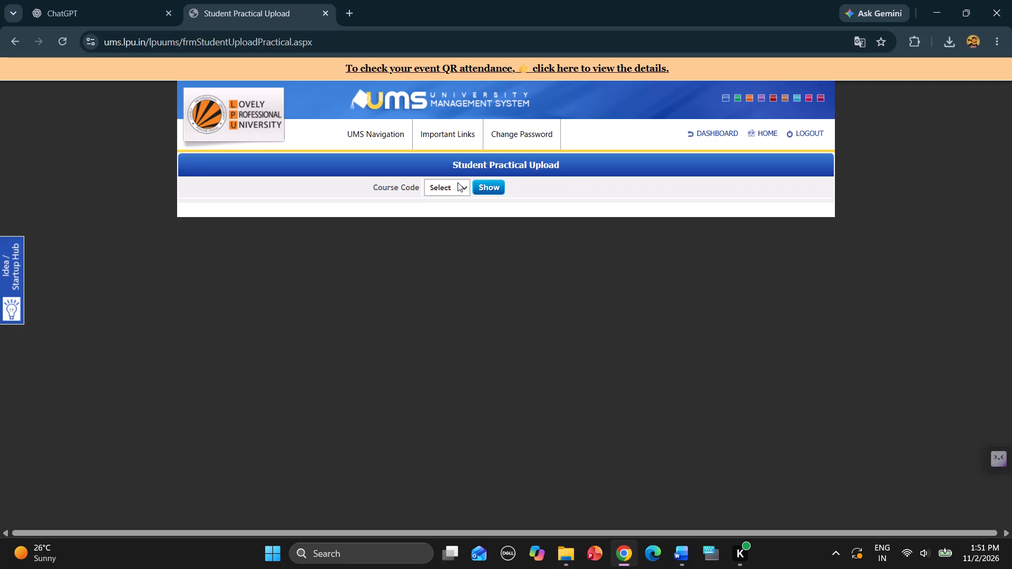
{"action": "left_click", "coordinate": [458, 182]}
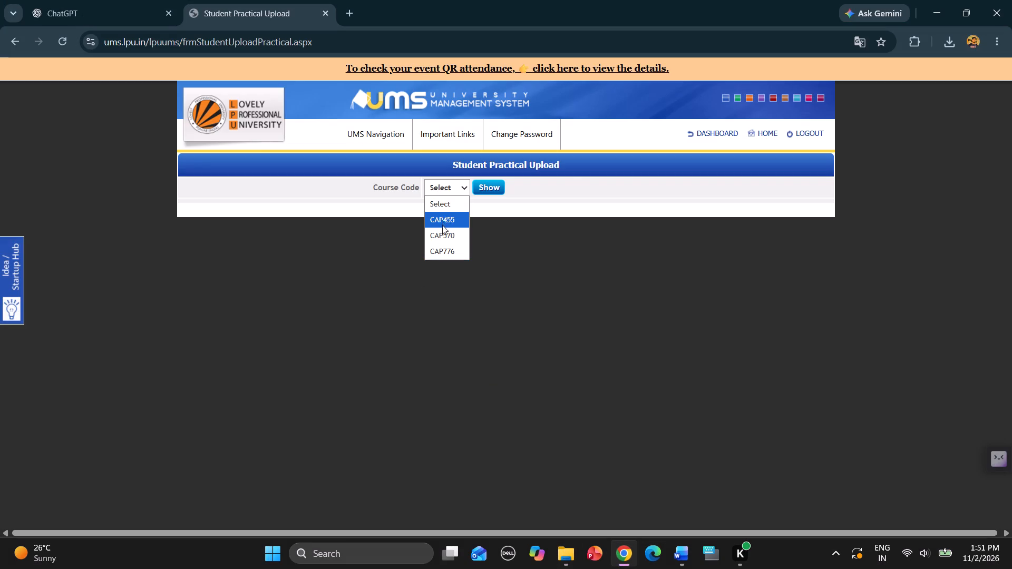
{"action": "left_click", "coordinate": [446, 244]}
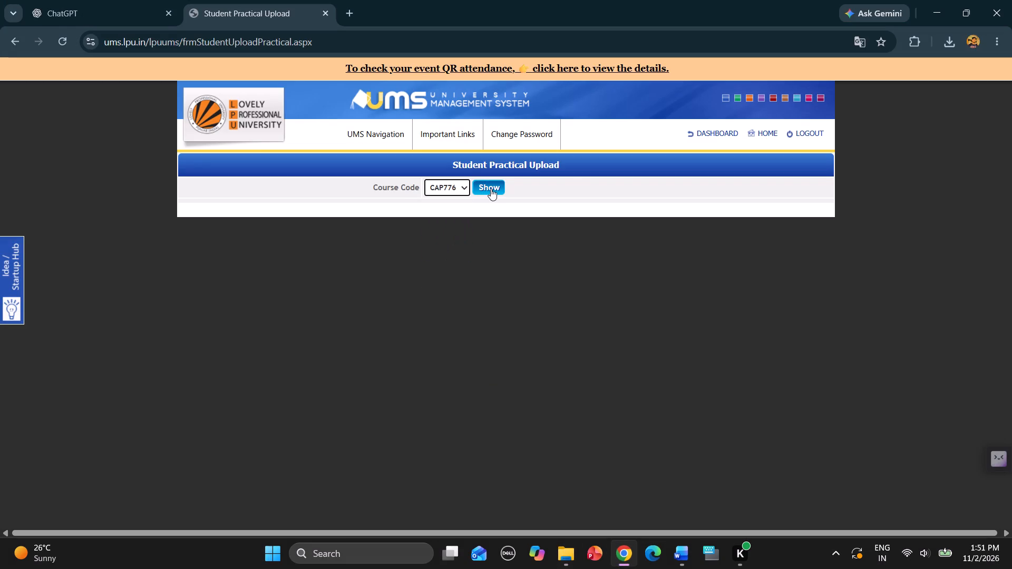
{"action": "left_click", "coordinate": [490, 187]}
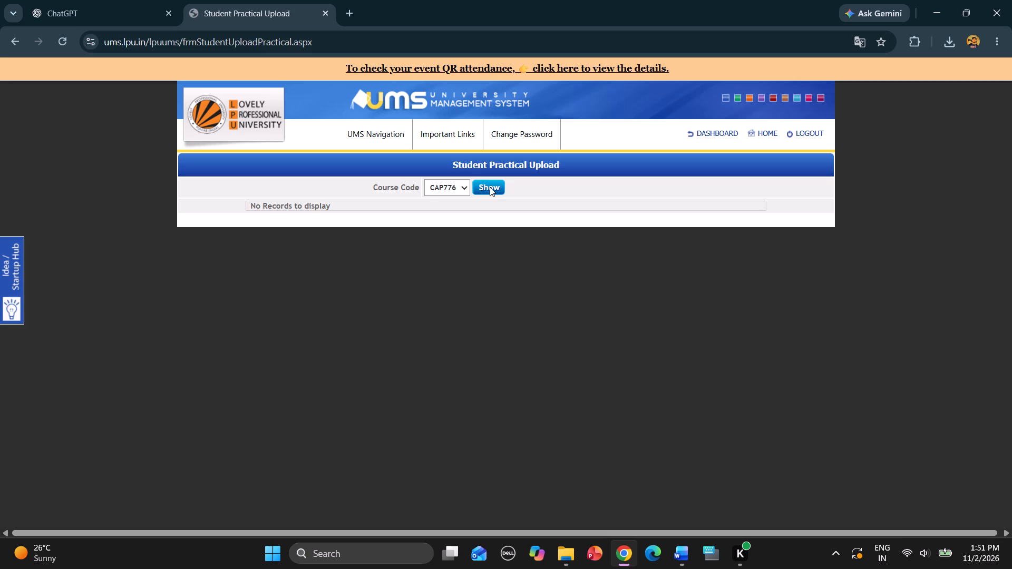
{"action": "left_click", "coordinate": [466, 188]}
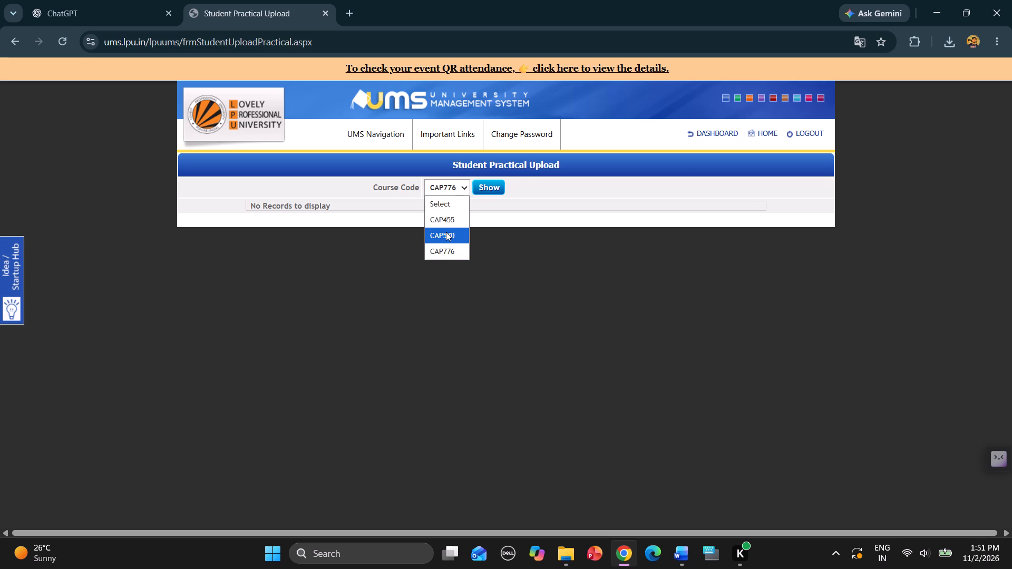
{"action": "left_click", "coordinate": [446, 232]}
{"action": "left_click", "coordinate": [492, 185]}
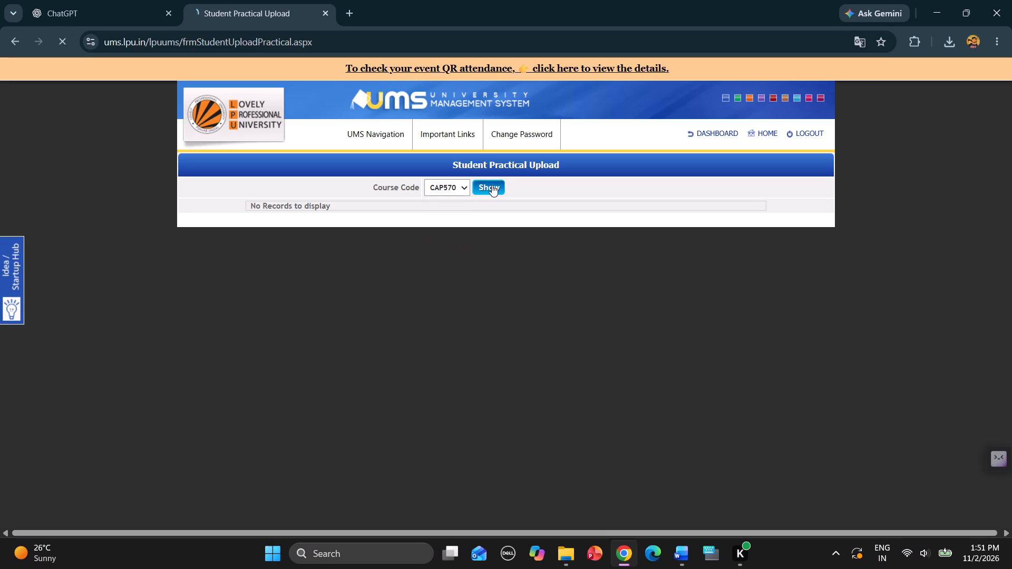
Show the practicals for course code CAP455 and open file selection for the P2(Phase2 Report) entry.
{"action": "left_click", "coordinate": [458, 188]}
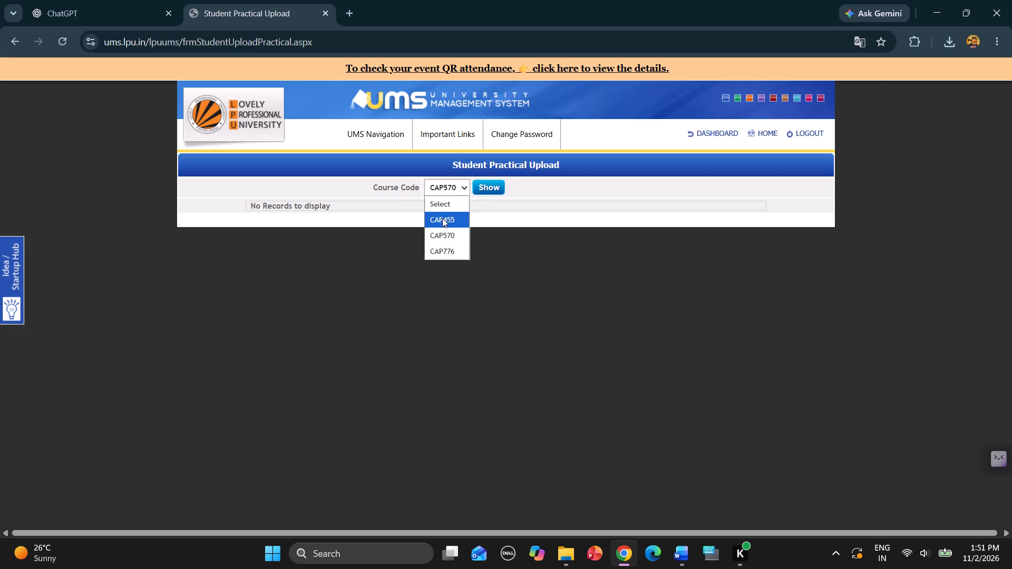
{"action": "left_click", "coordinate": [442, 218]}
{"action": "left_click", "coordinate": [481, 190]}
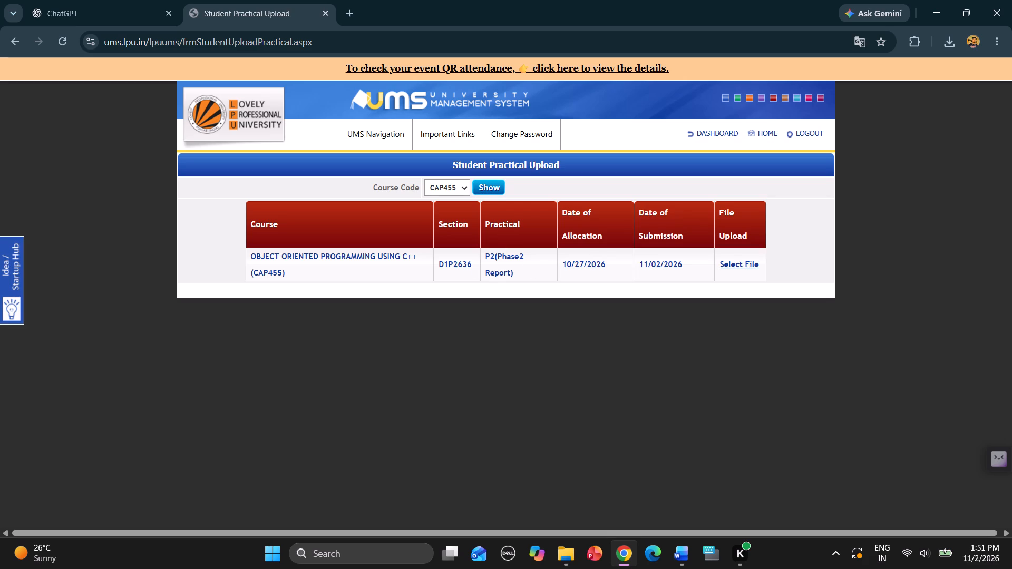
{"action": "left_click", "coordinate": [727, 262]}
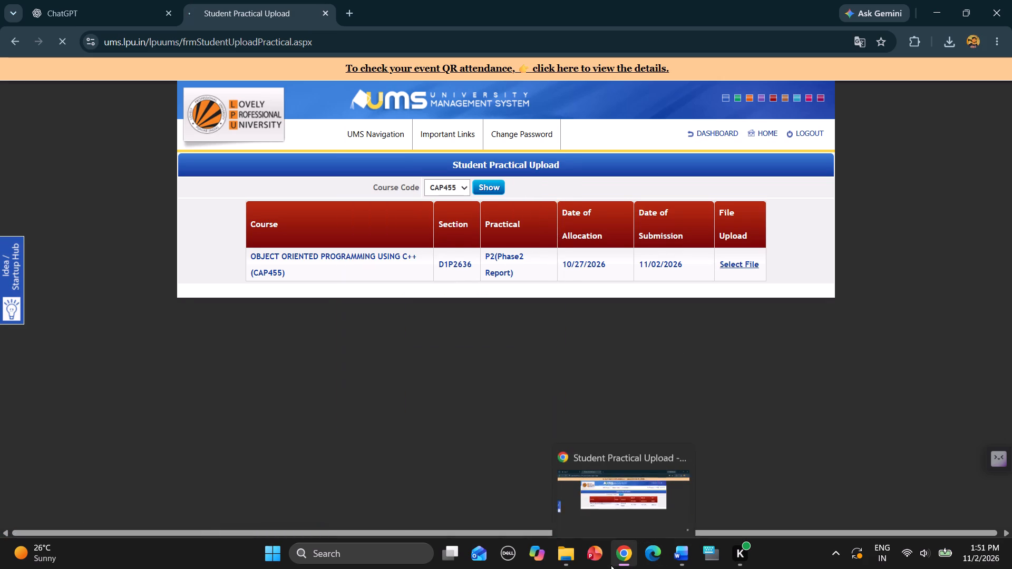
Open the CAP455 CA2 PilgrimYatraGroupPlanner PDF from the C++PROJECT folder, recheck its output screenshots and C++ source code pages, and close it.
{"action": "left_click", "coordinate": [568, 556]}
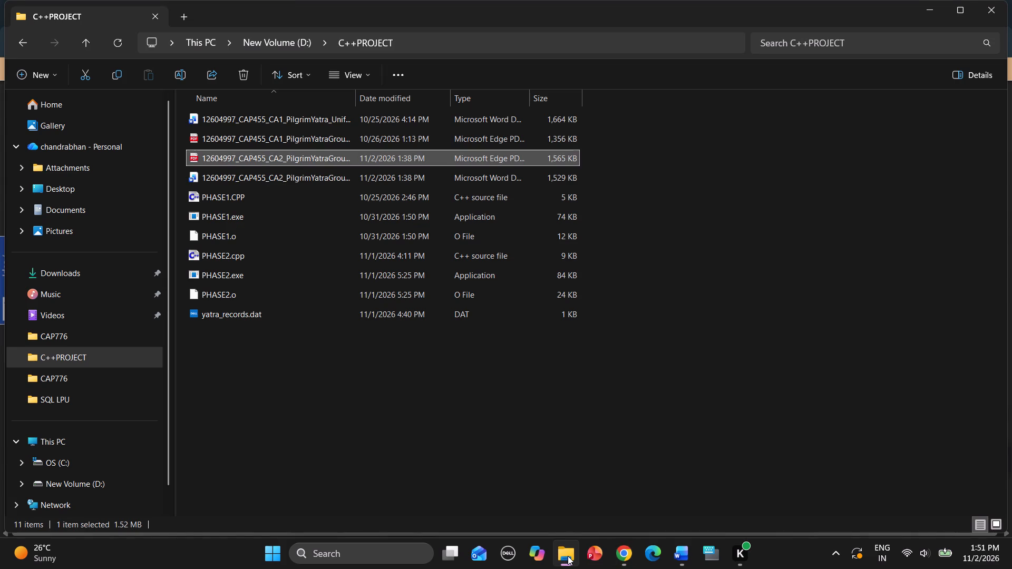
{"action": "double_click", "coordinate": [320, 154]}
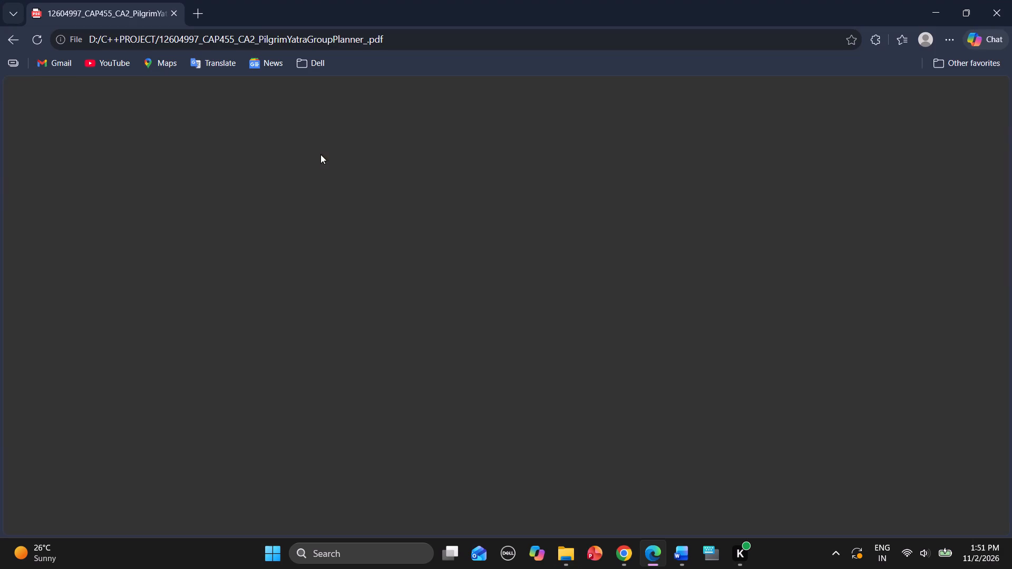
{"action": "scroll", "coordinate": [398, 272], "scroll_direction": "up", "scroll_amount": 12}
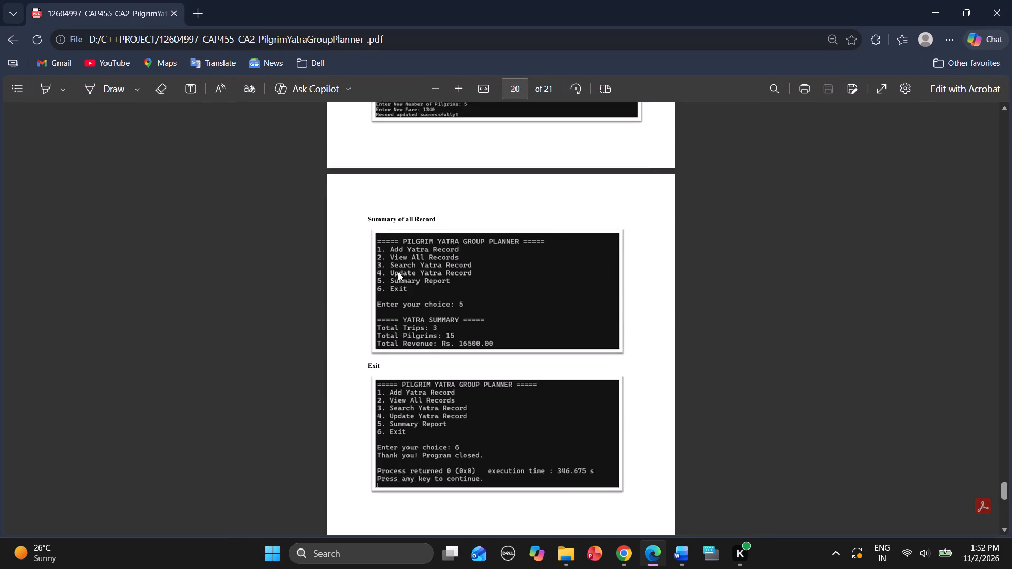
{"action": "scroll", "coordinate": [398, 272], "scroll_direction": "up", "scroll_amount": 3}
{"action": "scroll", "coordinate": [398, 272], "scroll_direction": "down", "scroll_amount": 2}
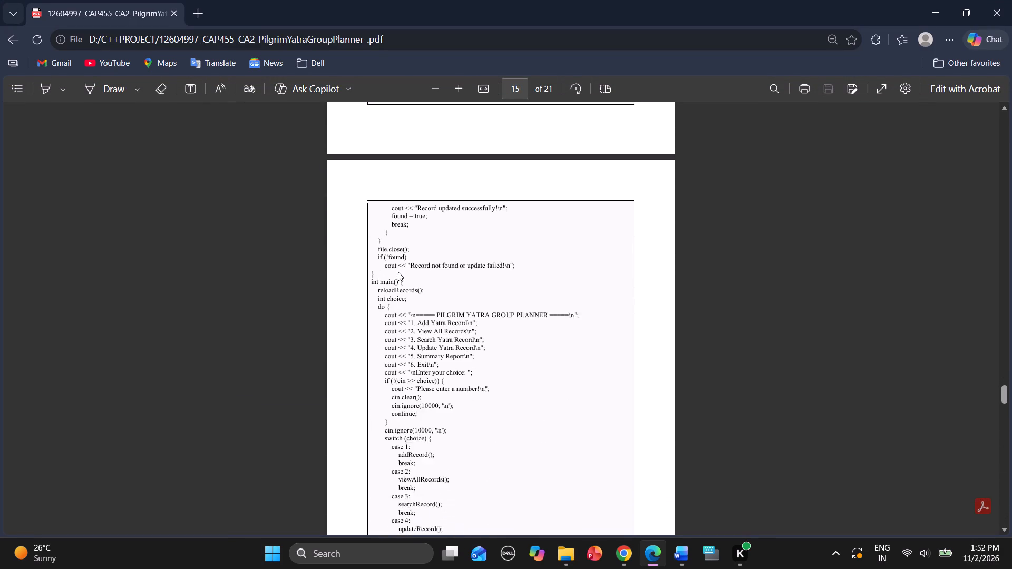
{"action": "scroll", "coordinate": [398, 272], "scroll_direction": "down", "scroll_amount": 1}
{"action": "scroll", "coordinate": [398, 272], "scroll_direction": "up", "scroll_amount": 2}
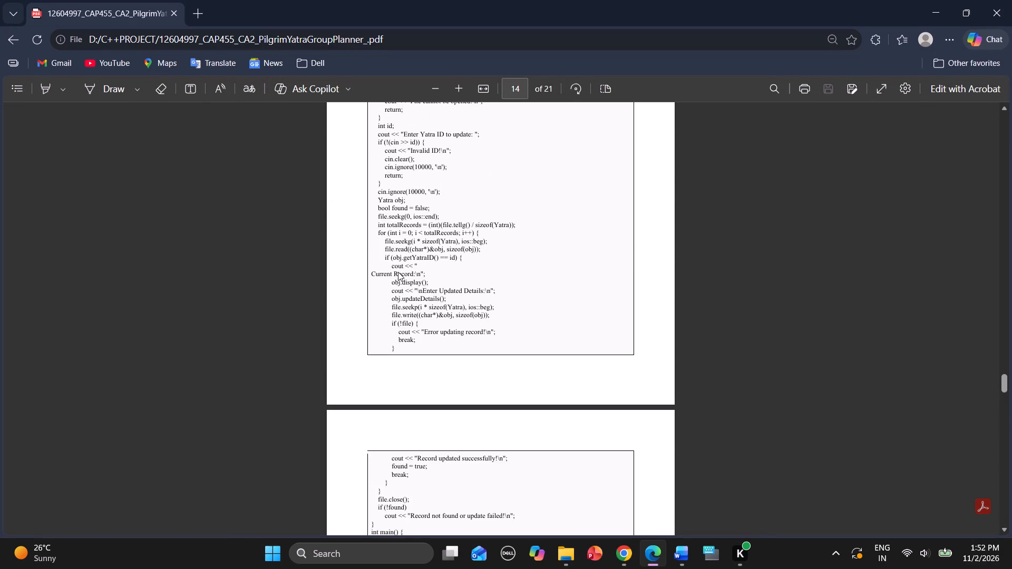
{"action": "scroll", "coordinate": [398, 272], "scroll_direction": "up", "scroll_amount": 9}
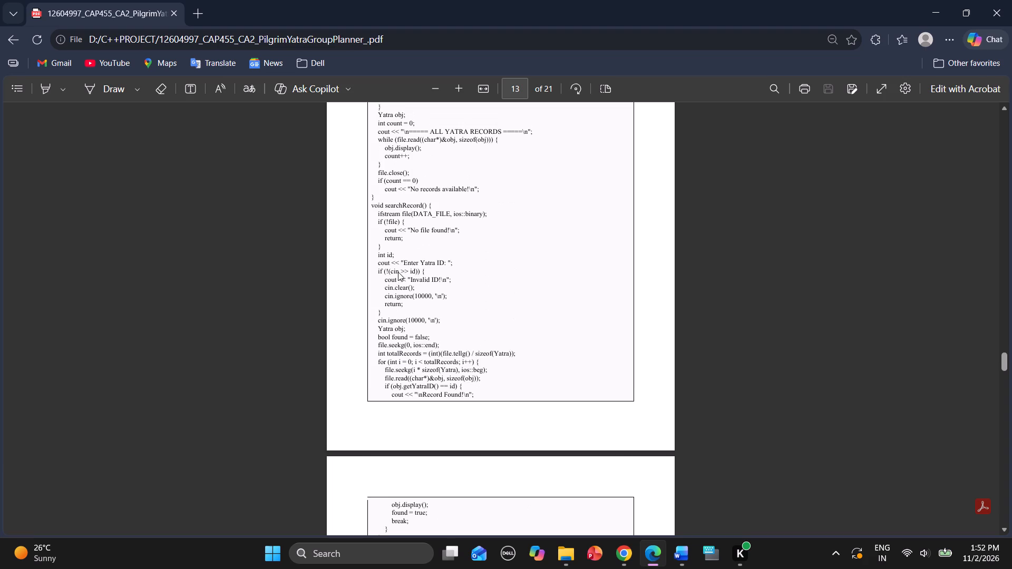
{"action": "scroll", "coordinate": [398, 272], "scroll_direction": "up", "scroll_amount": 10}
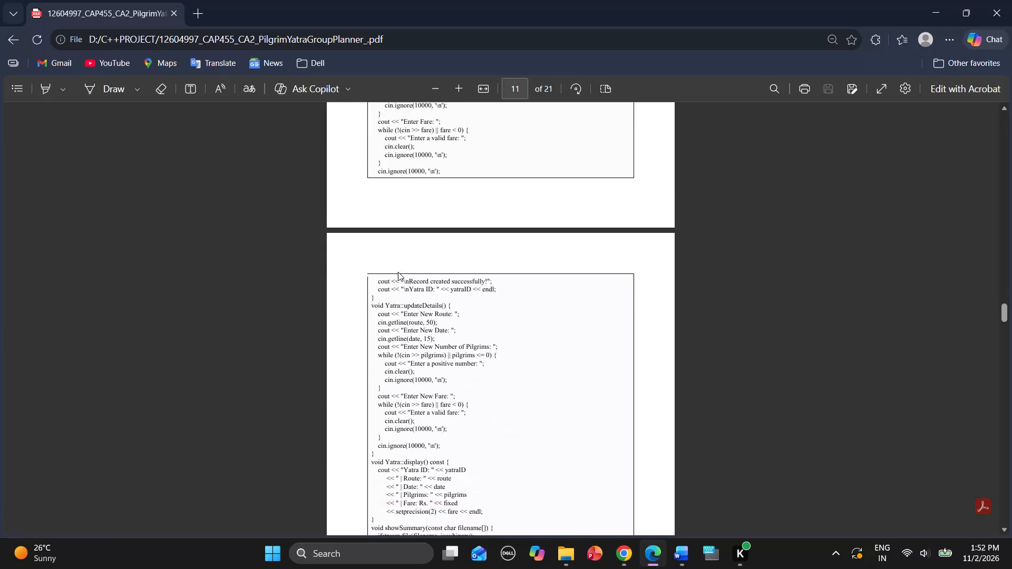
{"action": "scroll", "coordinate": [398, 272], "scroll_direction": "up", "scroll_amount": 9}
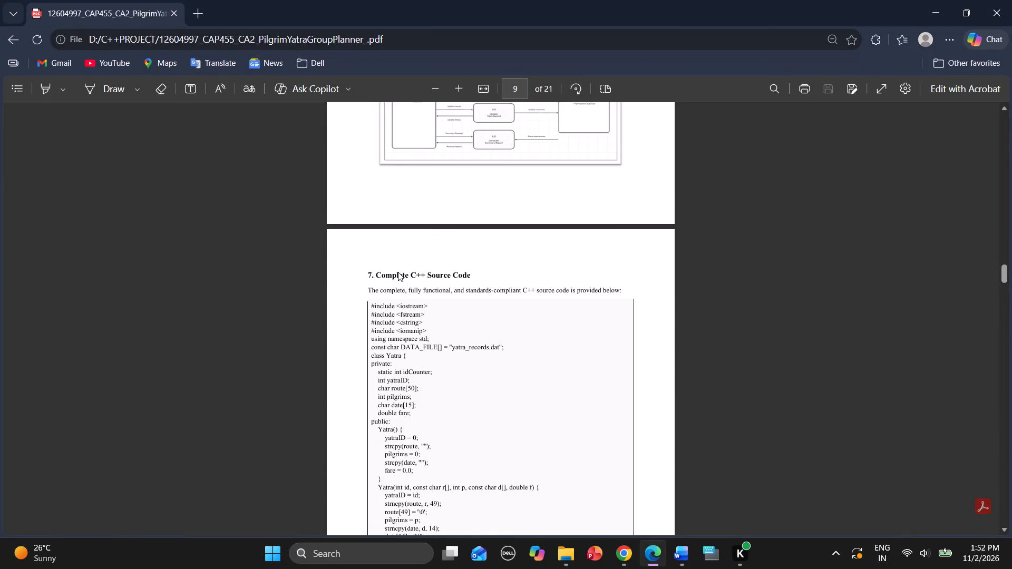
{"action": "scroll", "coordinate": [398, 272], "scroll_direction": "up", "scroll_amount": 1}
{"action": "left_click", "coordinate": [989, 5]}
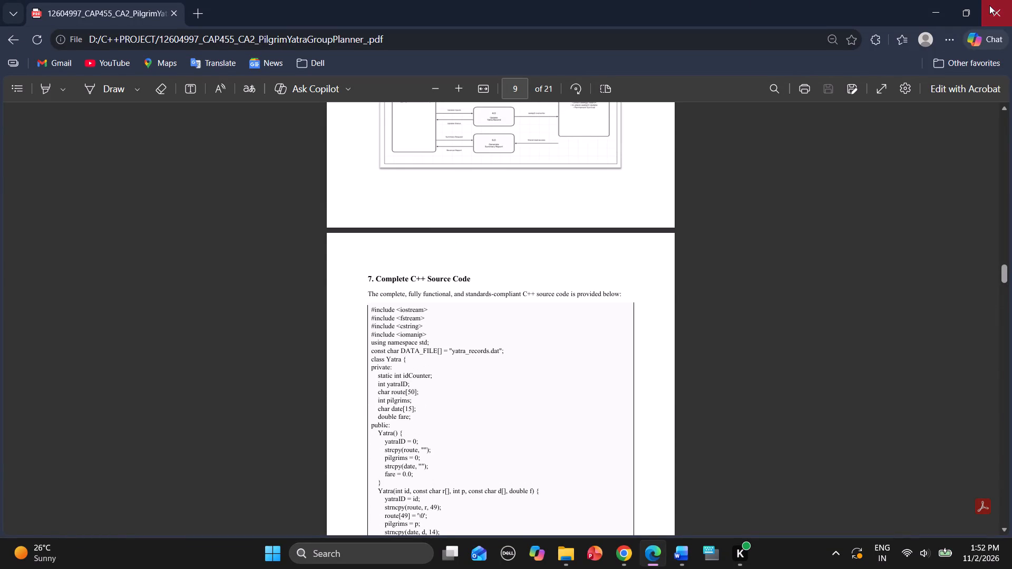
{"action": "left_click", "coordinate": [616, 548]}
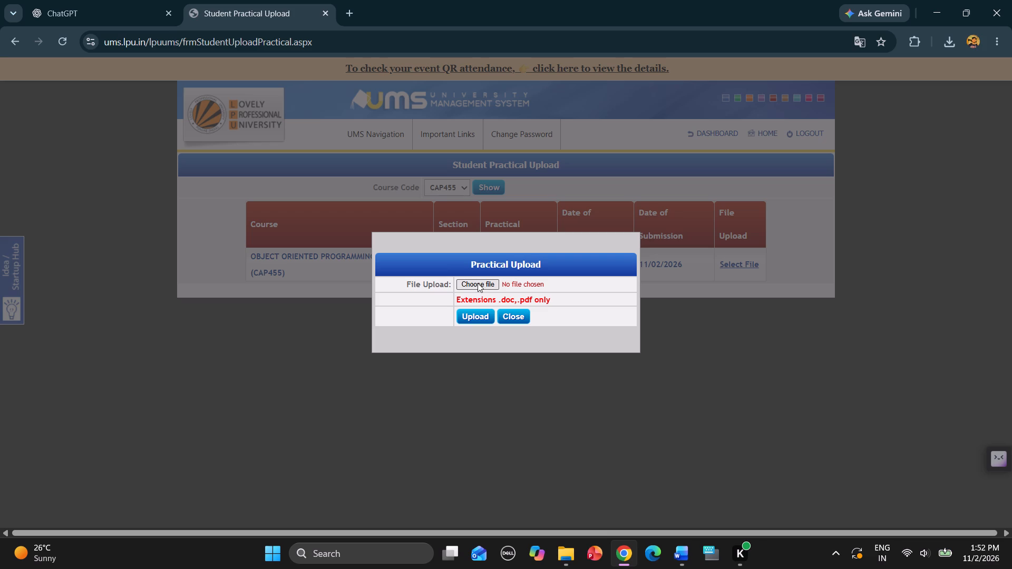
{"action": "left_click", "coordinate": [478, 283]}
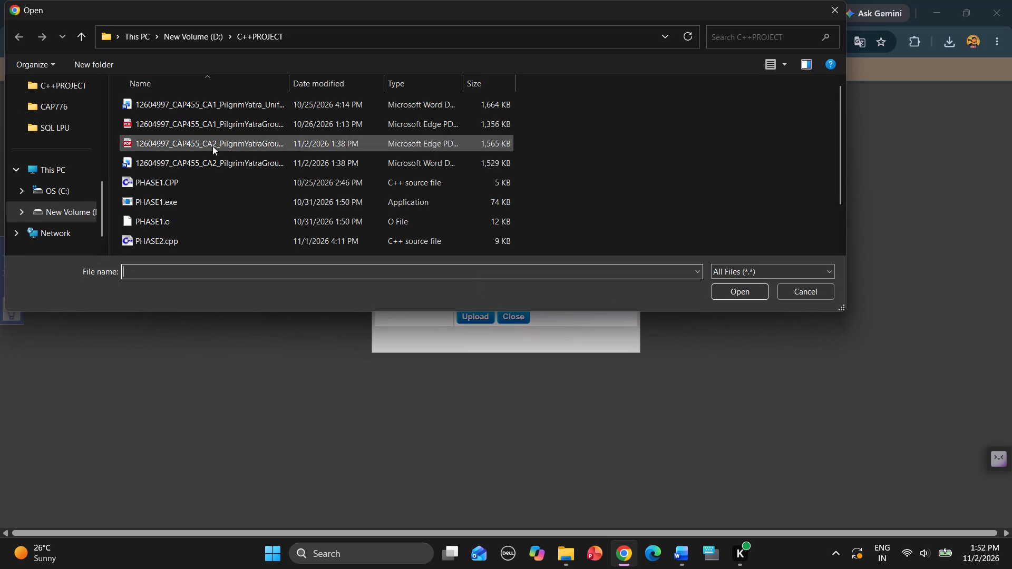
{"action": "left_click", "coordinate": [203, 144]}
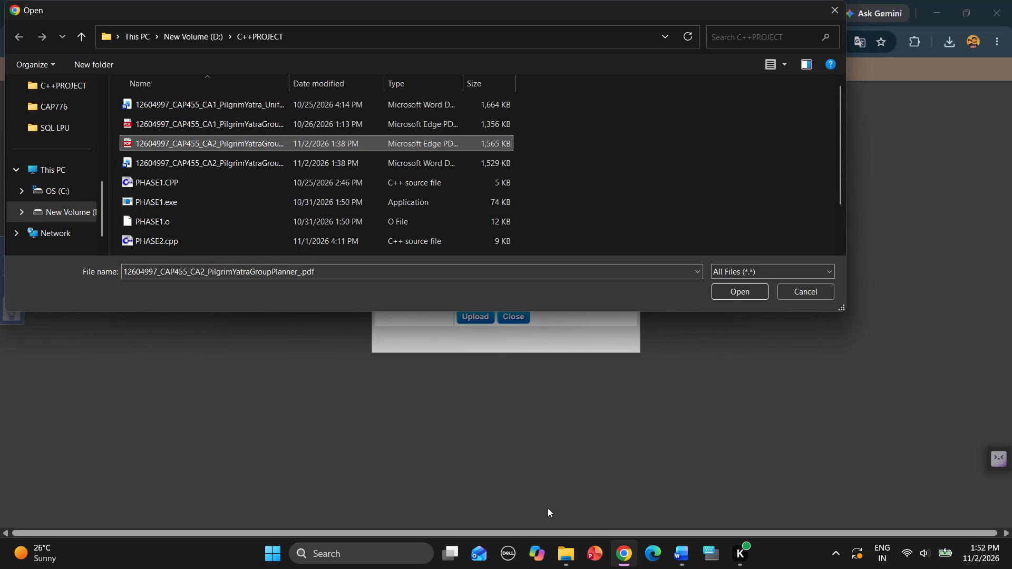
Refresh the C++PROJECT folder, reopen the CAP455 CA2 PDF to check its pages from the source code to the conclusion, and close it.
{"action": "left_click", "coordinate": [564, 547]}
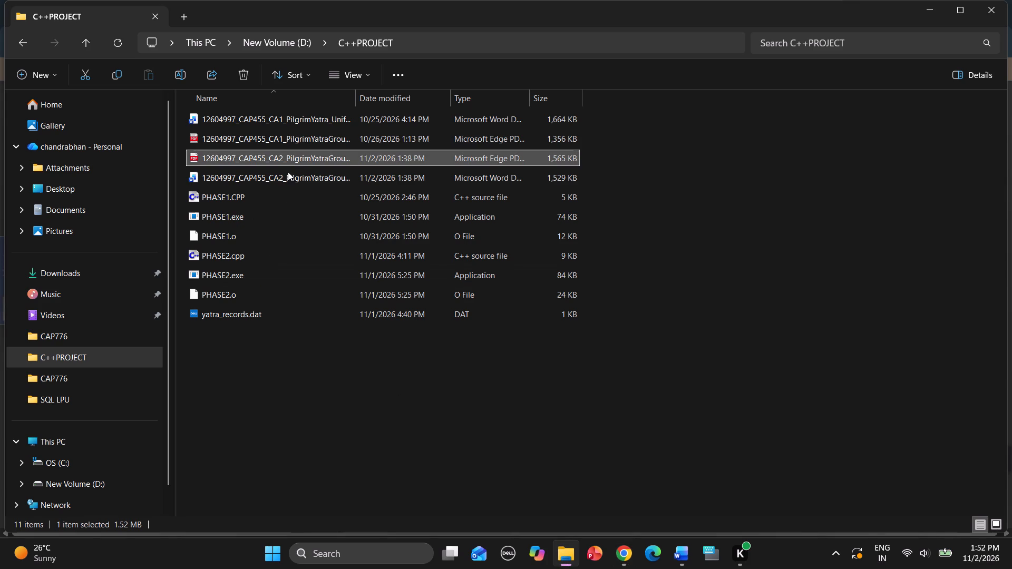
{"action": "left_click", "coordinate": [121, 44]}
{"action": "double_click", "coordinate": [225, 162]}
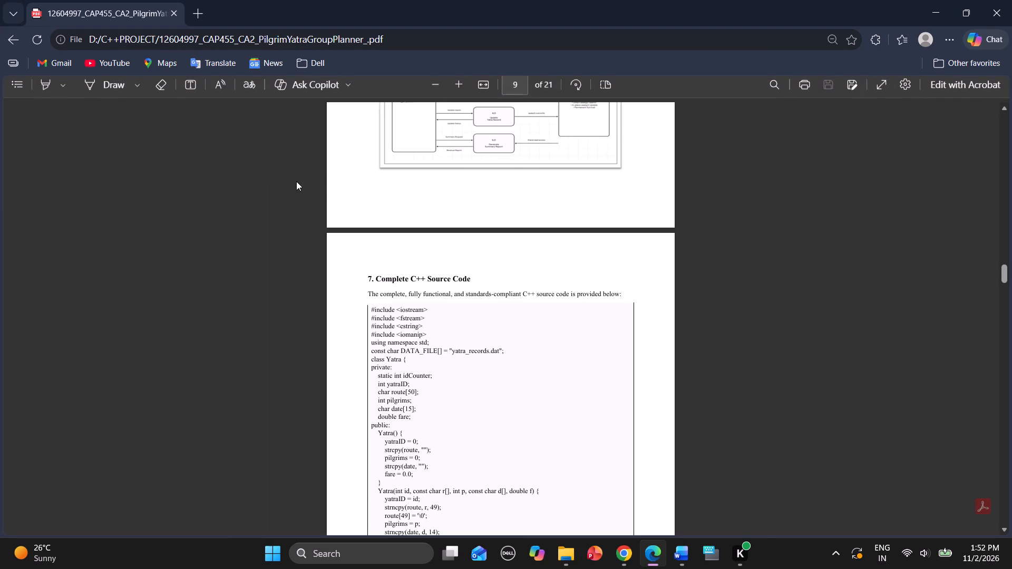
{"action": "scroll", "coordinate": [327, 200], "scroll_direction": "down", "scroll_amount": 17}
{"action": "scroll", "coordinate": [327, 200], "scroll_direction": "down", "scroll_amount": 5}
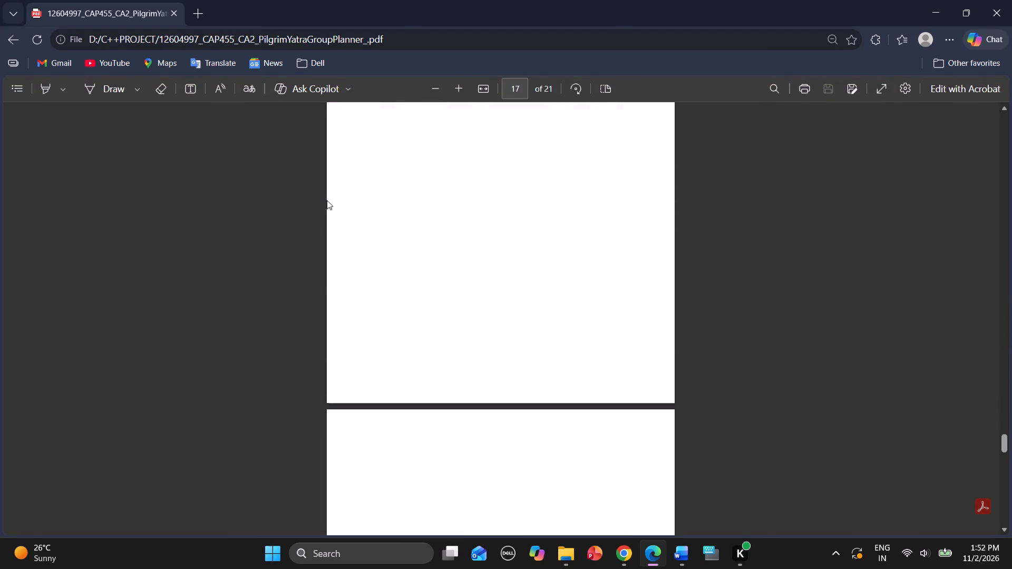
{"action": "scroll", "coordinate": [327, 200], "scroll_direction": "down", "scroll_amount": 2}
{"action": "scroll", "coordinate": [327, 200], "scroll_direction": "up", "scroll_amount": 3}
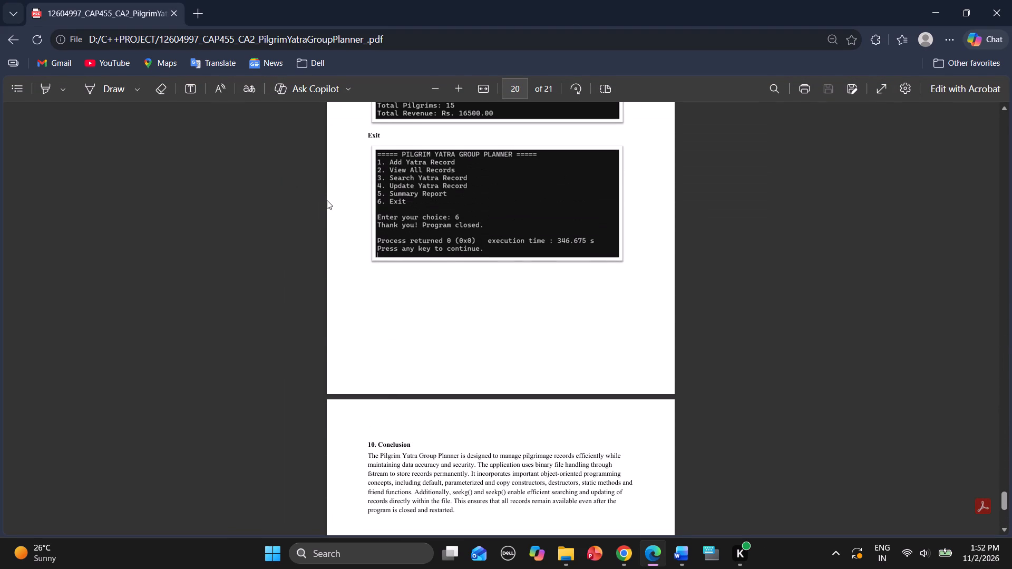
{"action": "left_click", "coordinate": [999, 12]}
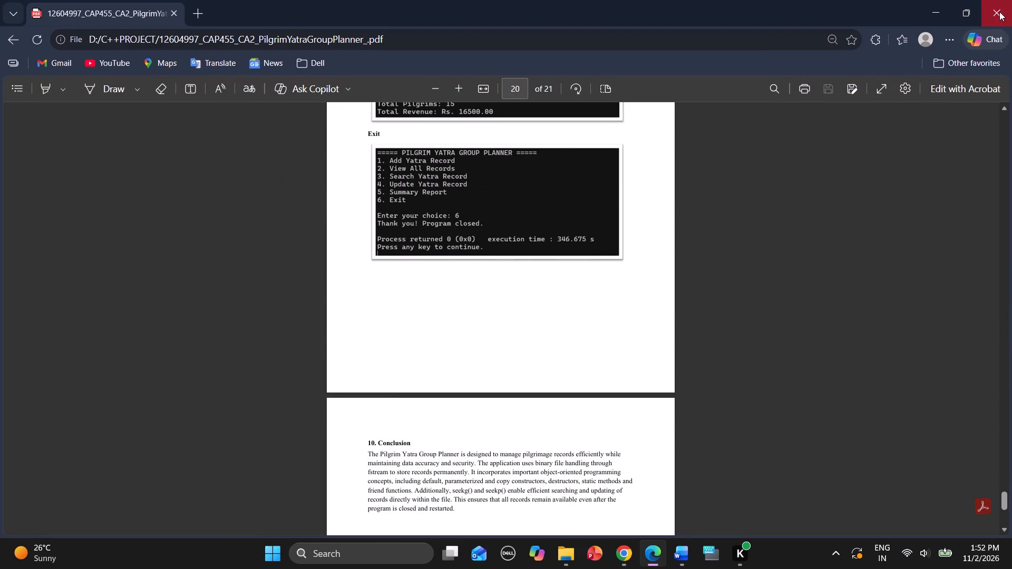
Back in the UMS Practical Upload dialog, choose the CAP455 CA2 PilgrimYatraGroupPlanner PDF afresh and upload it for P2(Phase2 Report).
{"action": "left_click", "coordinate": [629, 562]}
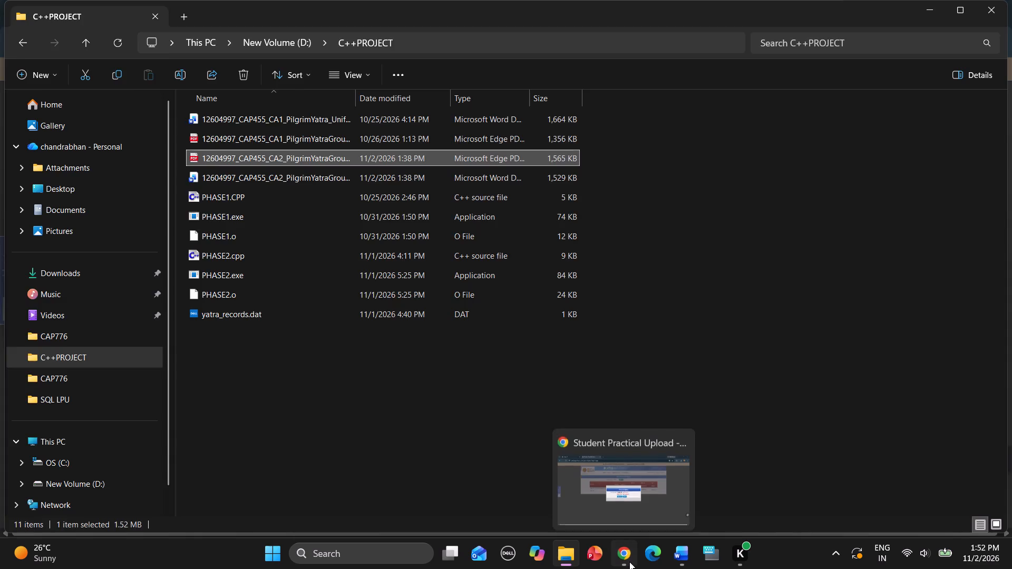
{"action": "left_click", "coordinate": [815, 295]}
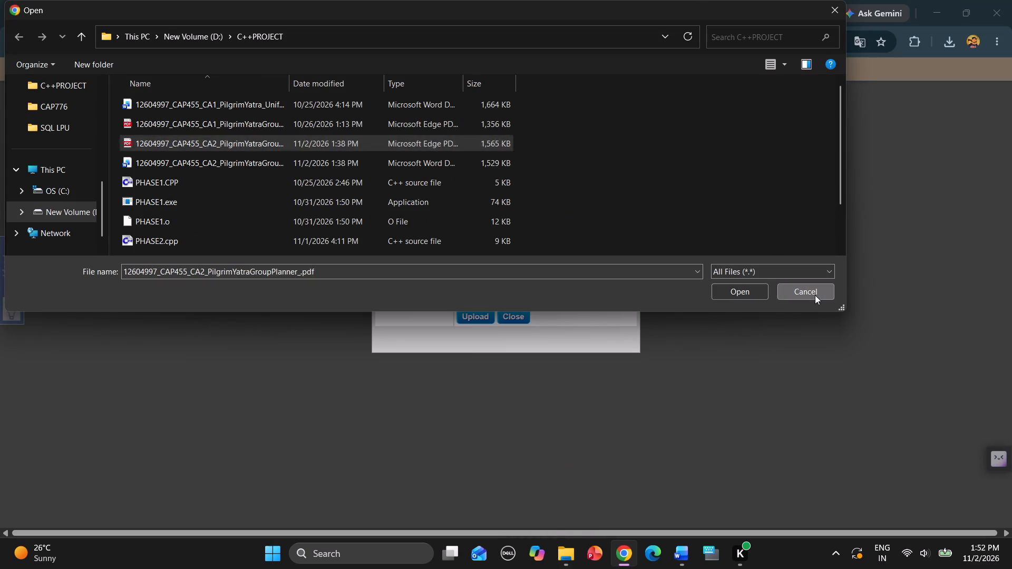
{"action": "left_click", "coordinate": [487, 284]}
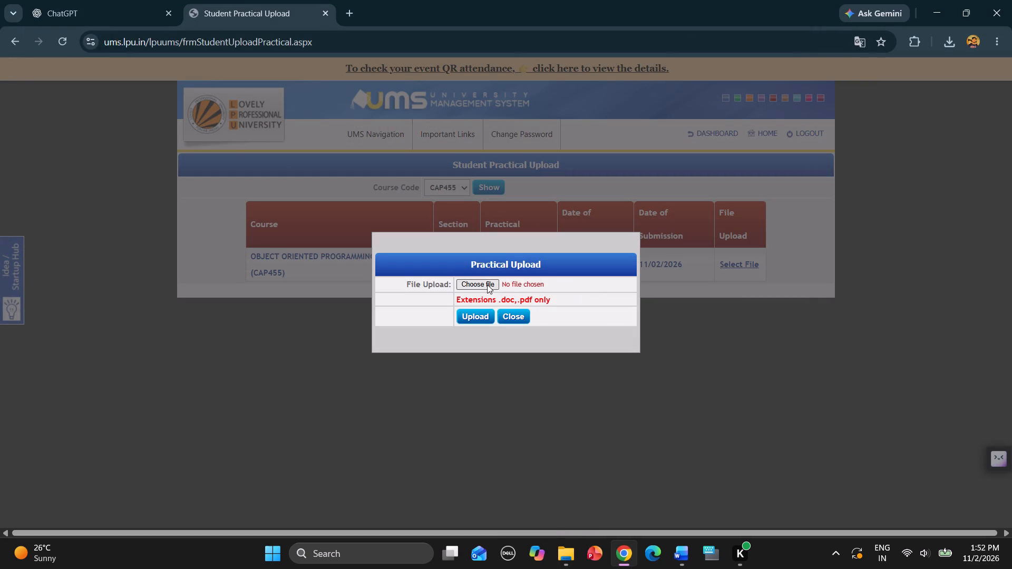
{"action": "scroll", "coordinate": [161, 124], "scroll_direction": "down", "scroll_amount": 3}
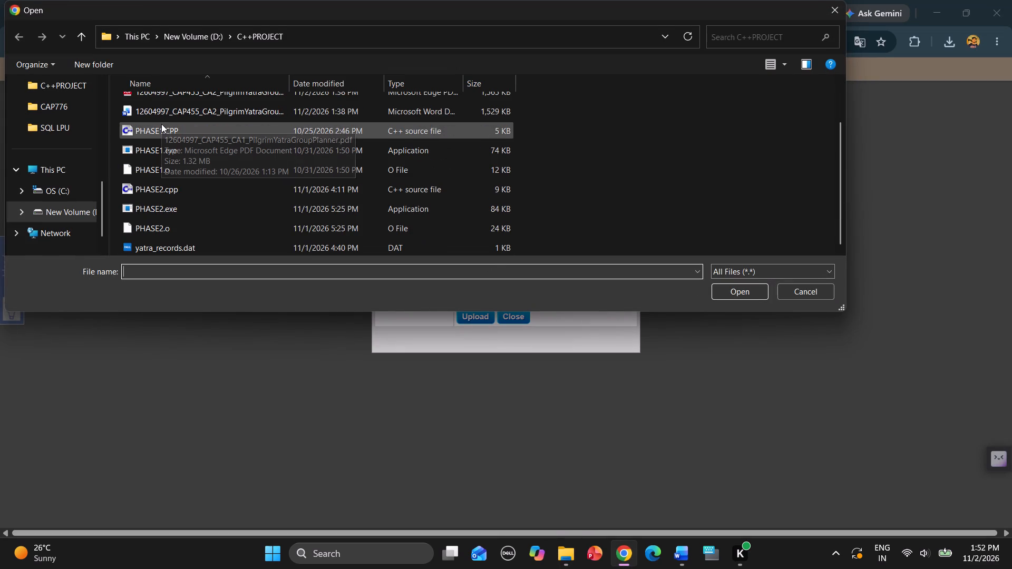
{"action": "scroll", "coordinate": [161, 124], "scroll_direction": "up", "scroll_amount": 6}
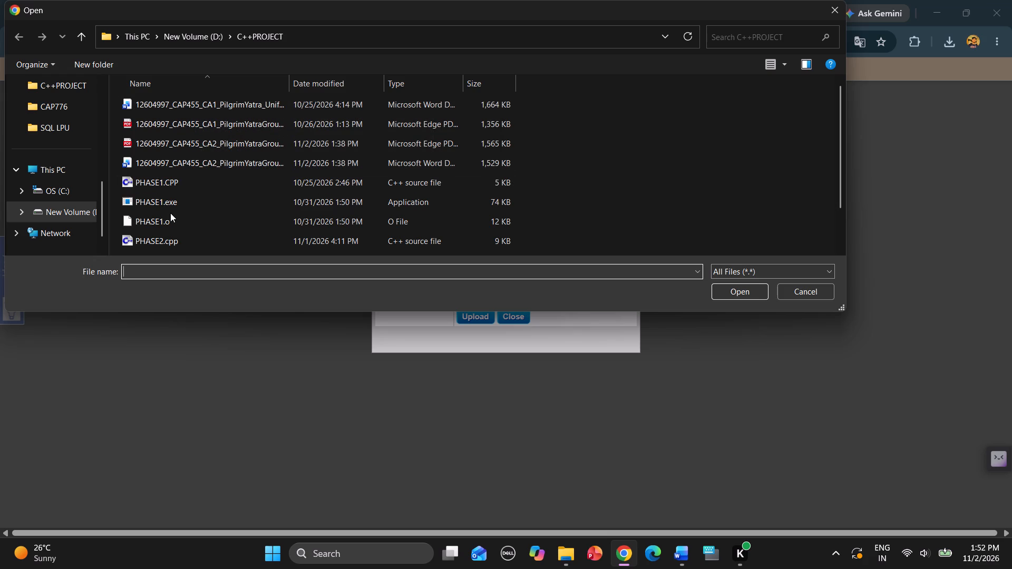
{"action": "scroll", "coordinate": [170, 213], "scroll_direction": "down", "scroll_amount": 1}
{"action": "scroll", "coordinate": [170, 213], "scroll_direction": "up", "scroll_amount": 6}
{"action": "left_click", "coordinate": [225, 142]}
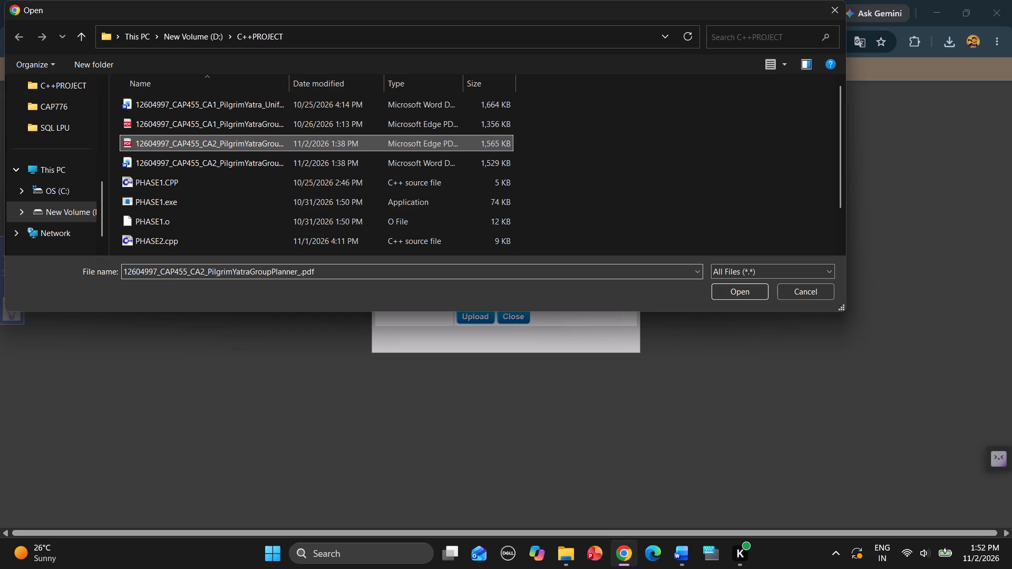
{"action": "left_click", "coordinate": [738, 291]}
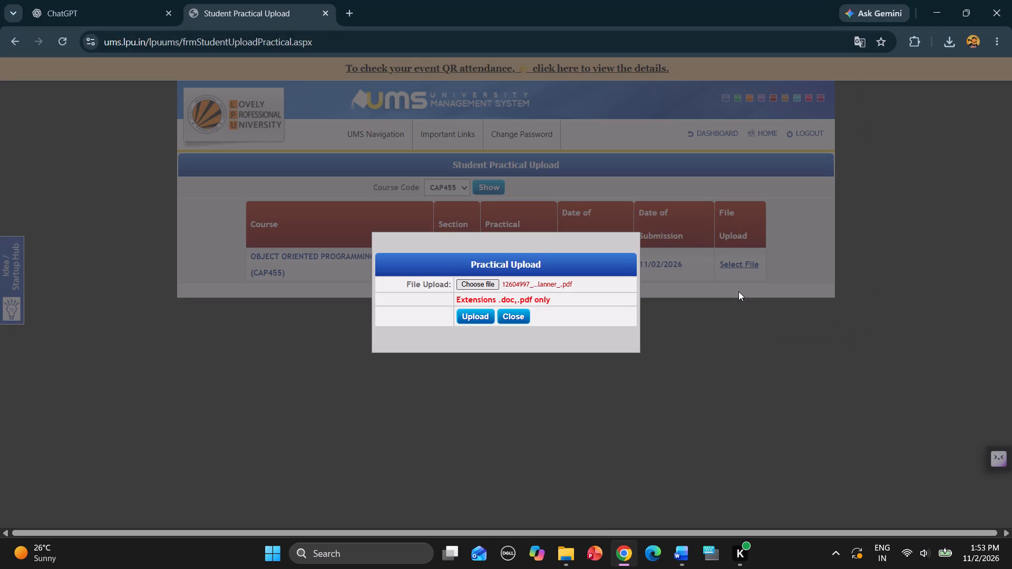
{"action": "left_click", "coordinate": [478, 321]}
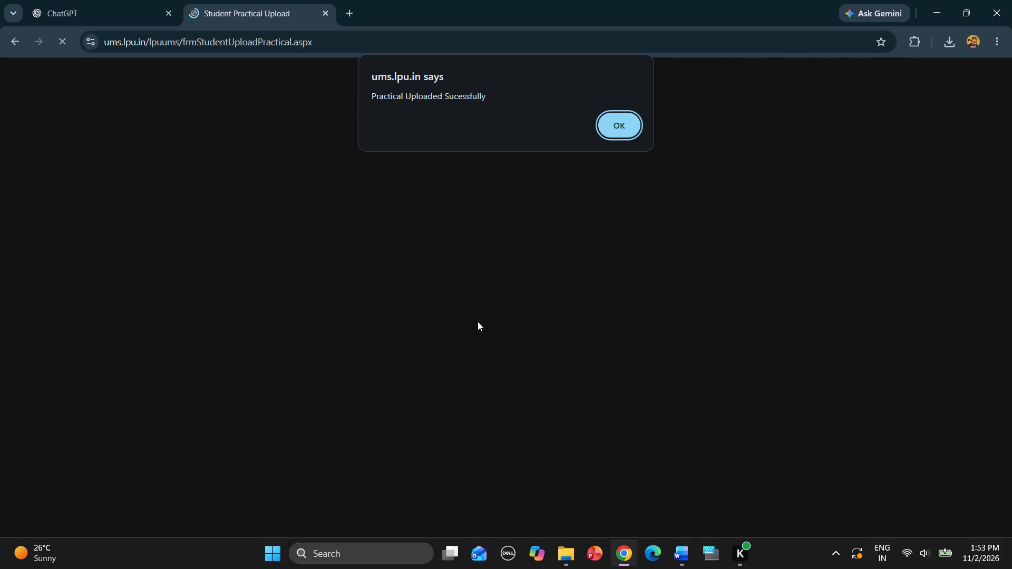
{"action": "left_click", "coordinate": [610, 123]}
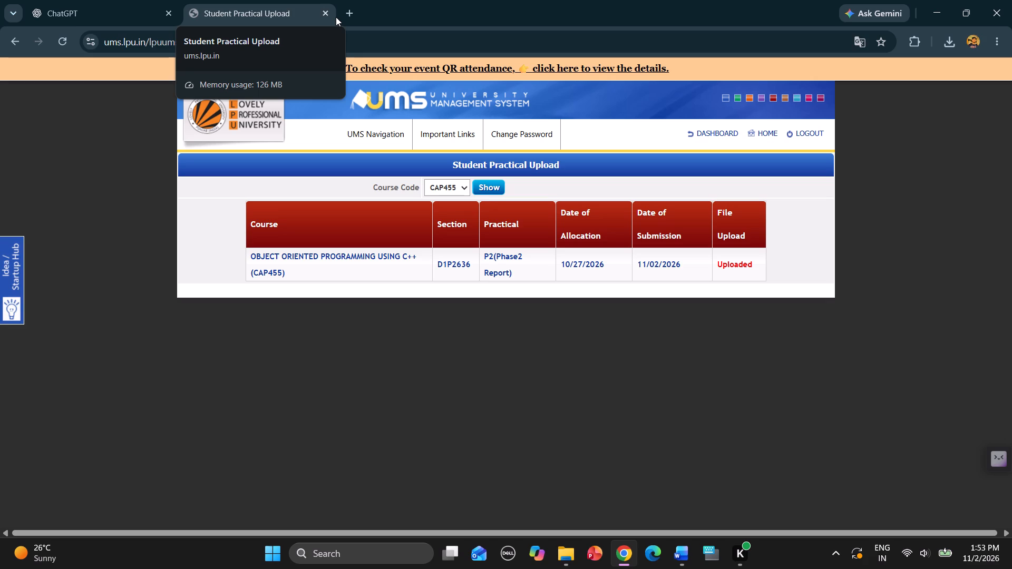
Reload the Student Practical Upload page and continue with the form resubmission.
{"action": "left_click", "coordinate": [66, 41]}
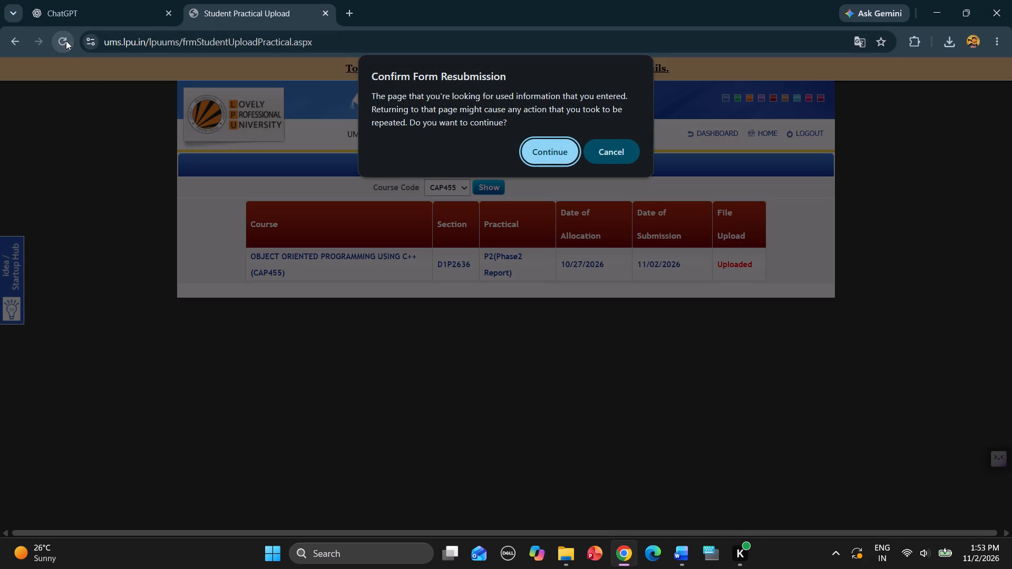
{"action": "left_click", "coordinate": [546, 154]}
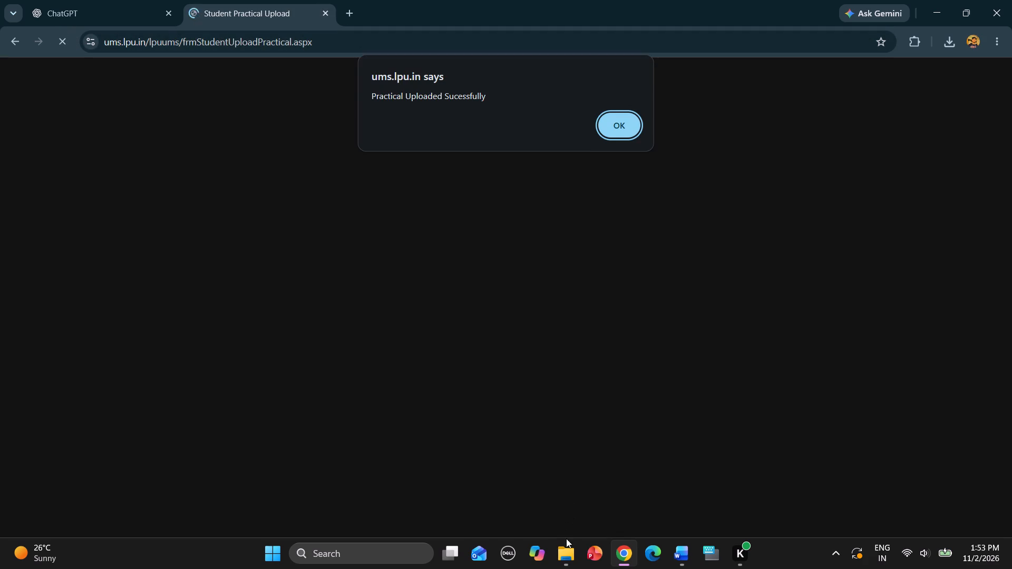
Review the CAP455 CA2 PDF once more from cover page to conclusion, and close it along with the C++PROJECT folder window.
{"action": "left_click", "coordinate": [570, 550]}
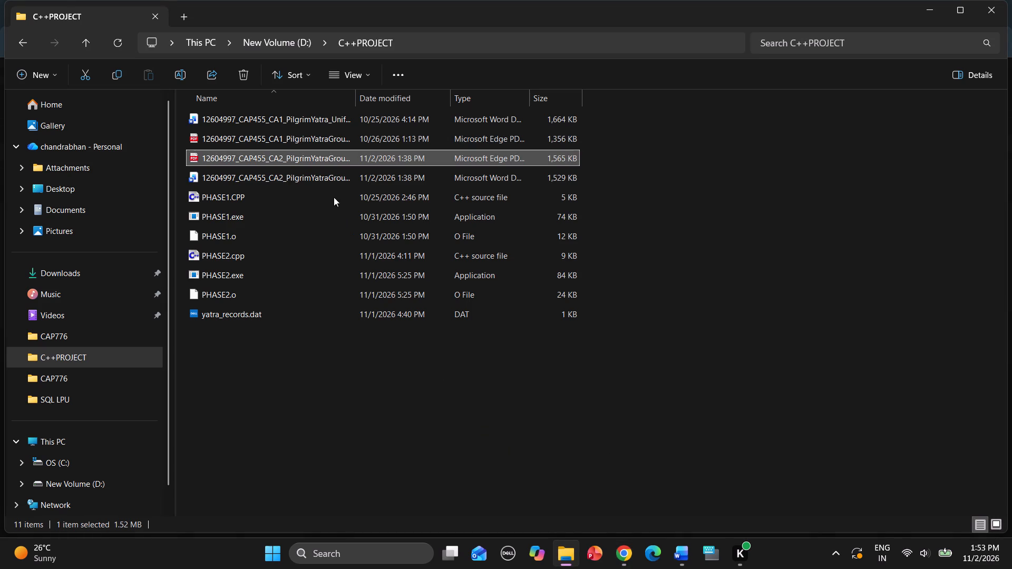
{"action": "double_click", "coordinate": [334, 161]}
{"action": "scroll", "coordinate": [426, 209], "scroll_direction": "up", "scroll_amount": 20}
{"action": "scroll", "coordinate": [426, 209], "scroll_direction": "up", "scroll_amount": 6}
{"action": "scroll", "coordinate": [426, 209], "scroll_direction": "up", "scroll_amount": 19}
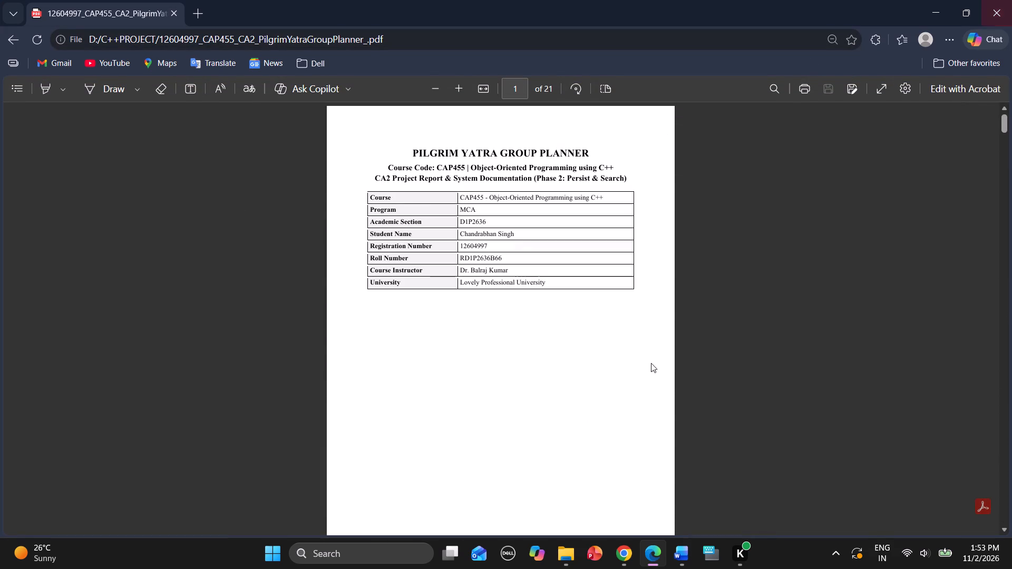
{"action": "scroll", "coordinate": [545, 332], "scroll_direction": "down", "scroll_amount": 10}
{"action": "scroll", "coordinate": [545, 332], "scroll_direction": "down", "scroll_amount": 13}
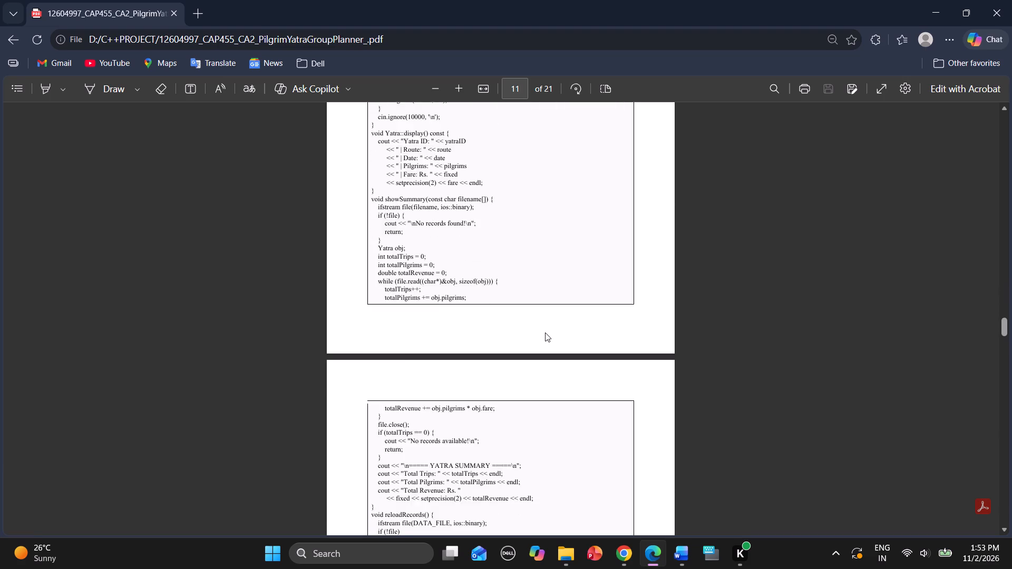
{"action": "scroll", "coordinate": [545, 332], "scroll_direction": "down", "scroll_amount": 12}
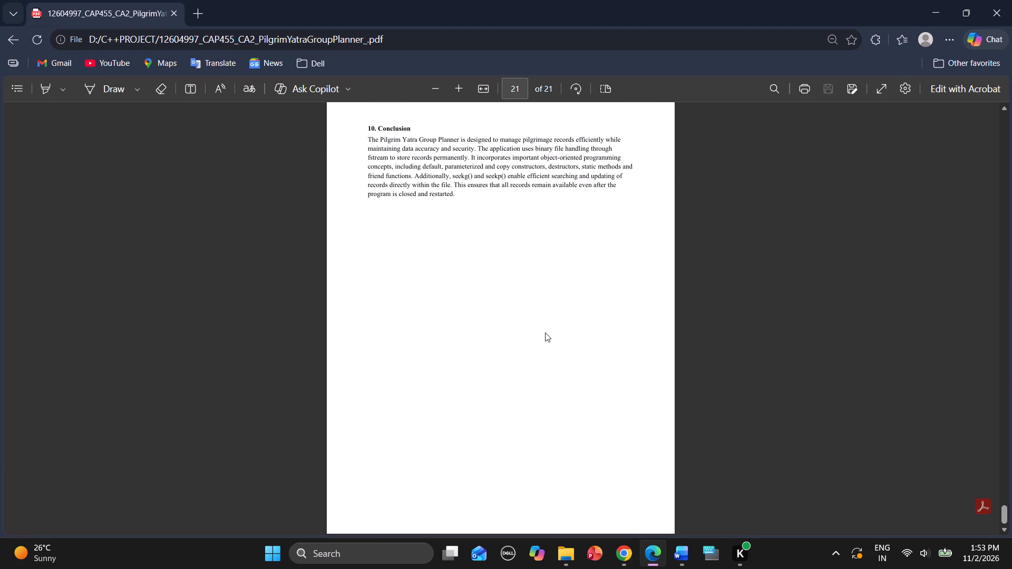
{"action": "left_click", "coordinate": [176, 17]}
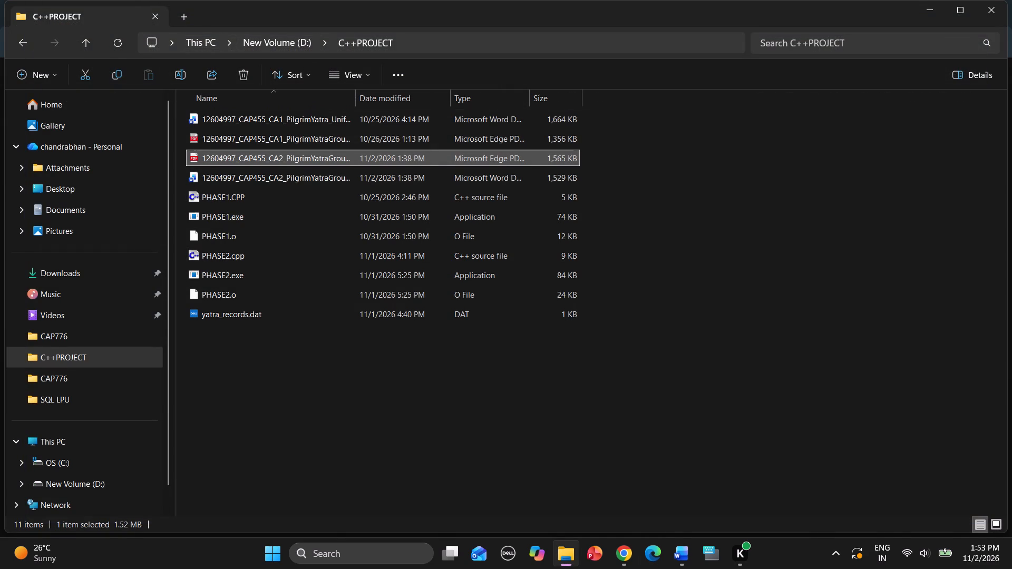
{"action": "left_click", "coordinate": [157, 22]}
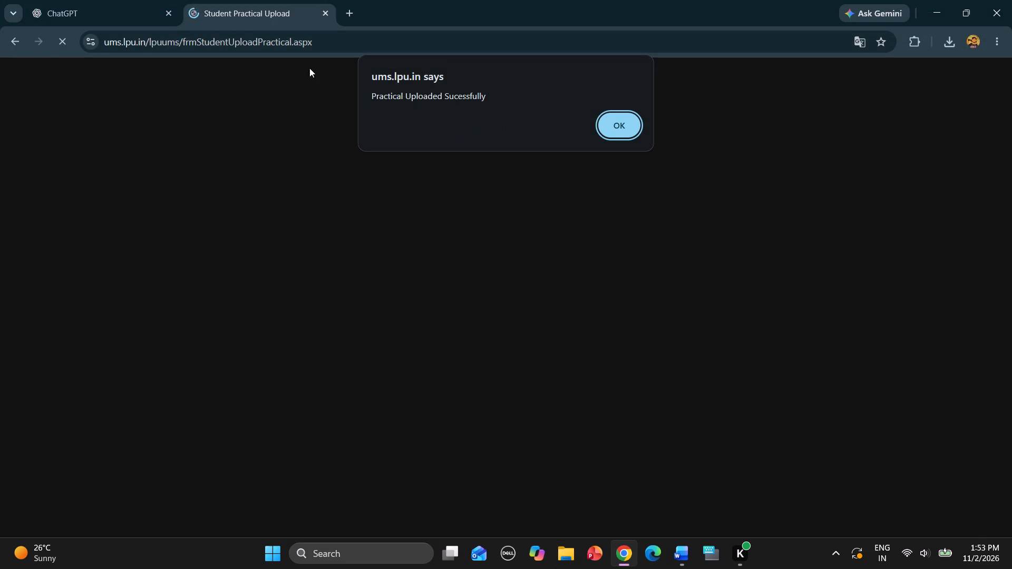
{"action": "left_click", "coordinate": [611, 129]}
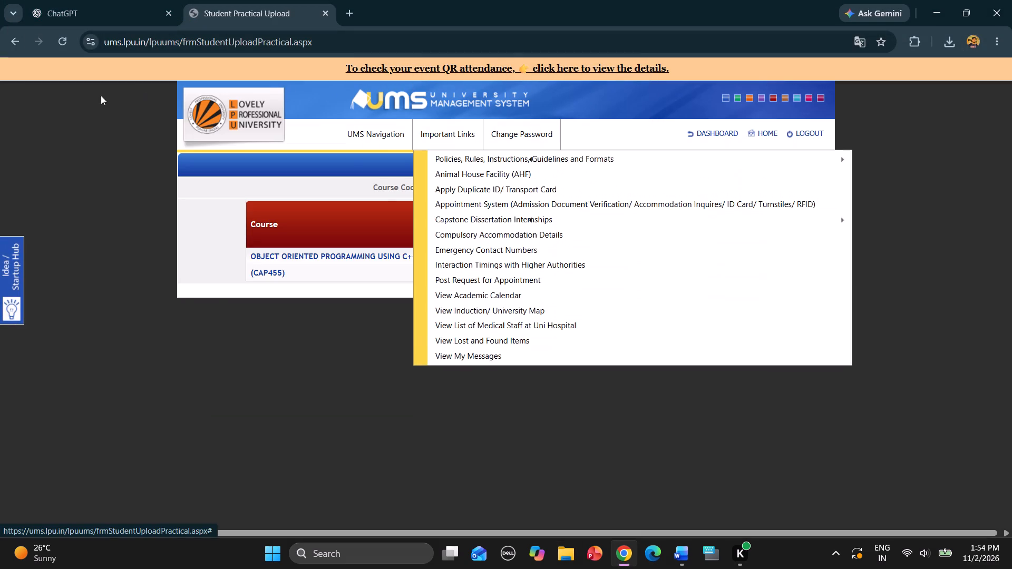
{"action": "left_click", "coordinate": [18, 42]}
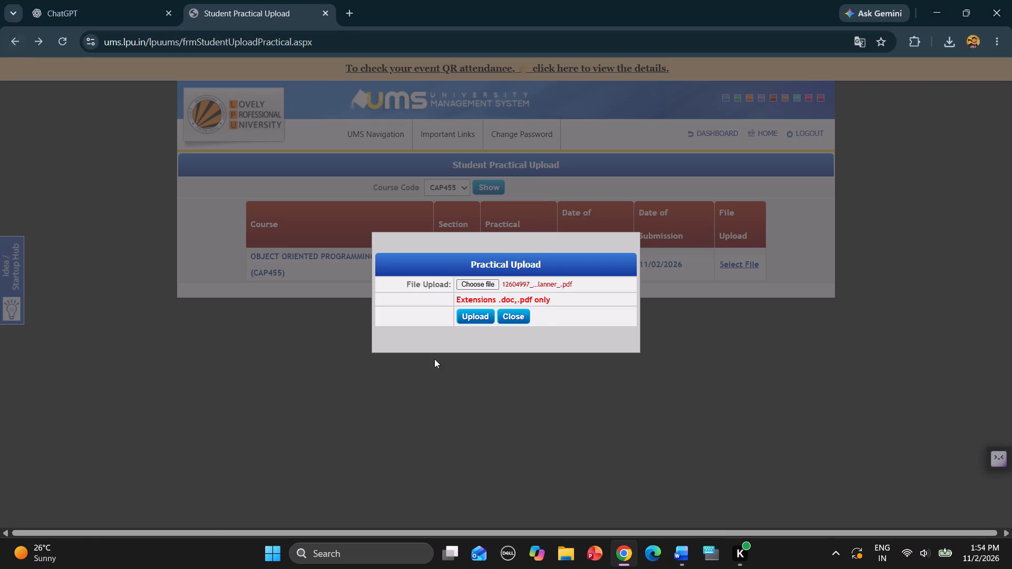
{"action": "left_click", "coordinate": [524, 319]}
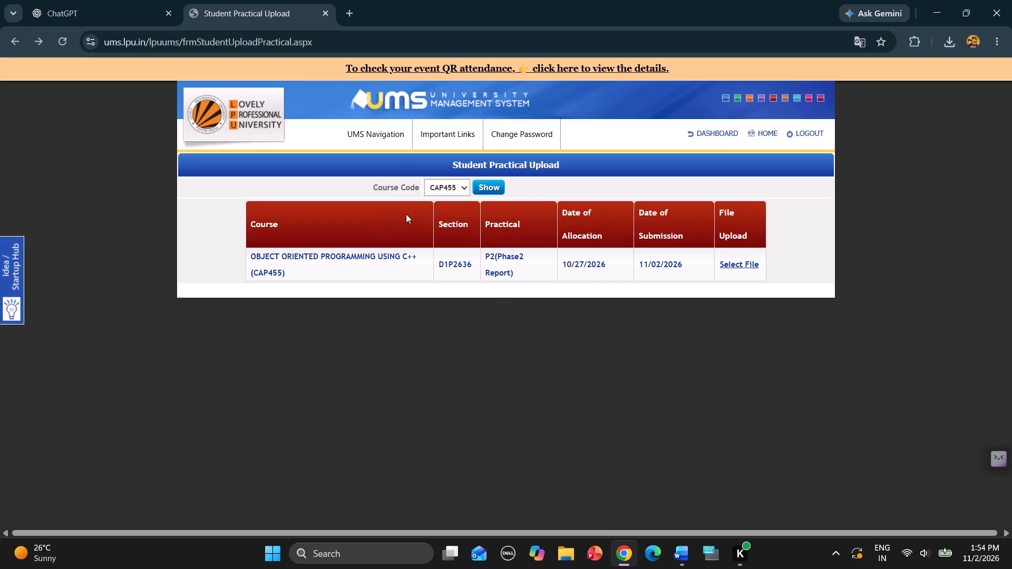
{"action": "left_click", "coordinate": [9, 37]}
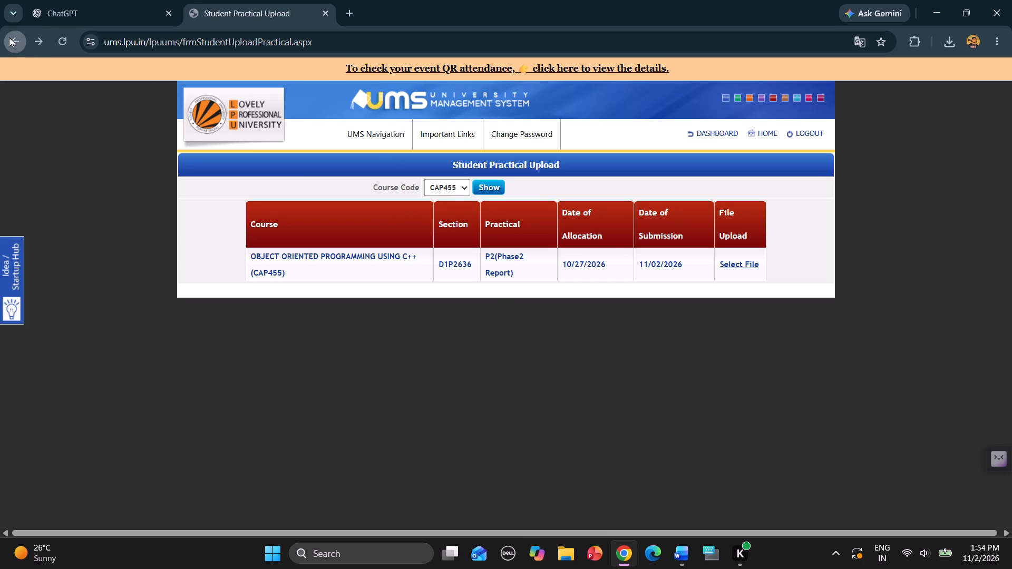